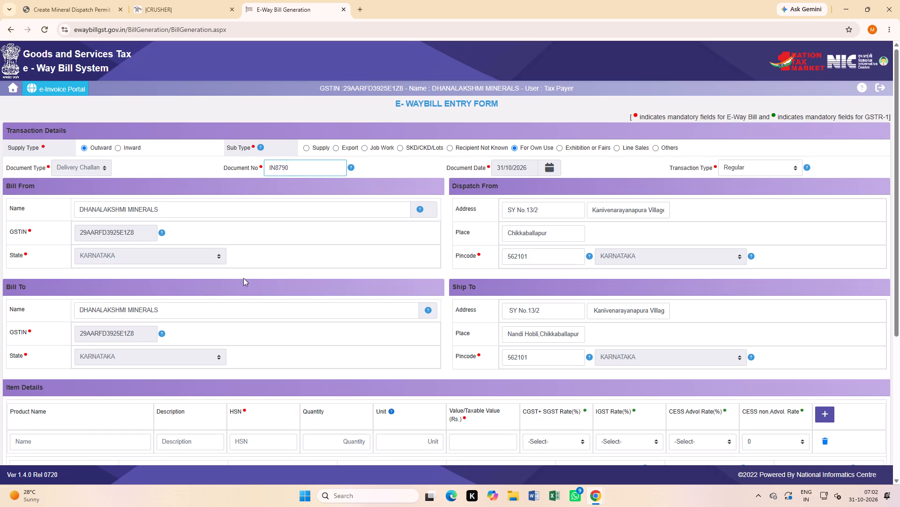
Enter BOULDERS as the product name in the item details and copy the name.
{"action": "scroll", "coordinate": [0, 346], "scroll_direction": "down", "scroll_amount": 6}
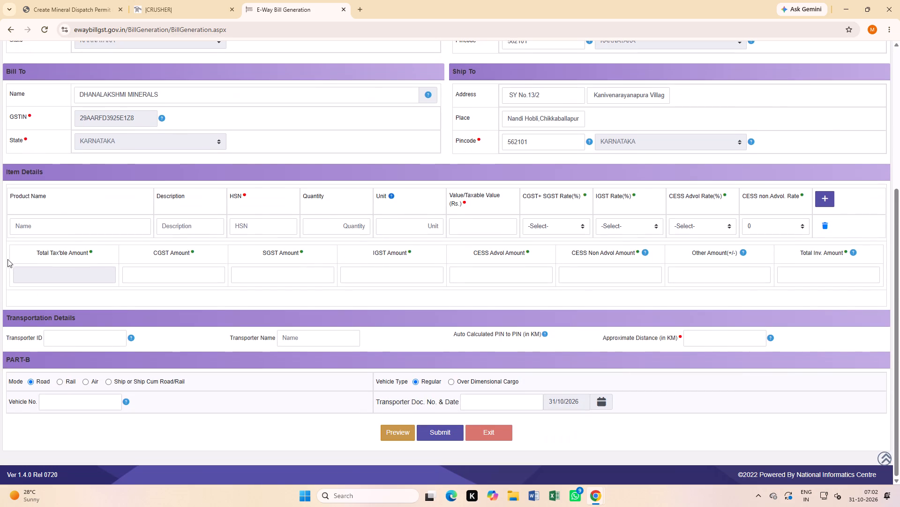
{"action": "left_click", "coordinate": [66, 230]}
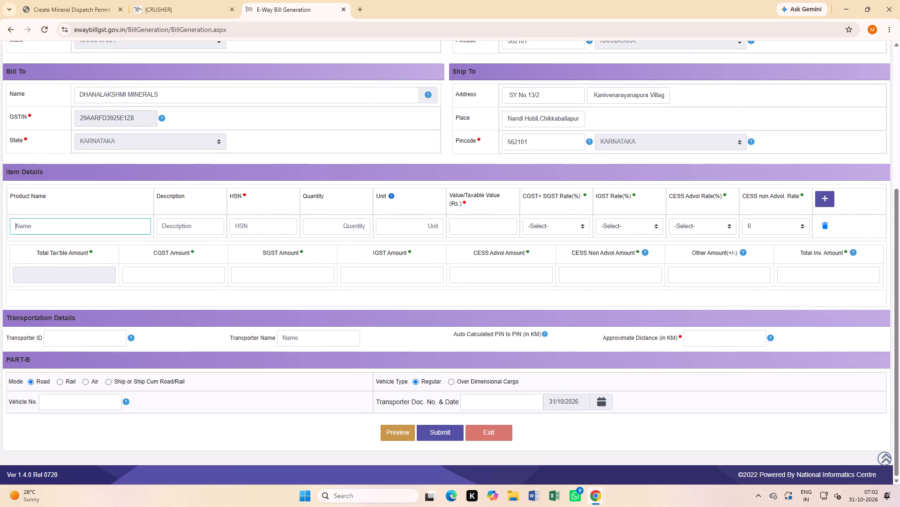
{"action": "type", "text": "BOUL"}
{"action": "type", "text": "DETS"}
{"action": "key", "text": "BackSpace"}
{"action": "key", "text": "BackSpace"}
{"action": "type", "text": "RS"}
{"action": "left_click_drag", "start_coordinate": [52, 225], "coordinate": [13, 223]}
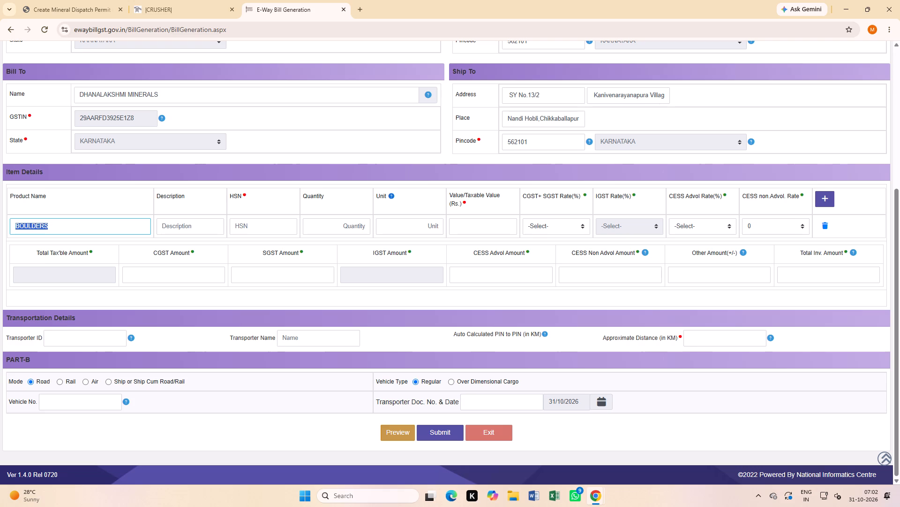
{"action": "left_click_drag", "start_coordinate": [13, 223], "coordinate": [10, 223]}
{"action": "key", "text": "ctrl+c"}
Enter ODBS as the item's description and 251710 as its HSN code.
{"action": "left_click", "coordinate": [177, 226]}
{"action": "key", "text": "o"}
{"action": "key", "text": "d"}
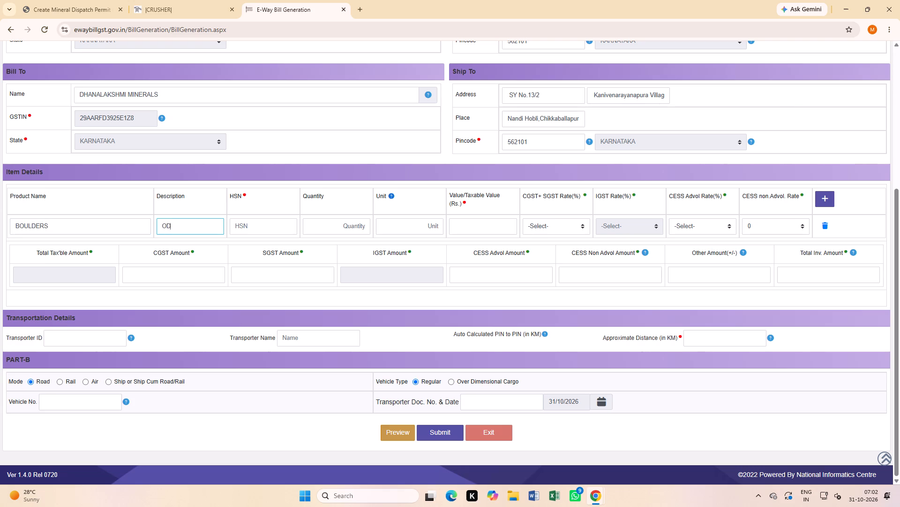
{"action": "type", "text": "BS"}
{"action": "left_click", "coordinate": [258, 230]}
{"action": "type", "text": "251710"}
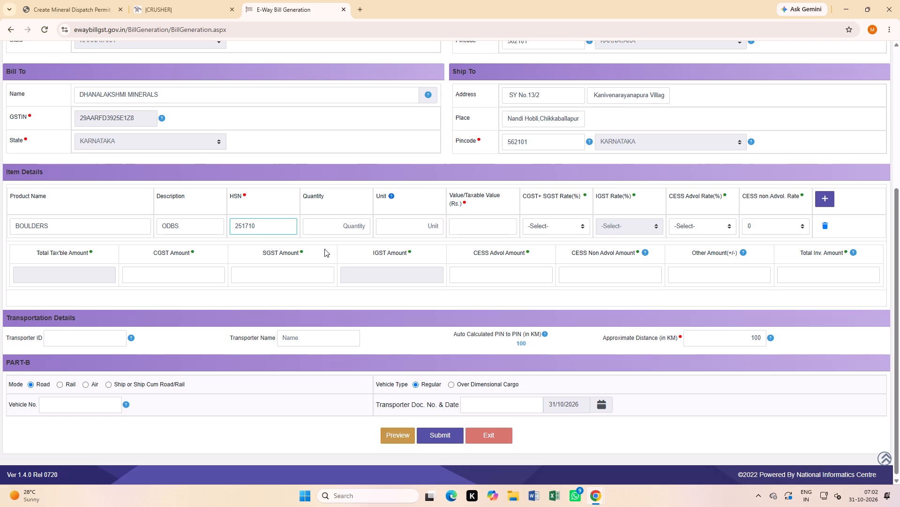
Set the boulders item's quantity to 100 and its unit to TON.
{"action": "left_click", "coordinate": [352, 219]}
{"action": "left_click", "coordinate": [346, 223]}
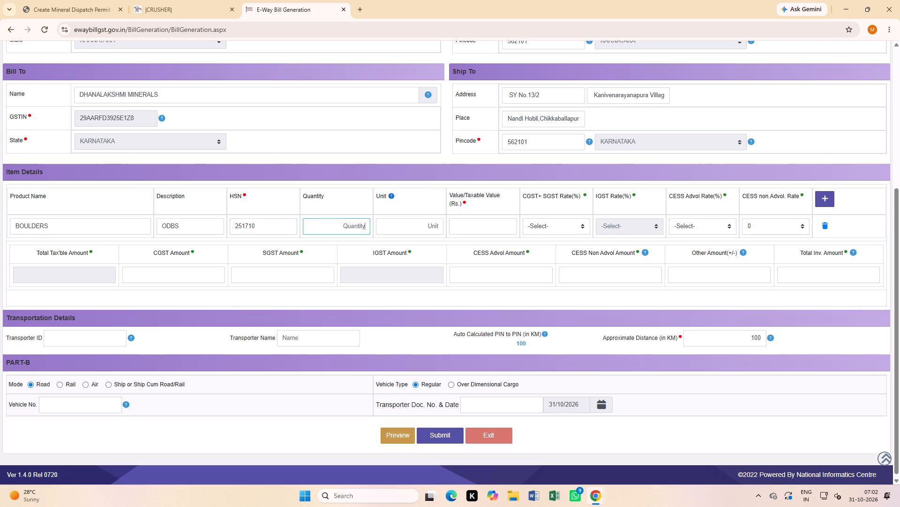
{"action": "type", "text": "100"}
{"action": "left_click", "coordinate": [401, 223]}
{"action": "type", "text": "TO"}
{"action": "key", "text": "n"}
Set the item's taxable value to 20000 rupees.
{"action": "left_click", "coordinate": [474, 228]}
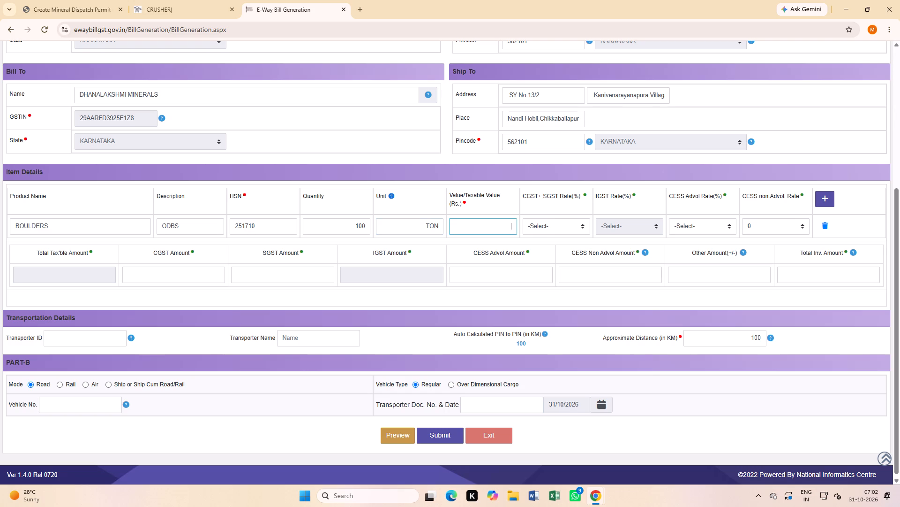
{"action": "key", "text": "ctrl+v"}
{"action": "left_click_drag", "start_coordinate": [510, 224], "coordinate": [478, 230]}
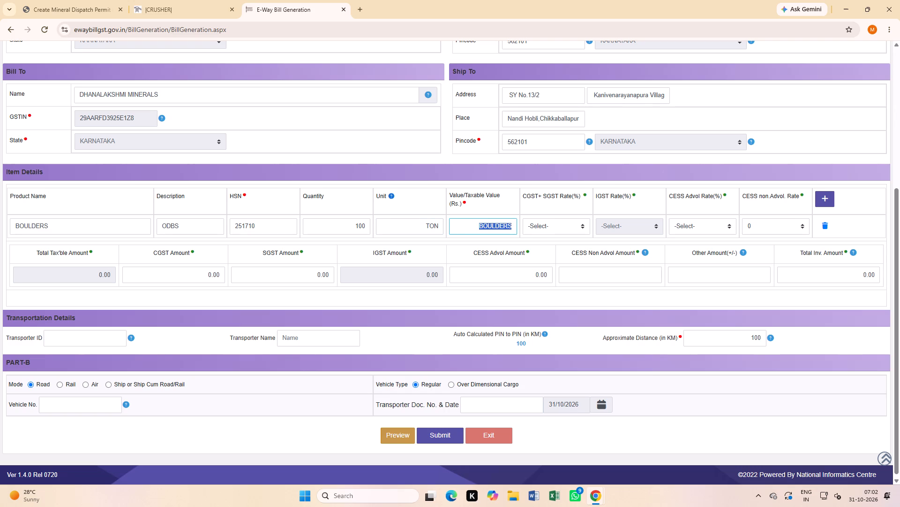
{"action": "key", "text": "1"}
{"action": "key", "text": "BackSpace"}
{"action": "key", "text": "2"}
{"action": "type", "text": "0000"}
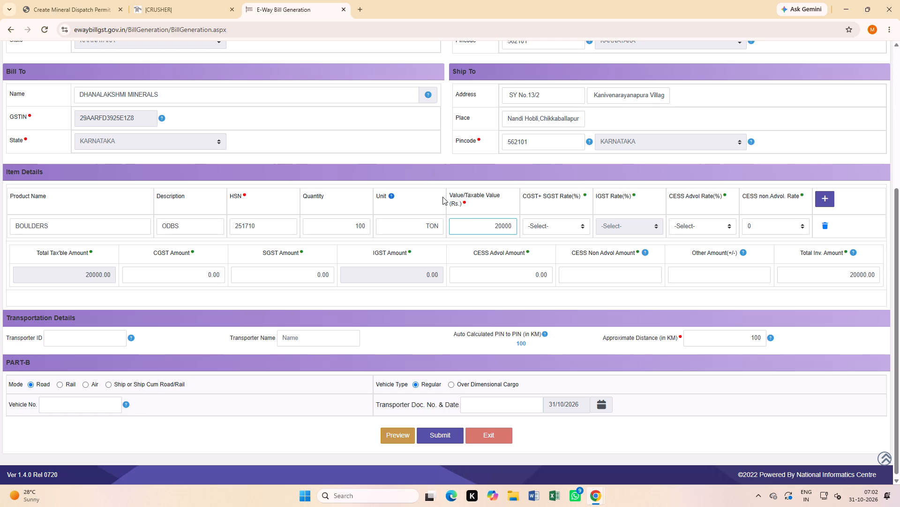
{"action": "left_click", "coordinate": [501, 229]}
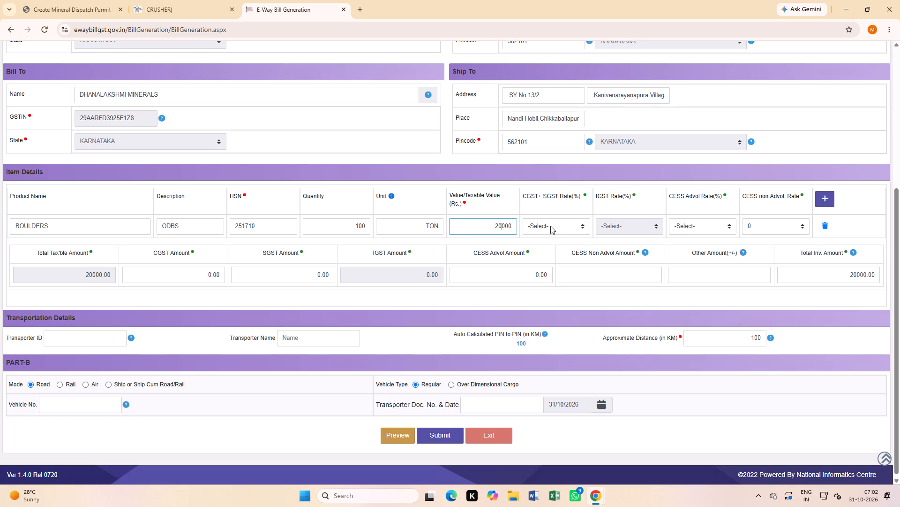
Set the item's combined CGST + SGST rate to 0 + 0.
{"action": "left_click", "coordinate": [550, 226]}
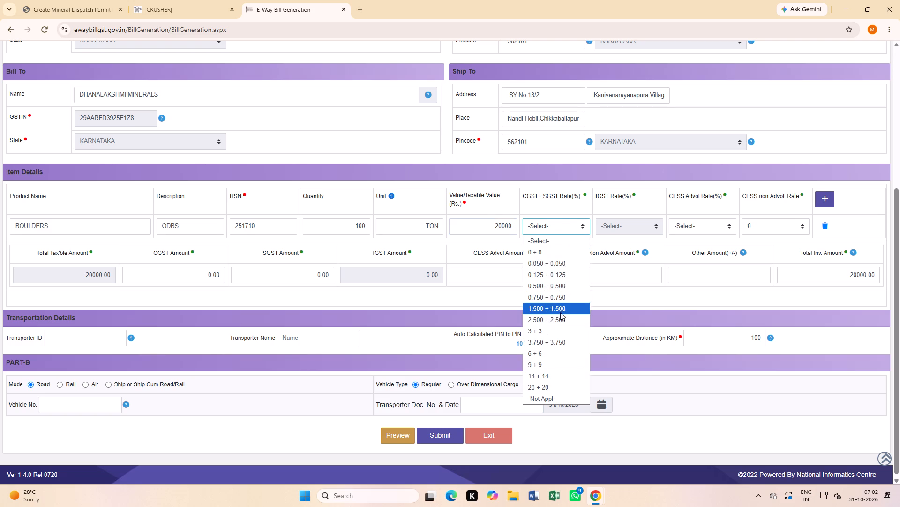
{"action": "left_click", "coordinate": [560, 317]}
{"action": "scroll", "coordinate": [103, 276], "scroll_direction": "down", "scroll_amount": 3}
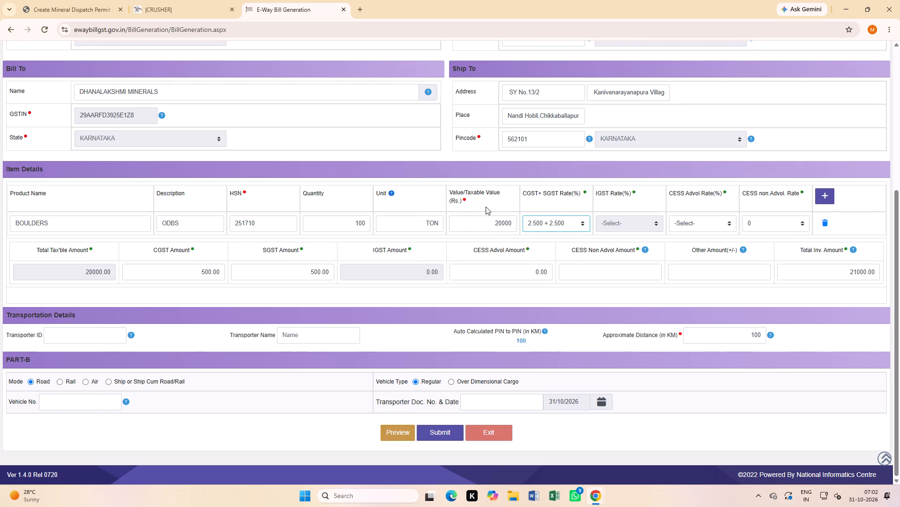
{"action": "left_click", "coordinate": [540, 223]}
{"action": "left_click", "coordinate": [547, 247]}
{"action": "left_click", "coordinate": [90, 403]}
{"action": "left_click", "coordinate": [94, 403]}
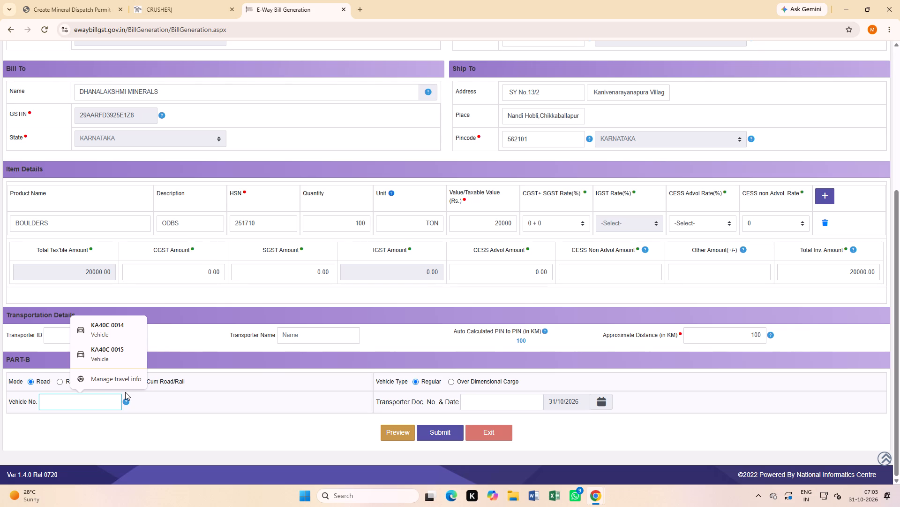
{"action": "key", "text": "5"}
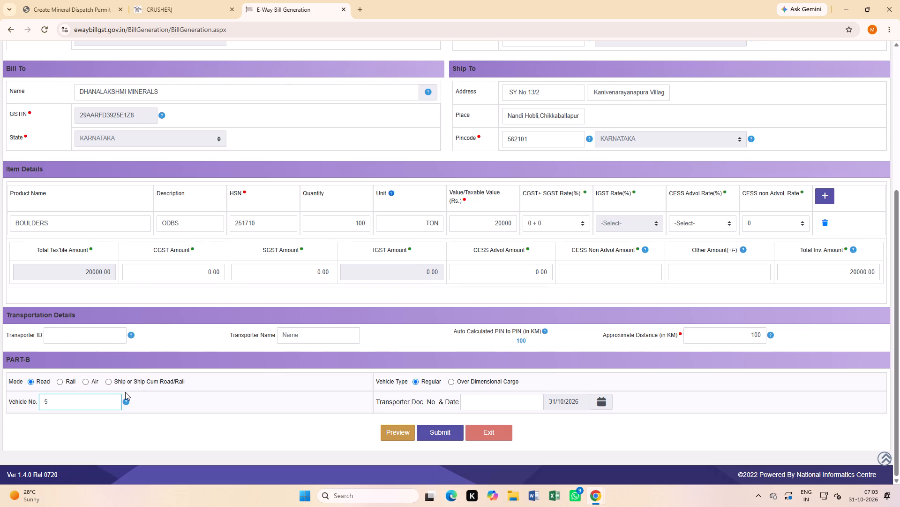
{"action": "key", "text": "BackSpace"}
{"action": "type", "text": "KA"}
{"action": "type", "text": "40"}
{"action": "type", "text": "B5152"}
Submit the e-way bill form, agreeing to continue without the unfilled GSTR-1 fields.
{"action": "left_click", "coordinate": [438, 430]}
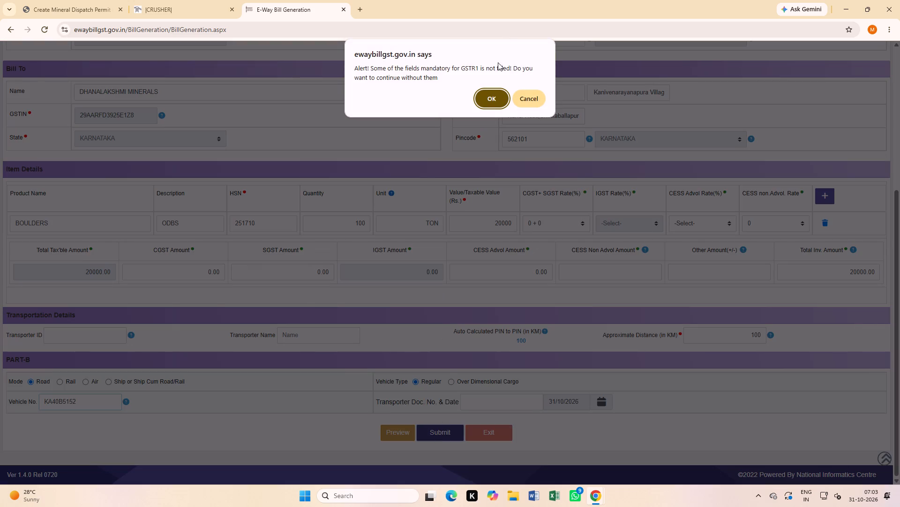
{"action": "left_click", "coordinate": [493, 97]}
{"action": "left_click", "coordinate": [480, 108]}
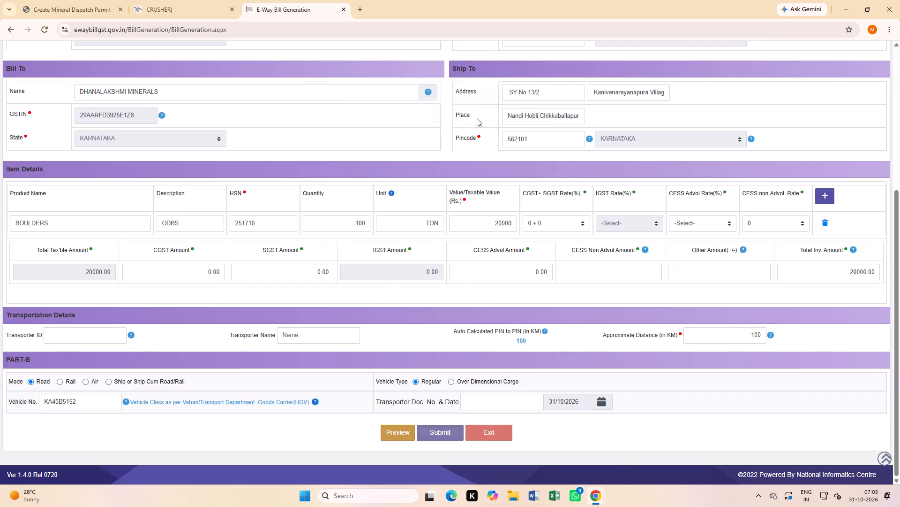
{"action": "scroll", "coordinate": [348, 347], "scroll_direction": "down", "scroll_amount": 4}
{"action": "left_click", "coordinate": [447, 446]}
Print the generated e-way bill in portrait layout on the Canon LBP6030/6040/6018L (Copy 1) printer.
{"action": "scroll", "coordinate": [446, 446], "scroll_direction": "down", "scroll_amount": 3}
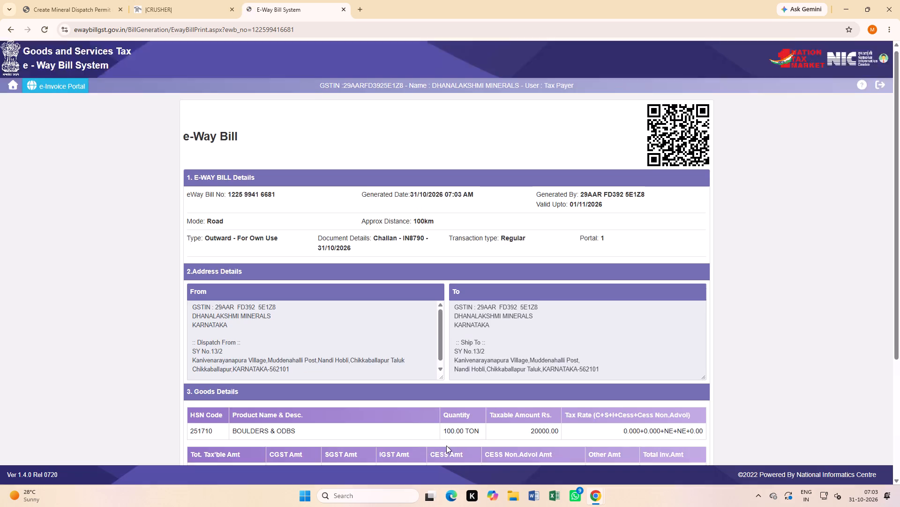
{"action": "scroll", "coordinate": [446, 446], "scroll_direction": "down", "scroll_amount": 3}
{"action": "left_click", "coordinate": [431, 462]}
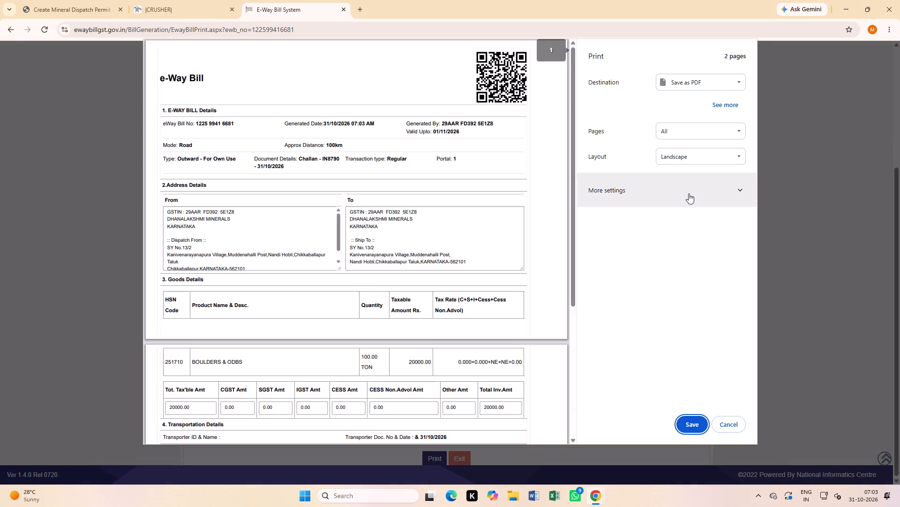
{"action": "left_click", "coordinate": [688, 193]}
{"action": "left_click", "coordinate": [678, 155]}
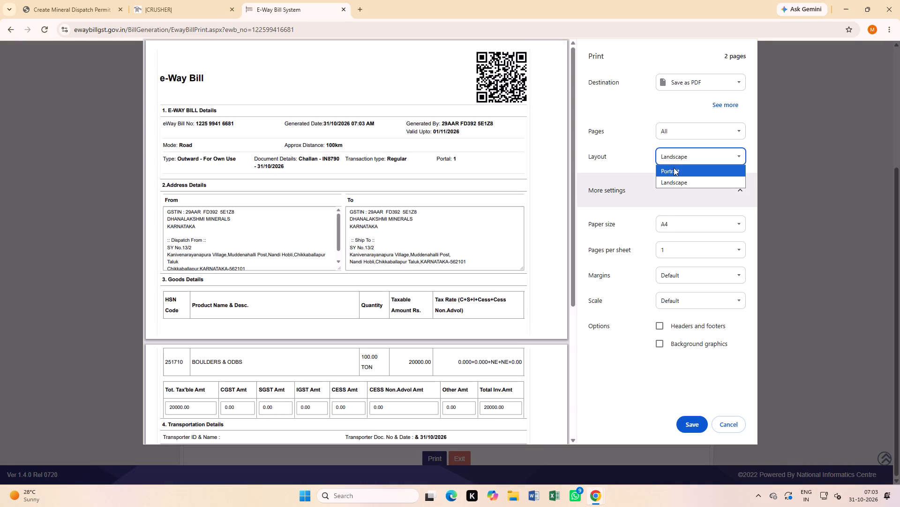
{"action": "left_click", "coordinate": [674, 168]}
{"action": "left_click", "coordinate": [695, 426]}
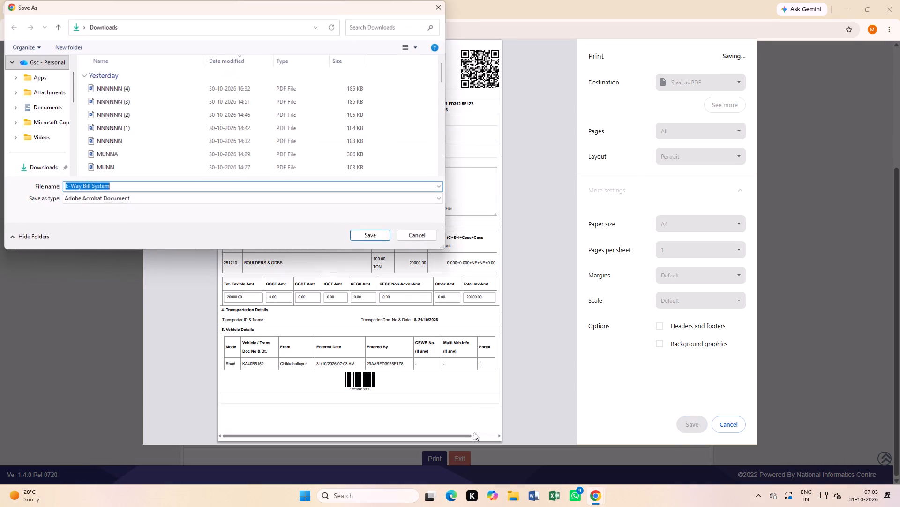
{"action": "left_click", "coordinate": [434, 234]}
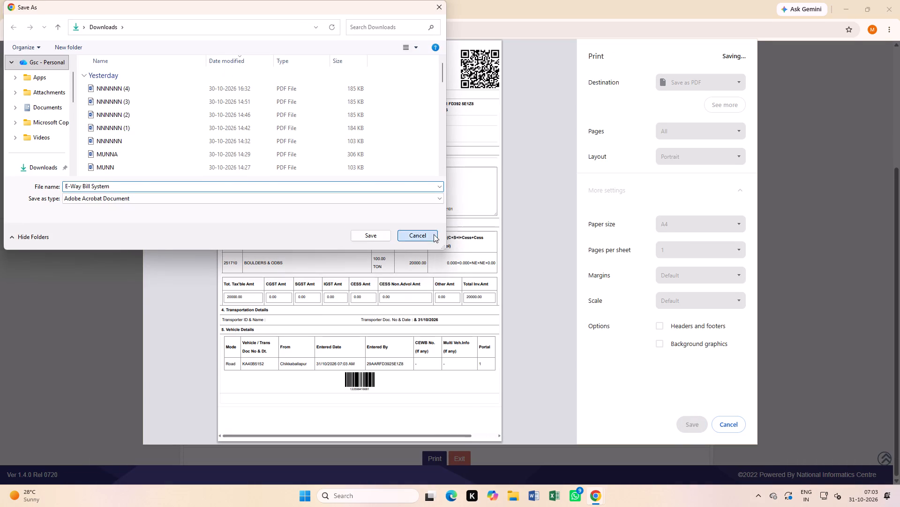
{"action": "left_click", "coordinate": [681, 85]}
{"action": "left_click", "coordinate": [682, 94]}
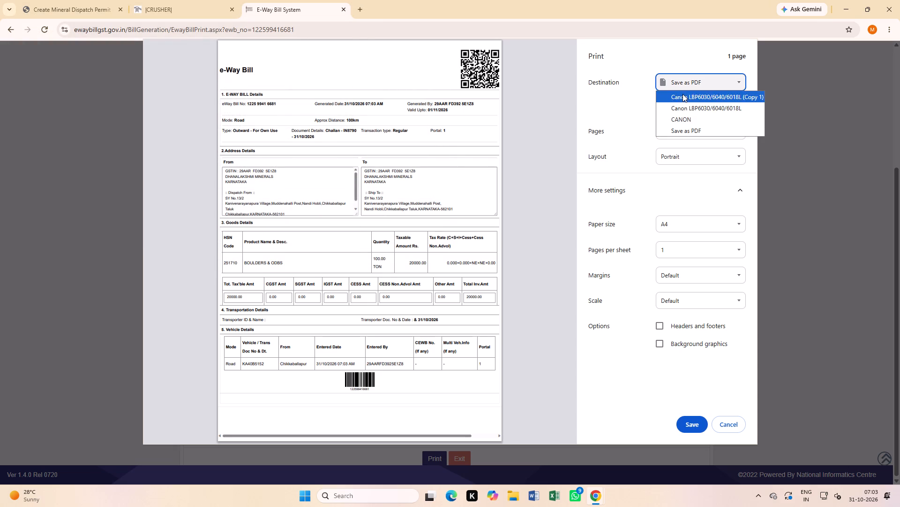
{"action": "left_click", "coordinate": [695, 428]}
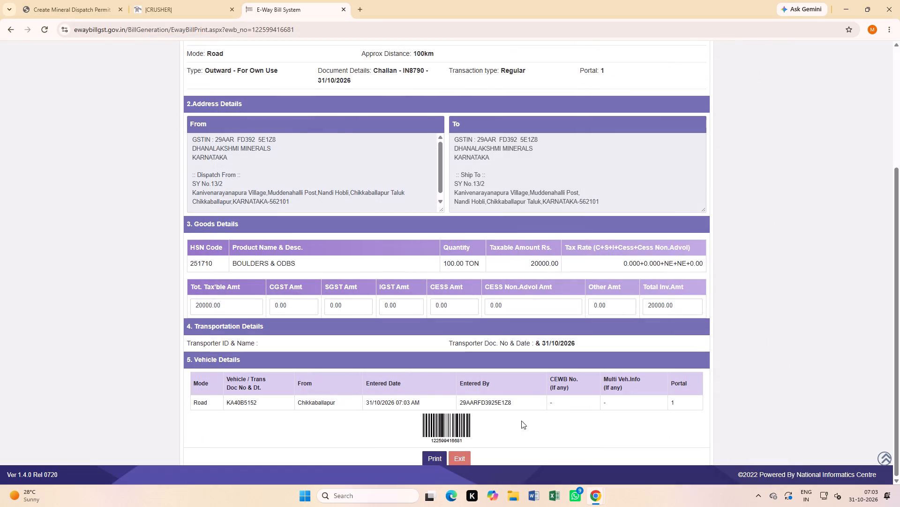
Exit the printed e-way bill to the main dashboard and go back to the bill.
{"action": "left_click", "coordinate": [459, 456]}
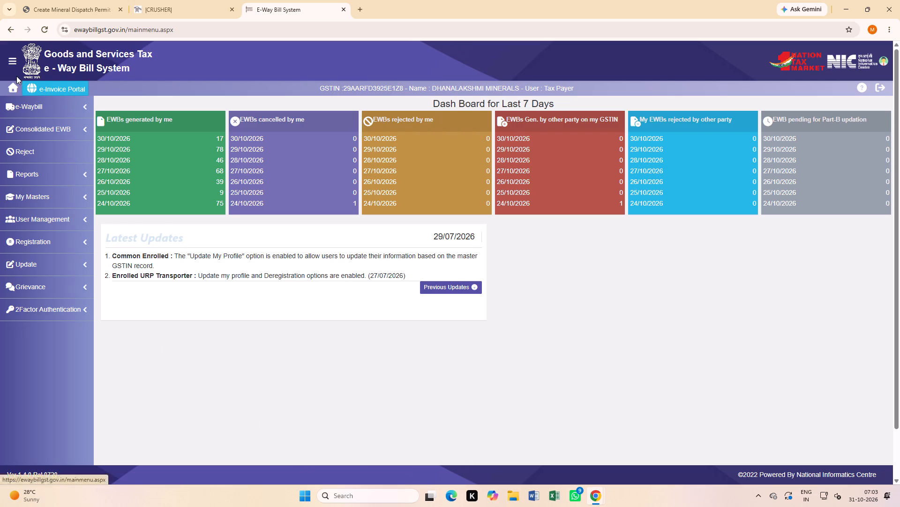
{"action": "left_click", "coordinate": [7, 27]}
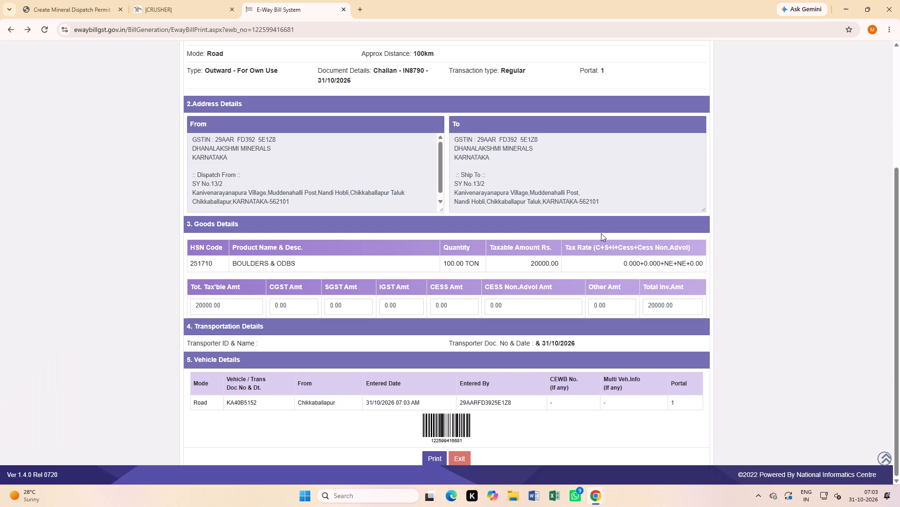
Examine the additional print settings for the generated e-way bill, and leave the print dialog without printing.
{"action": "left_click", "coordinate": [432, 456]}
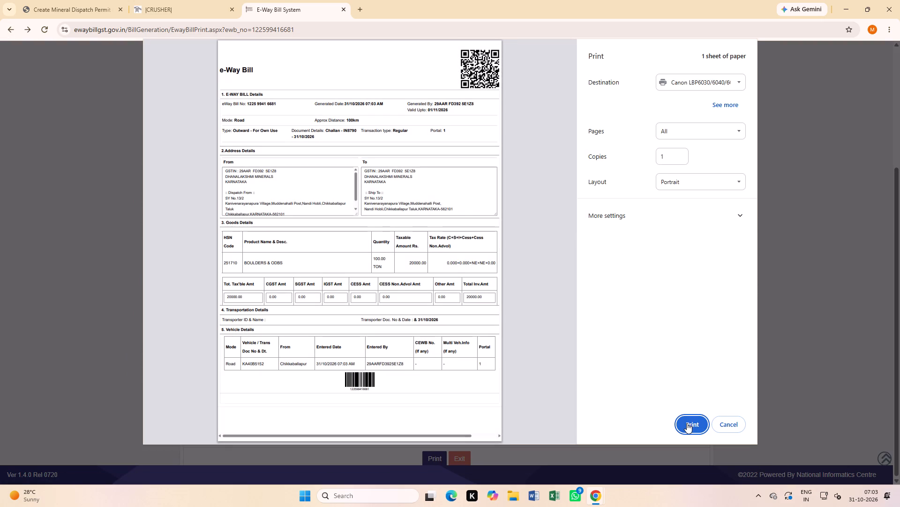
{"action": "left_click", "coordinate": [714, 224]}
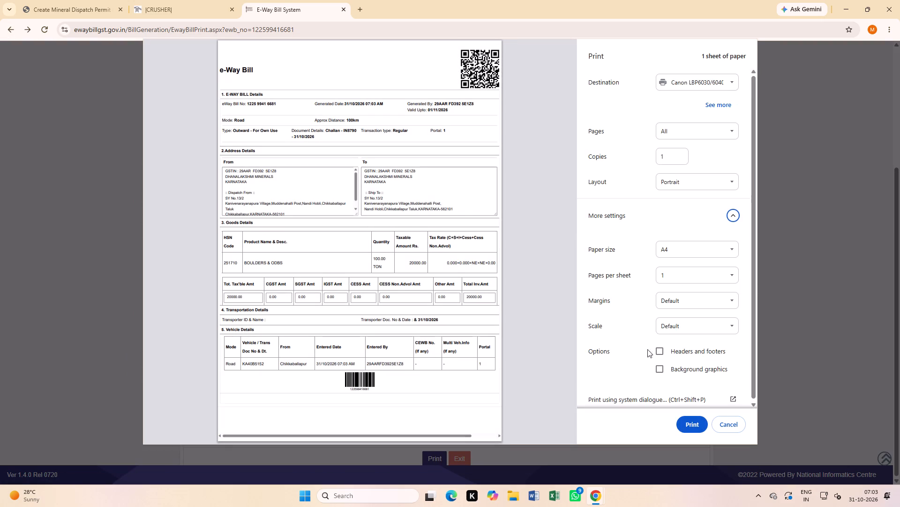
{"action": "scroll", "coordinate": [642, 362], "scroll_direction": "down", "scroll_amount": 2}
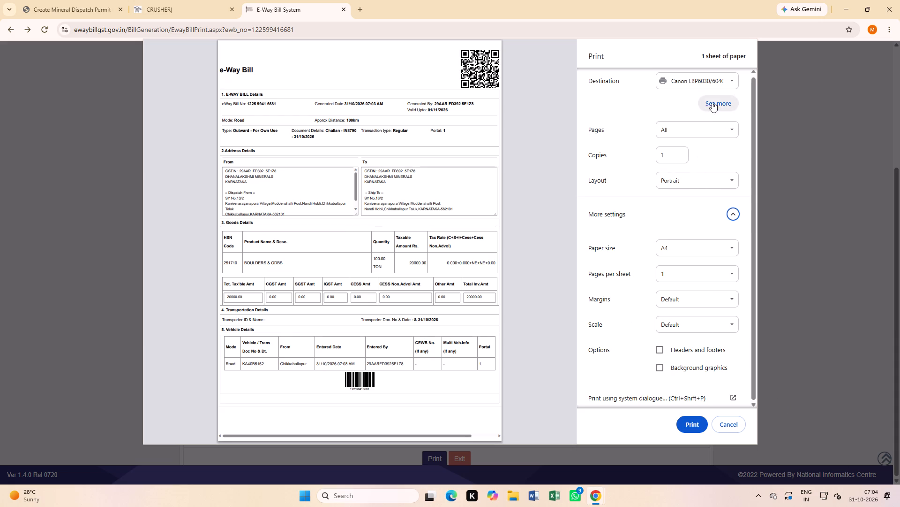
{"action": "scroll", "coordinate": [716, 88], "scroll_direction": "up", "scroll_amount": 1}
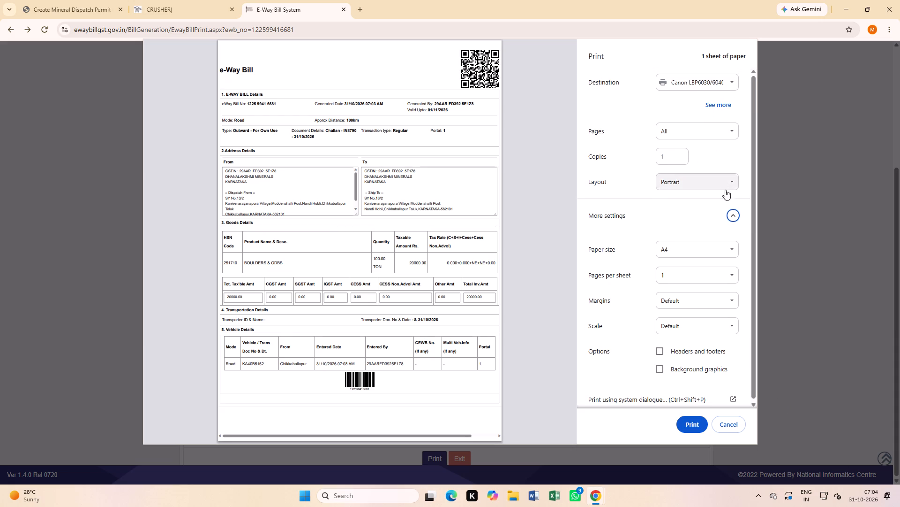
{"action": "scroll", "coordinate": [725, 191], "scroll_direction": "down", "scroll_amount": 3}
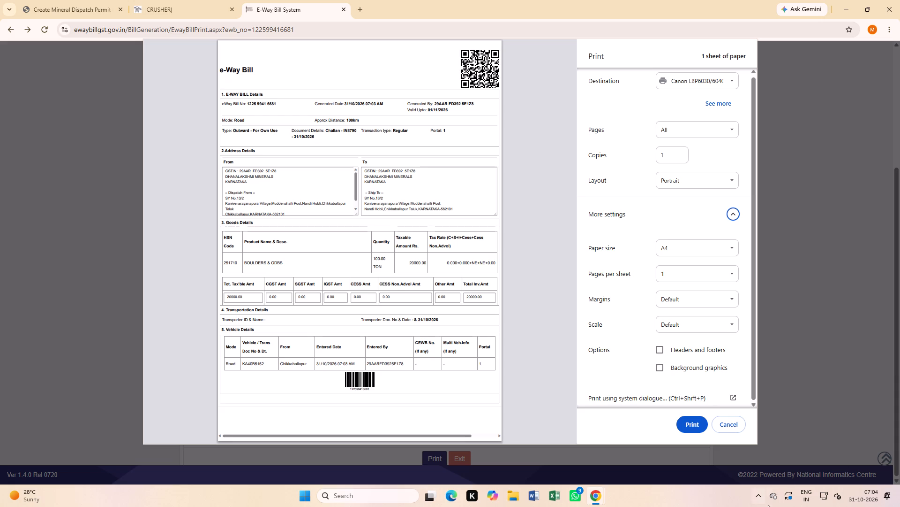
{"action": "left_click", "coordinate": [719, 429]}
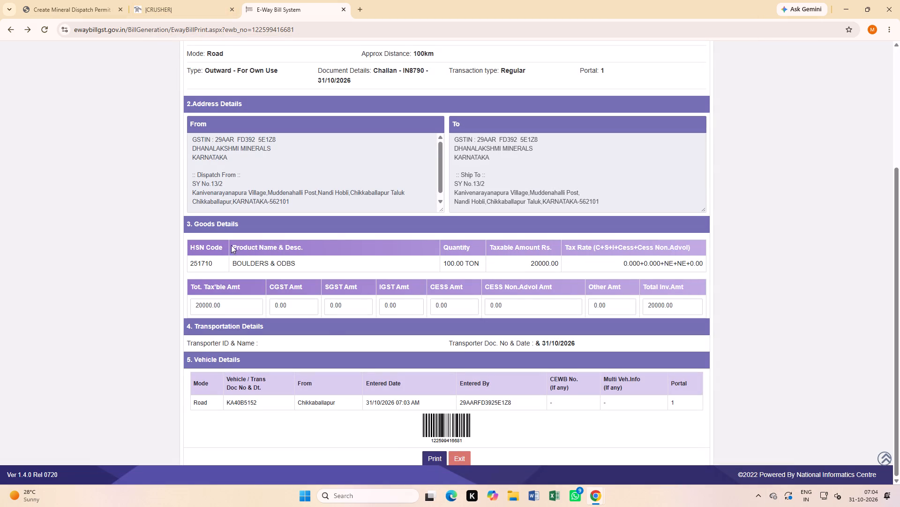
Exit the printed e-way bill and open a blank entry form for generating a new e-way bill.
{"action": "left_click", "coordinate": [460, 457]}
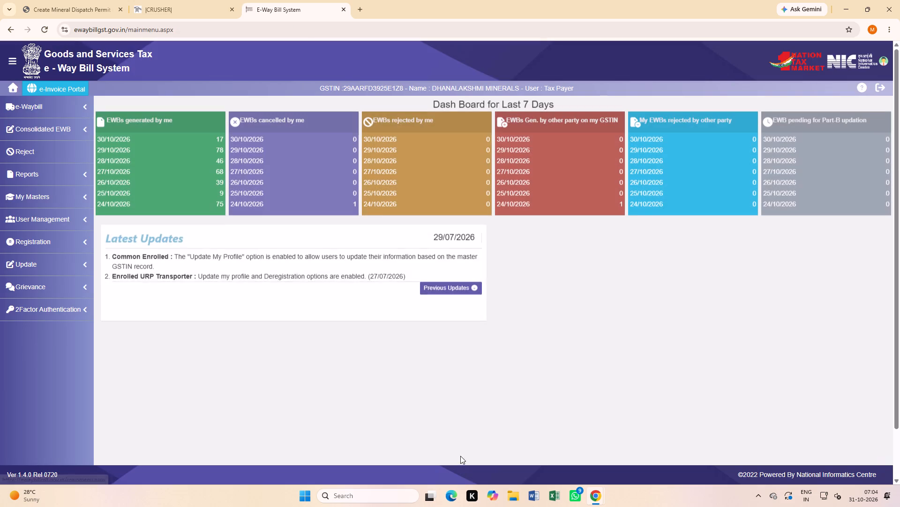
{"action": "left_click", "coordinate": [33, 97]}
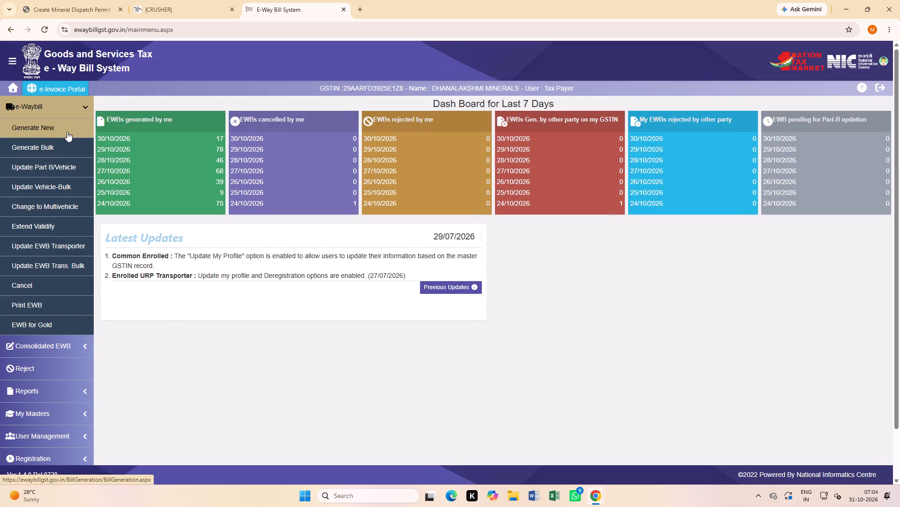
{"action": "left_click", "coordinate": [67, 131]}
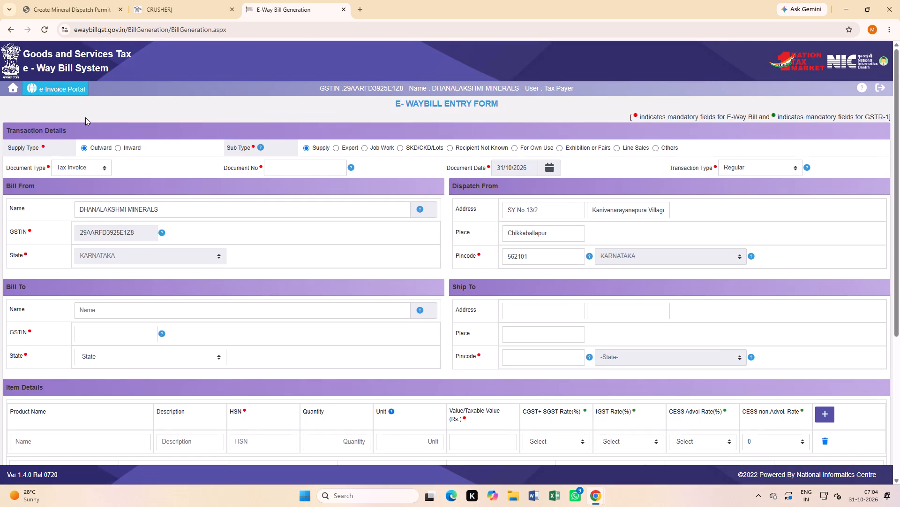
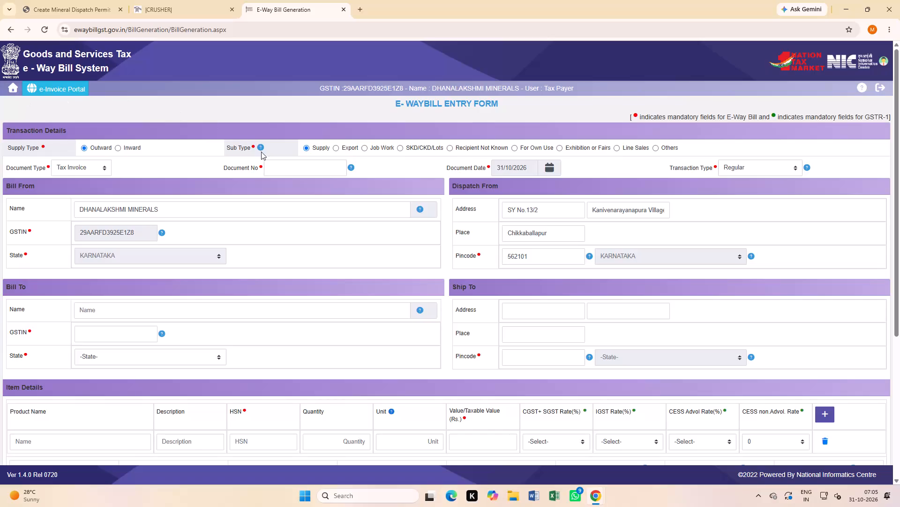
Enter document number IN8791 in the transaction details and set the sub type to For Own Use.
{"action": "left_click", "coordinate": [291, 164]}
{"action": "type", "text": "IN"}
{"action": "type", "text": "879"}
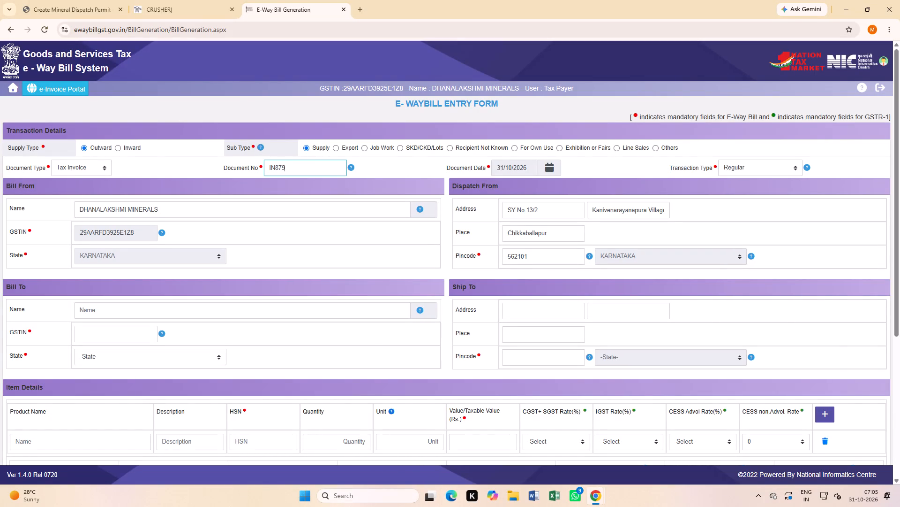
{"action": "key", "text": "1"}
{"action": "scroll", "coordinate": [204, 200], "scroll_direction": "down", "scroll_amount": 4}
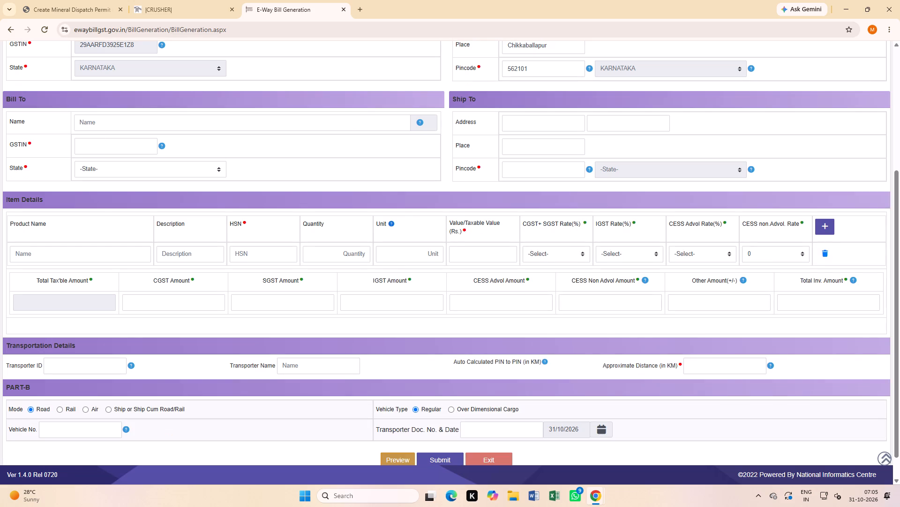
{"action": "left_click", "coordinate": [98, 143]}
{"action": "scroll", "coordinate": [423, 120], "scroll_direction": "up", "scroll_amount": 2}
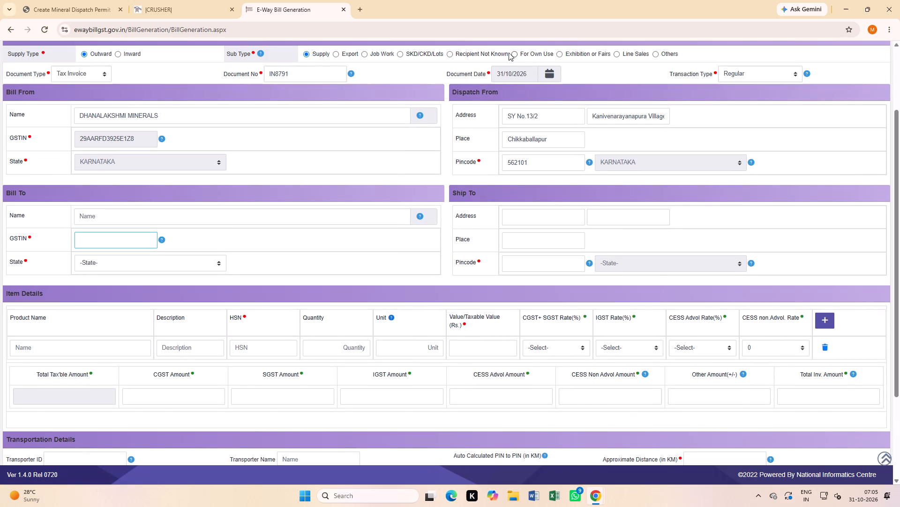
{"action": "left_click", "coordinate": [517, 51]}
Fill the item row with product BOULDERS, description ODBS, HSN 251710, quantity 100 and unit TON.
{"action": "scroll", "coordinate": [213, 228], "scroll_direction": "down", "scroll_amount": 3}
{"action": "left_click", "coordinate": [79, 230]}
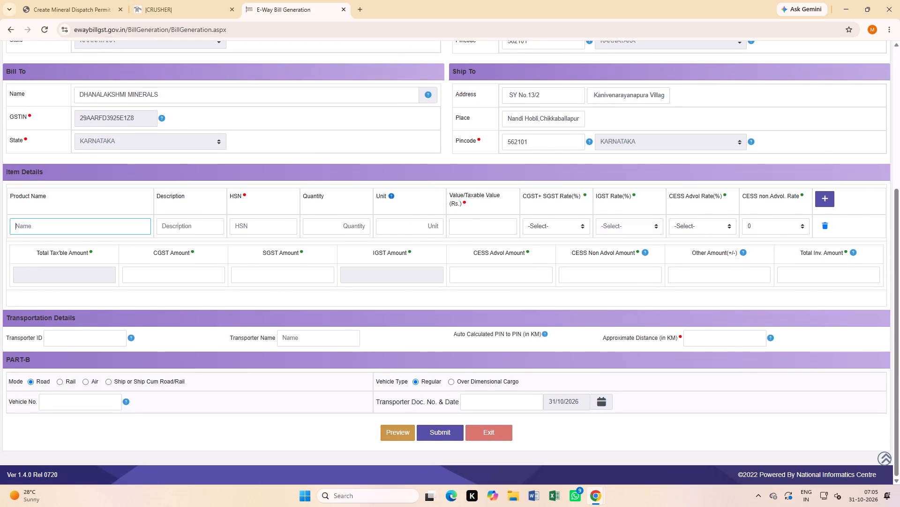
{"action": "key", "text": "ctrl+v"}
{"action": "left_click", "coordinate": [192, 227]}
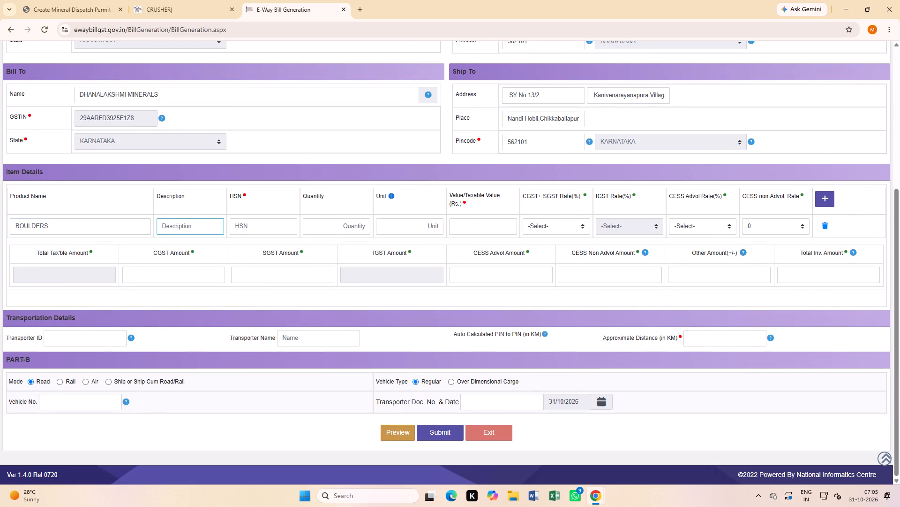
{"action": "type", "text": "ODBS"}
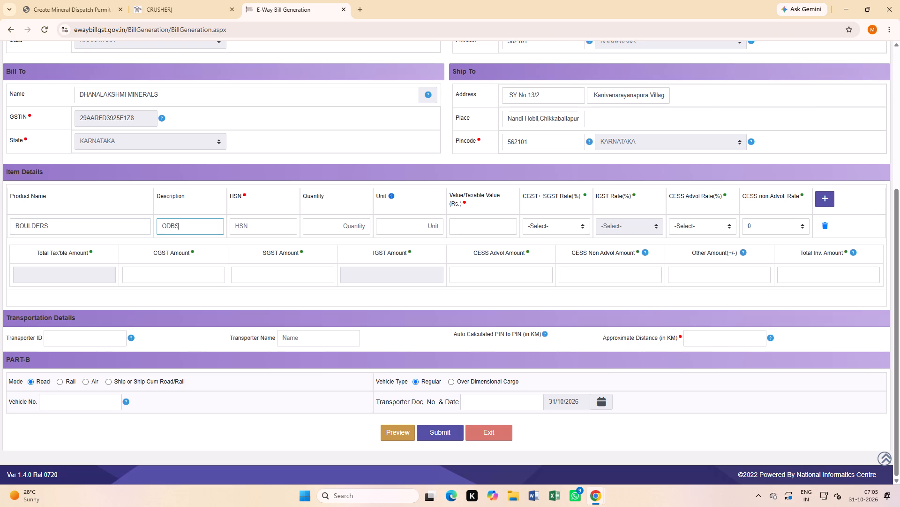
{"action": "left_click", "coordinate": [275, 226]}
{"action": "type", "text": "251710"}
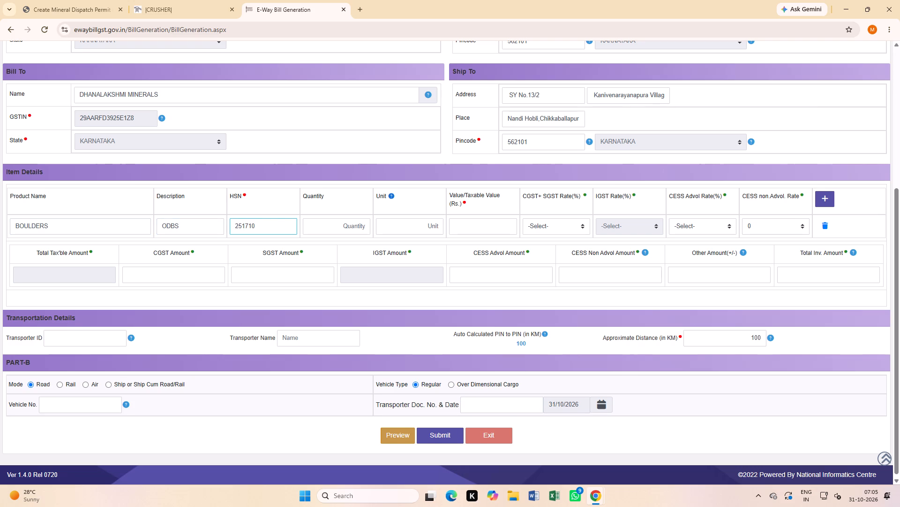
{"action": "left_click", "coordinate": [322, 227]}
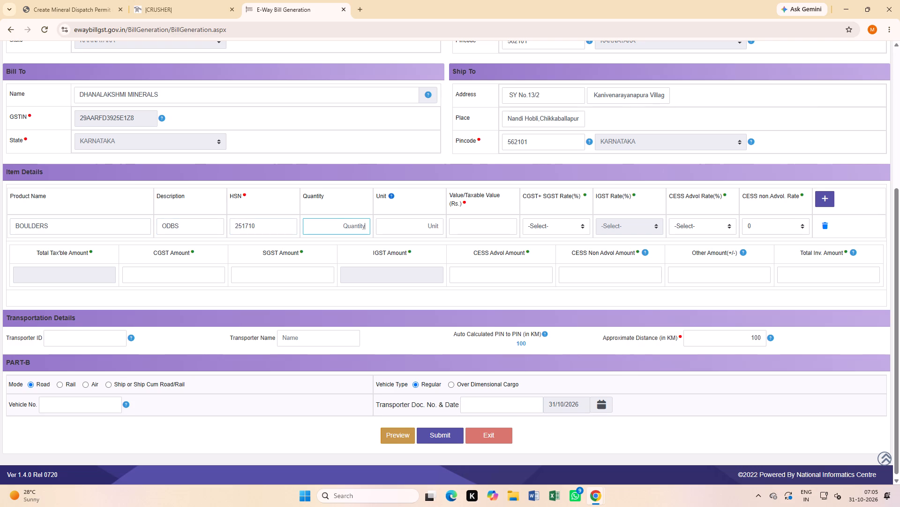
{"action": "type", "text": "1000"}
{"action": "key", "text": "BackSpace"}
{"action": "left_click", "coordinate": [396, 226]}
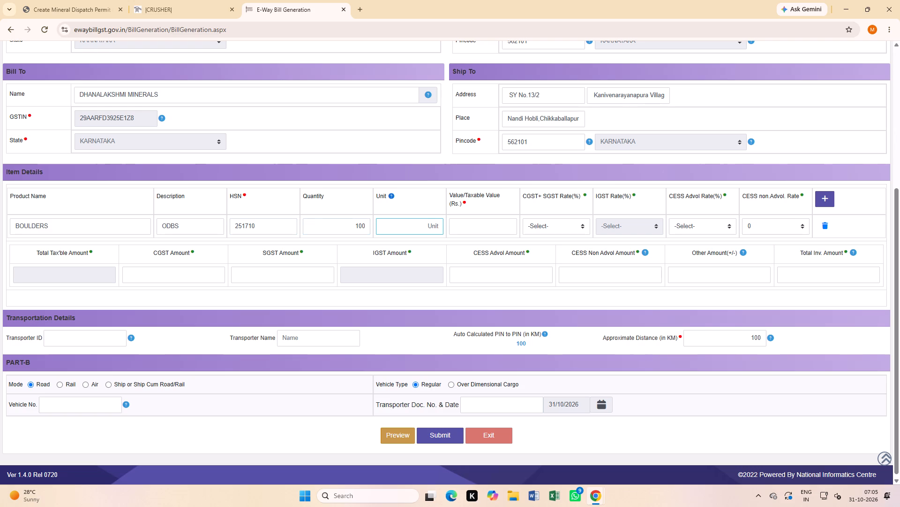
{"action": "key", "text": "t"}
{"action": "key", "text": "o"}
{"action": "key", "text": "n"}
Set the boulders item's taxable value to 20000 and its CGST+SGST rate to 0 + 0.
{"action": "left_click", "coordinate": [491, 226]}
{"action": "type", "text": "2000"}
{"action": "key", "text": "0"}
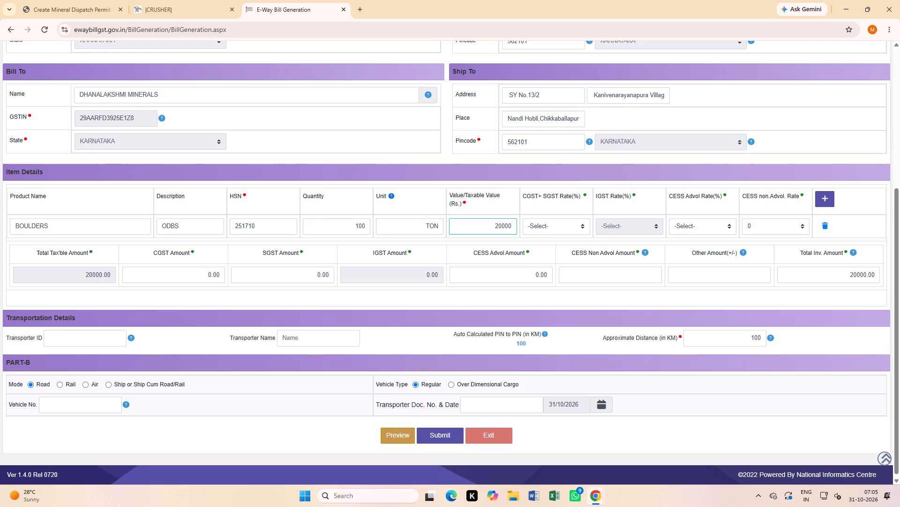
{"action": "left_click", "coordinate": [543, 223]}
{"action": "left_click", "coordinate": [537, 251]}
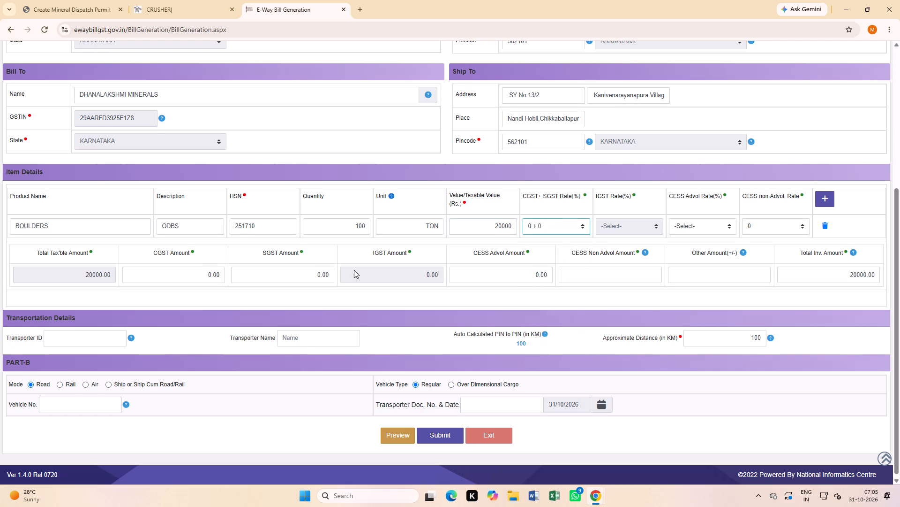
{"action": "scroll", "coordinate": [93, 344], "scroll_direction": "down", "scroll_amount": 4}
{"action": "left_click", "coordinate": [88, 396]}
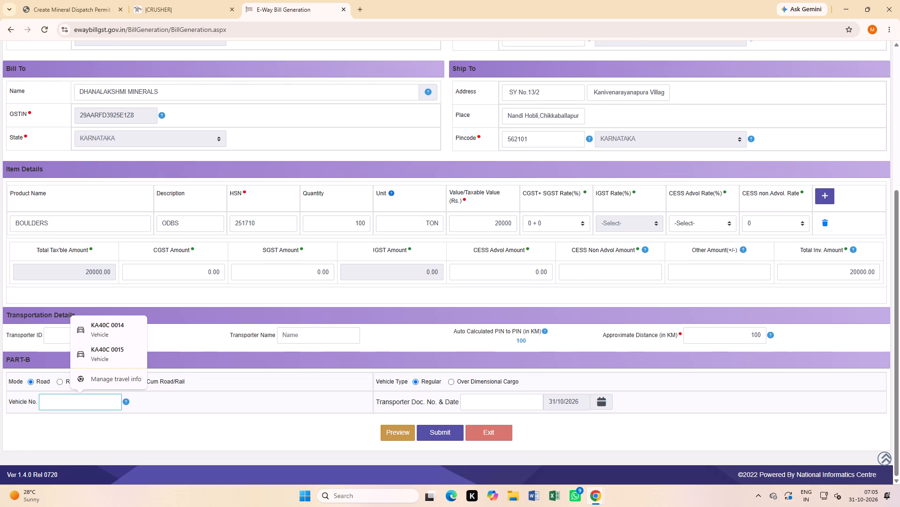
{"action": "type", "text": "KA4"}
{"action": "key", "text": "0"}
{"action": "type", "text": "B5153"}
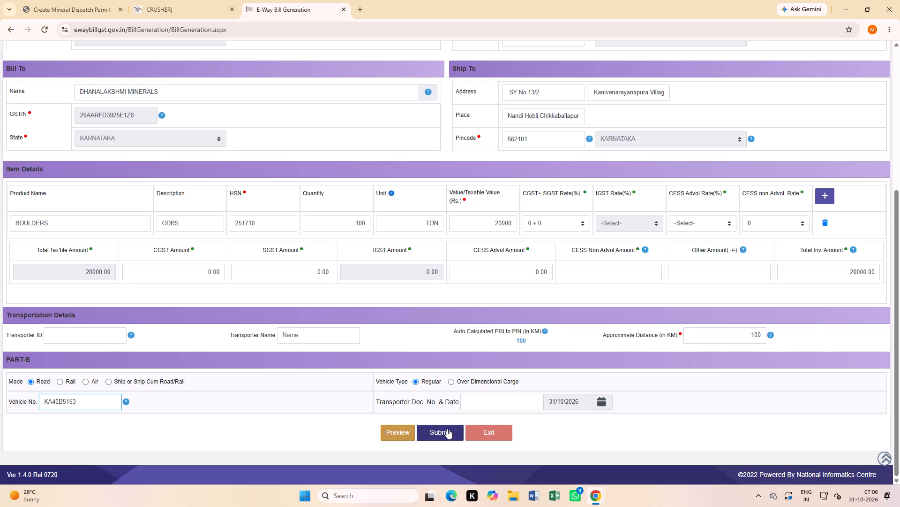
Submit the e-way bill for document IN8791 and accept the confirmation to generate it.
{"action": "left_click", "coordinate": [447, 429]}
{"action": "left_click", "coordinate": [495, 97]}
{"action": "left_click", "coordinate": [493, 108]}
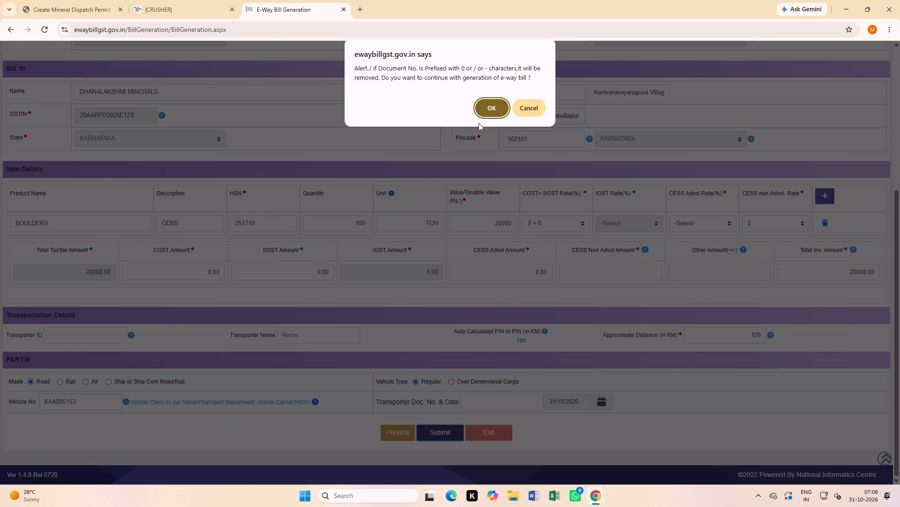
{"action": "left_click", "coordinate": [495, 113]}
Open the detailed version of the generated e-way bill and print it.
{"action": "scroll", "coordinate": [333, 201], "scroll_direction": "down", "scroll_amount": 5}
{"action": "scroll", "coordinate": [294, 204], "scroll_direction": "down", "scroll_amount": 10}
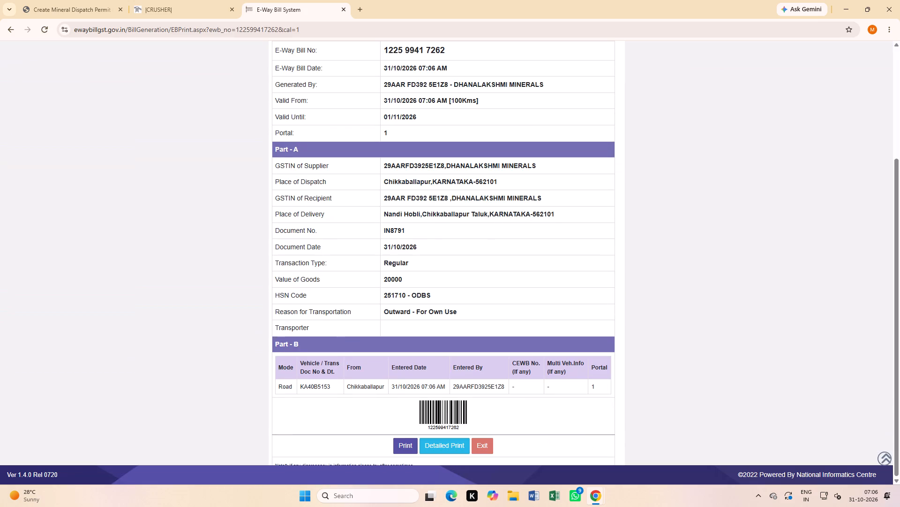
{"action": "left_click", "coordinate": [453, 442]}
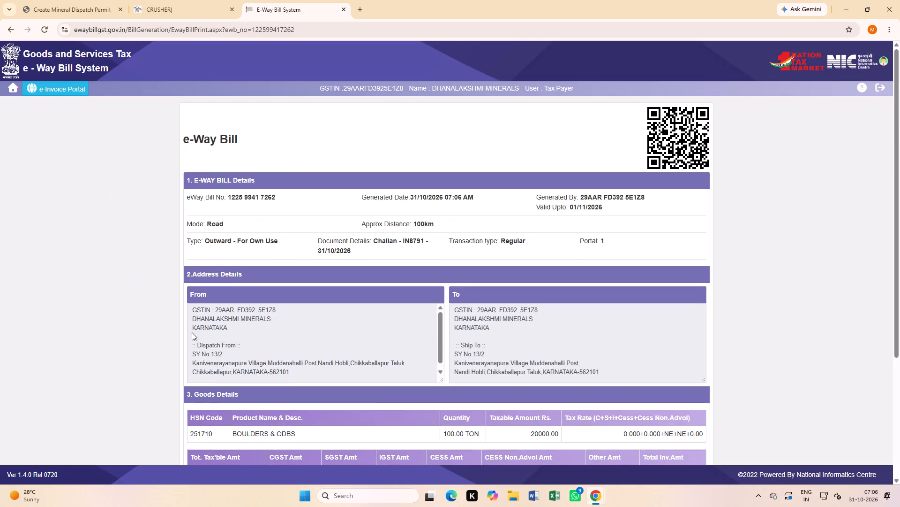
{"action": "scroll", "coordinate": [341, 336], "scroll_direction": "down", "scroll_amount": 6}
{"action": "scroll", "coordinate": [374, 455], "scroll_direction": "down", "scroll_amount": 6}
{"action": "left_click", "coordinate": [430, 455]}
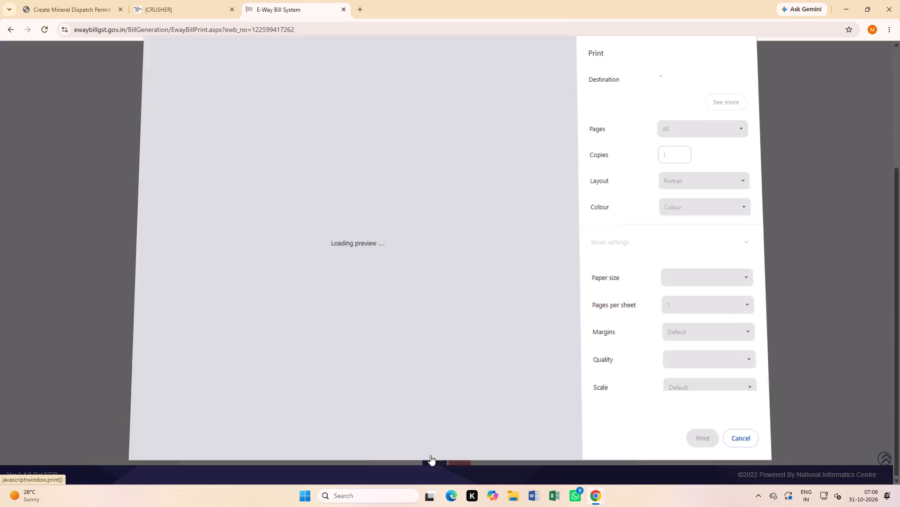
{"action": "left_click", "coordinate": [698, 423]}
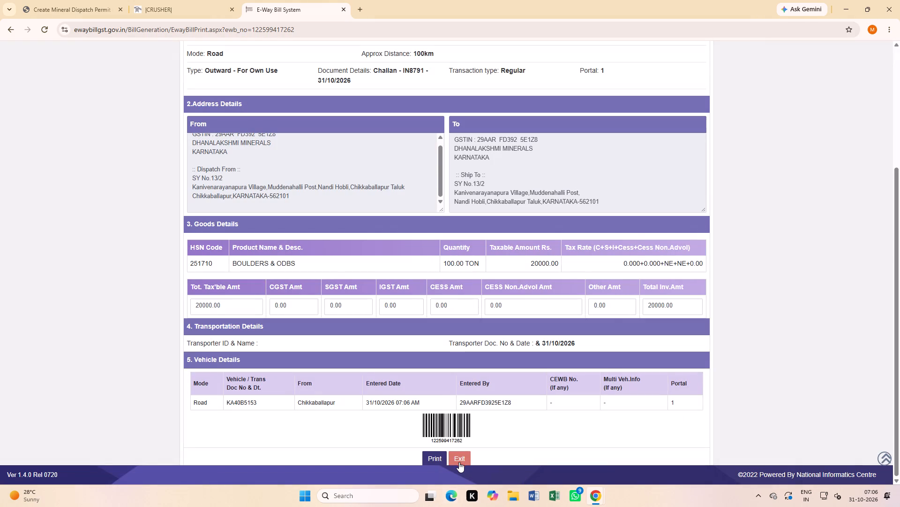
Exit the printed e-way bill and open a blank entry form for generating a new e-way bill.
{"action": "left_click", "coordinate": [461, 460]}
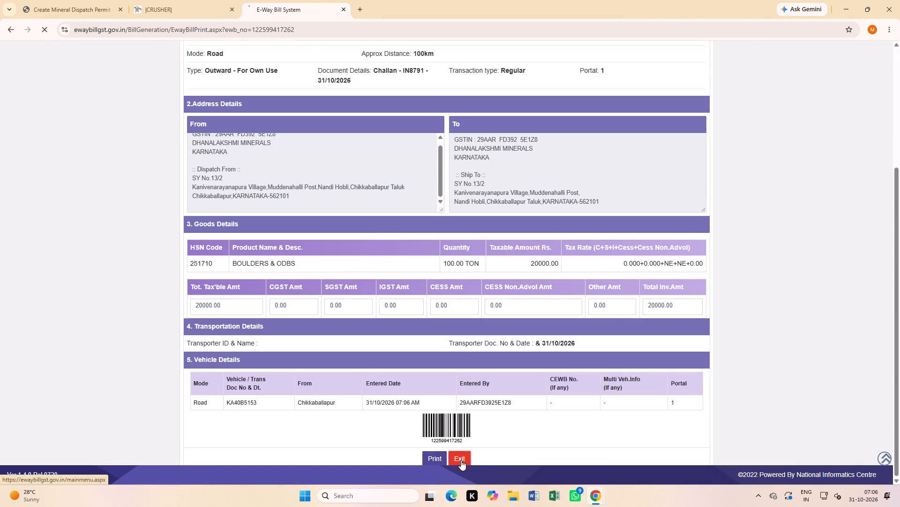
{"action": "left_click", "coordinate": [46, 107]}
{"action": "left_click", "coordinate": [58, 126]}
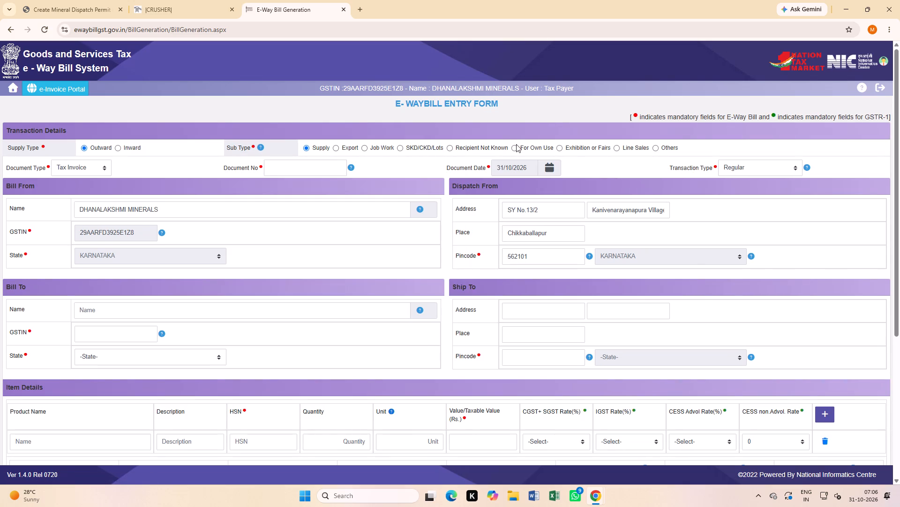
Set the new bill's sub type to For Own Use and enter document number PDC8792.
{"action": "left_click", "coordinate": [516, 144]}
{"action": "left_click", "coordinate": [512, 146]}
{"action": "left_click", "coordinate": [341, 167]}
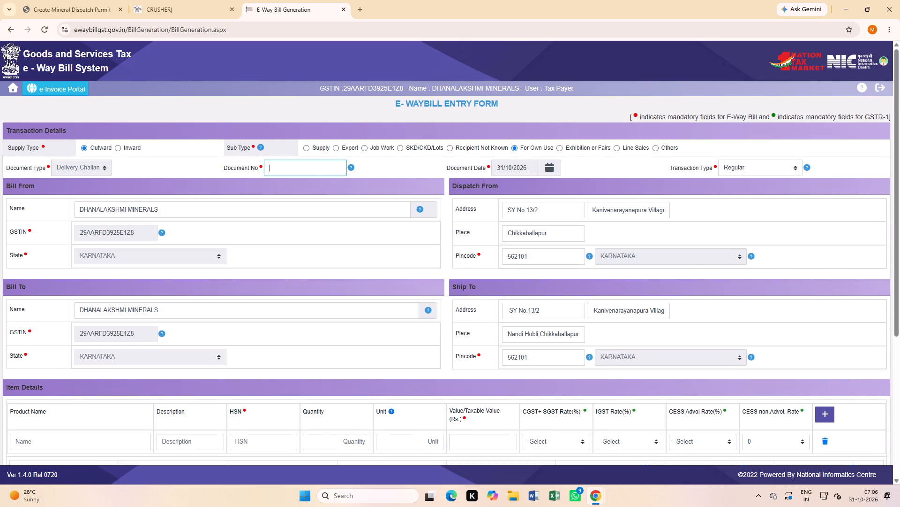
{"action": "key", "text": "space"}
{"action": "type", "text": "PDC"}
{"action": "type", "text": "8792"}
Fill the new bill's item row with product BOULDERS, description ODBS, HSN 251710, quantity 100 and unit TON.
{"action": "scroll", "coordinate": [117, 272], "scroll_direction": "down", "scroll_amount": 4}
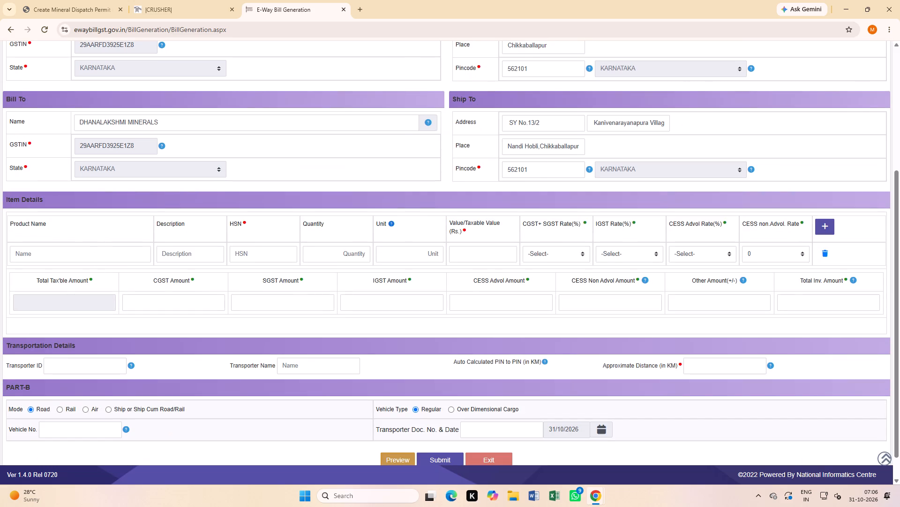
{"action": "left_click", "coordinate": [95, 252]}
{"action": "key", "text": "ctrl+v"}
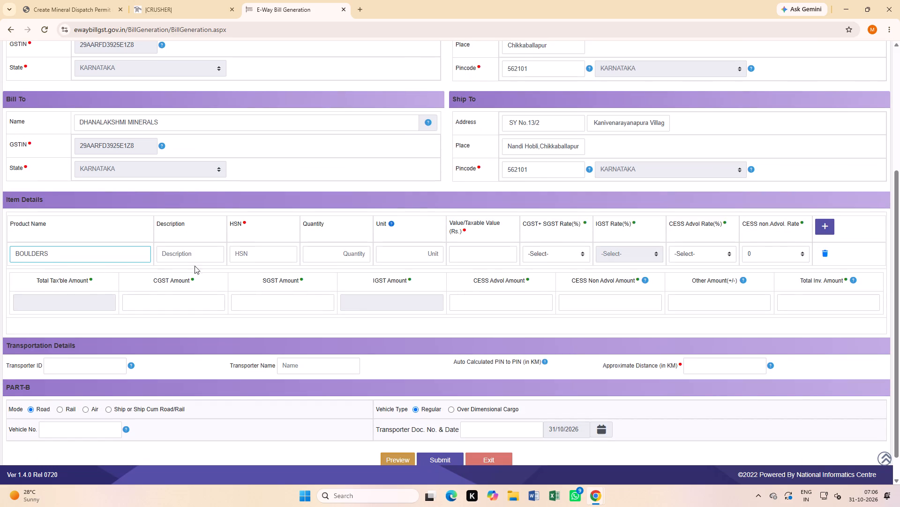
{"action": "left_click", "coordinate": [201, 250]}
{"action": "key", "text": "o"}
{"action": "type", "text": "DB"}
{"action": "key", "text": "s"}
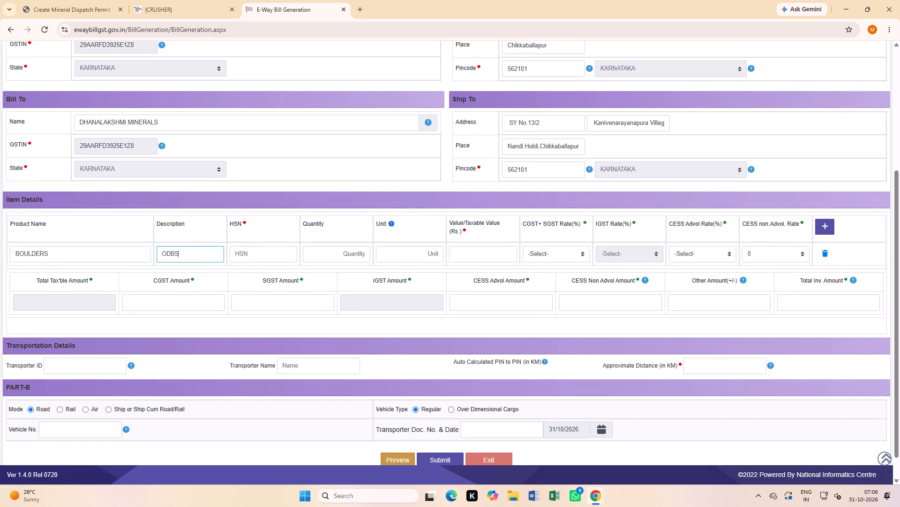
{"action": "left_click", "coordinate": [261, 253]}
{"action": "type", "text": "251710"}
{"action": "left_click", "coordinate": [345, 254]}
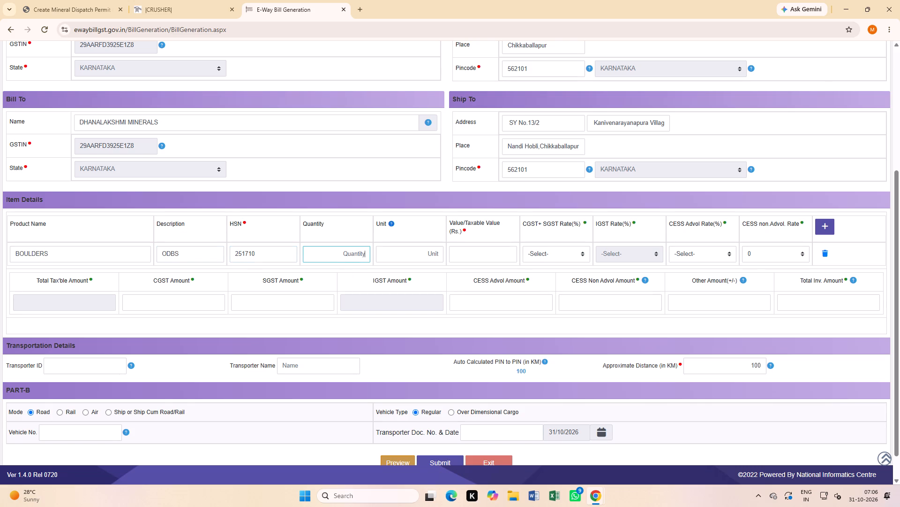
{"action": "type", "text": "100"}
{"action": "left_click", "coordinate": [398, 259]}
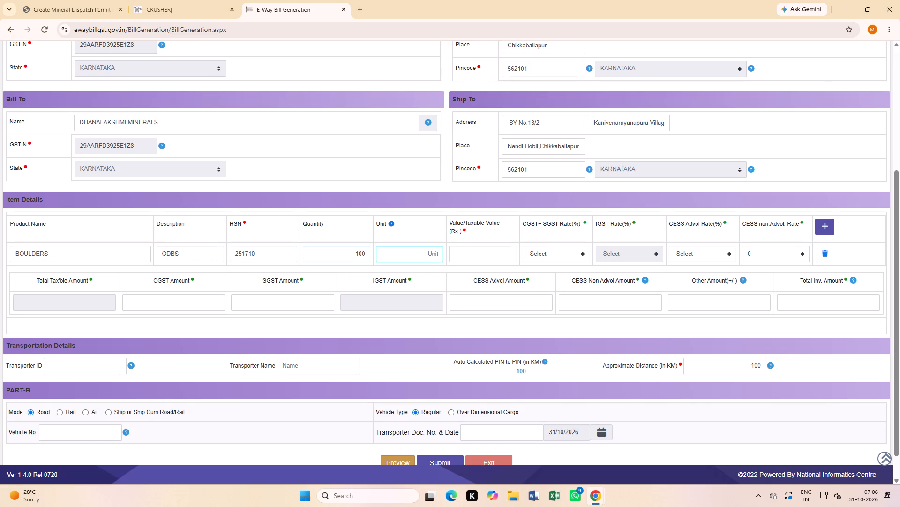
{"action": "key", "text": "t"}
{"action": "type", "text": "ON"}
Set the boulders item's taxable value to 20000 and its CGST+SGST rate to 0 + 0.
{"action": "left_click", "coordinate": [474, 253]}
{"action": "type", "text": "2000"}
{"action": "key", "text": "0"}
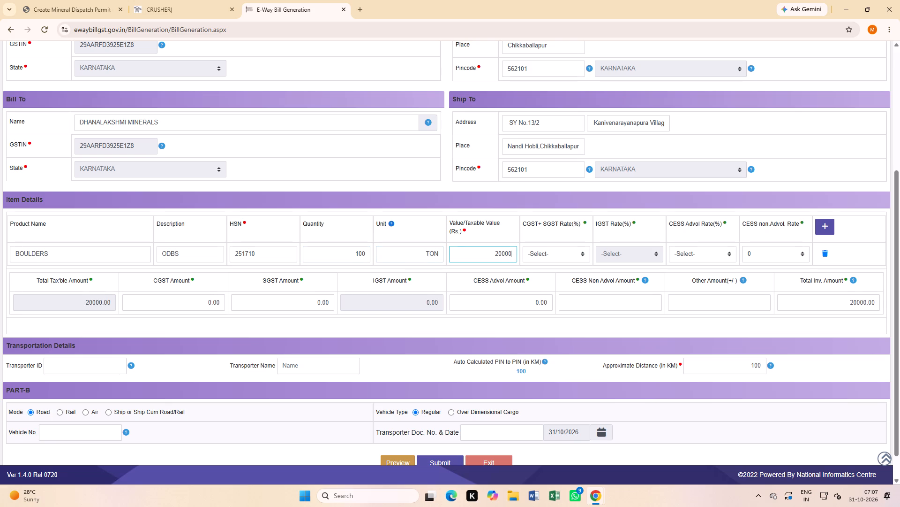
{"action": "left_click", "coordinate": [500, 252]}
{"action": "left_click", "coordinate": [546, 253]}
{"action": "left_click", "coordinate": [549, 281]}
{"action": "scroll", "coordinate": [22, 358], "scroll_direction": "down", "scroll_amount": 3}
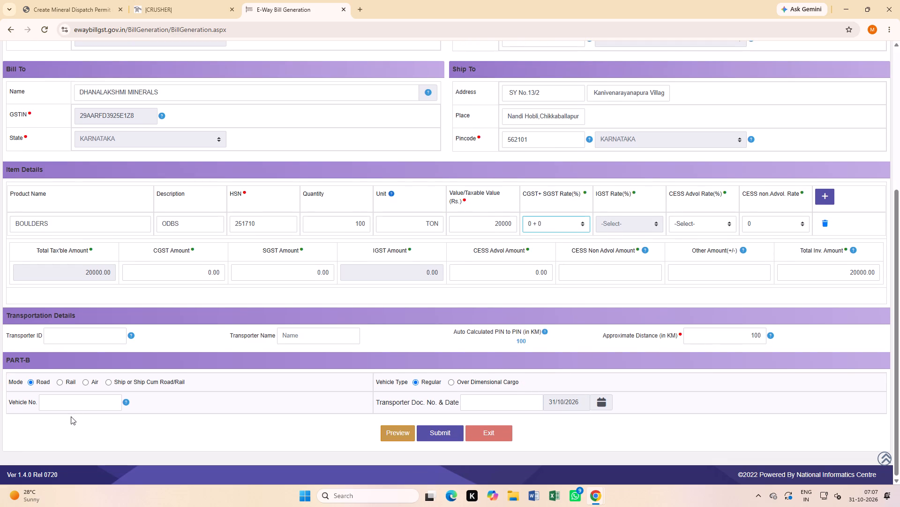
{"action": "left_click", "coordinate": [81, 405]}
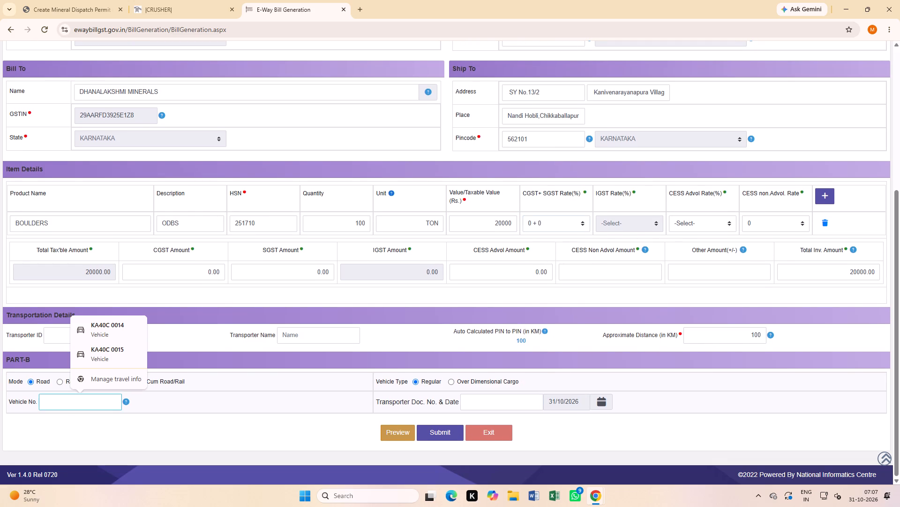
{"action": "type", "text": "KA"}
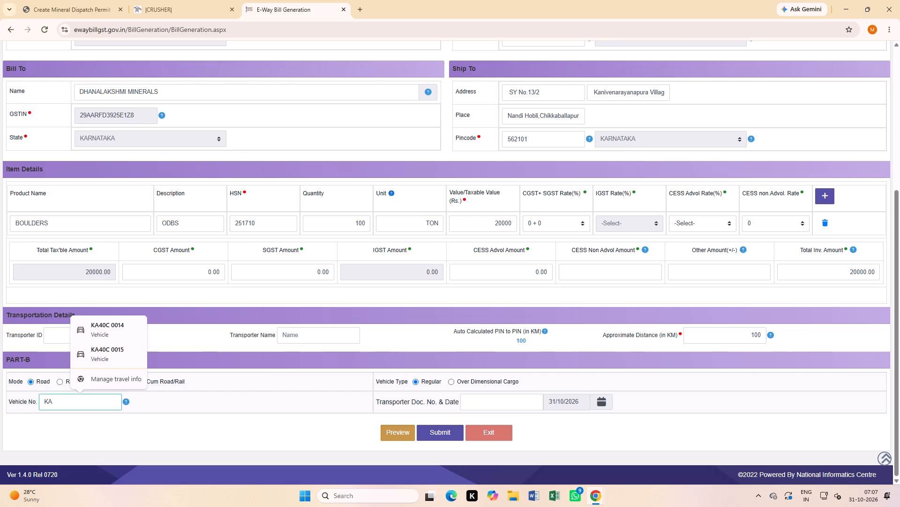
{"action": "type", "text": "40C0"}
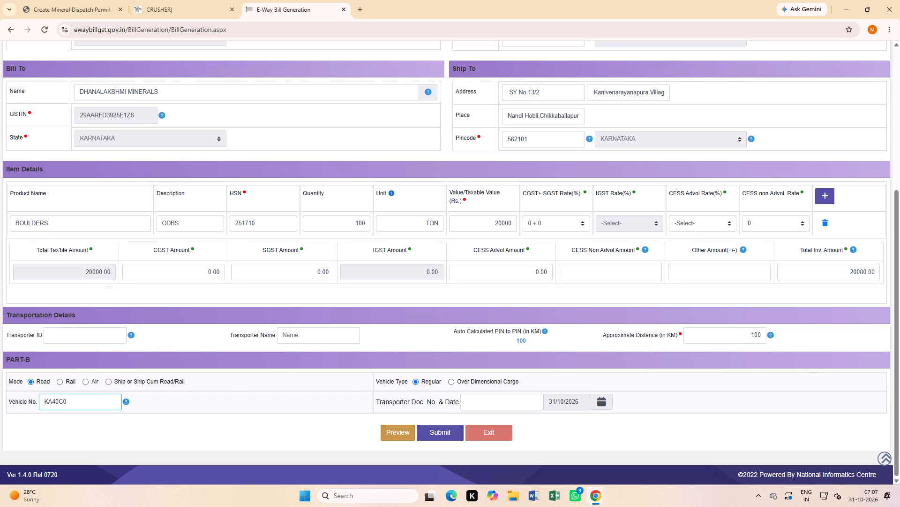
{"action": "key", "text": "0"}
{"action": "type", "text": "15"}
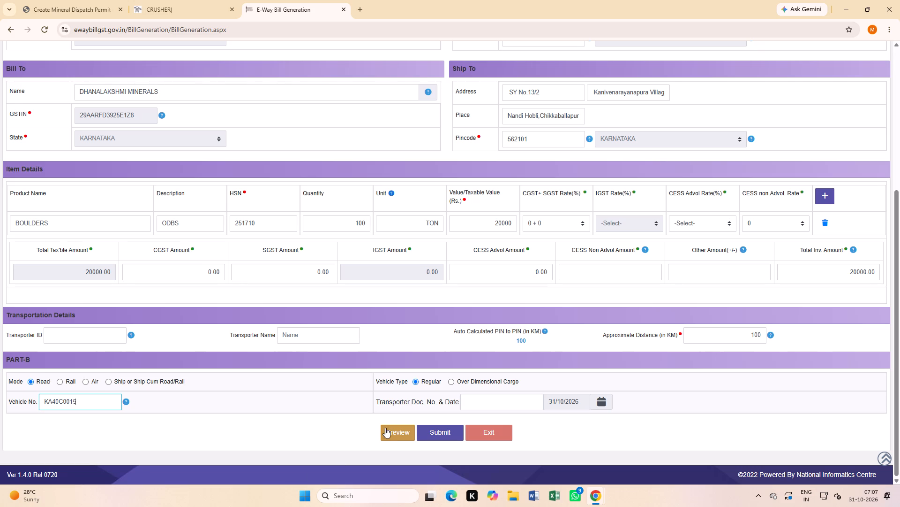
{"action": "left_click", "coordinate": [428, 434]}
{"action": "left_click", "coordinate": [495, 94]}
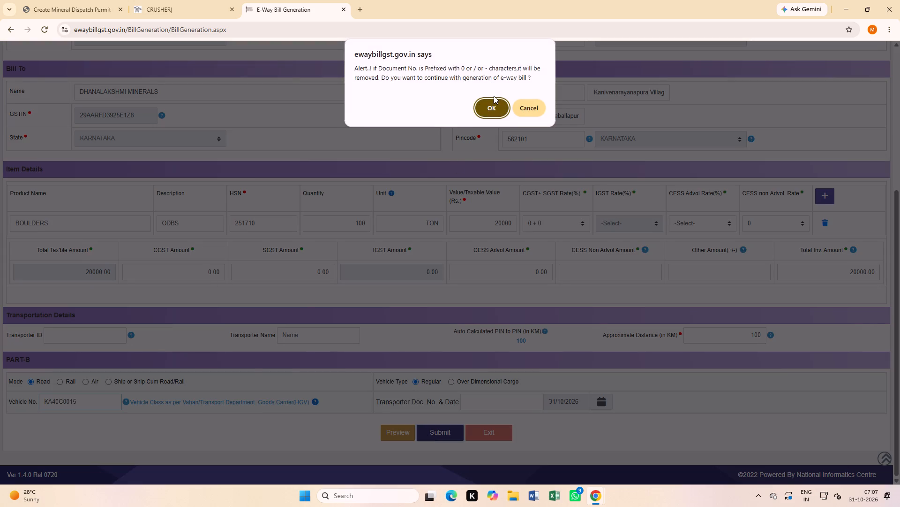
{"action": "left_click", "coordinate": [491, 102]}
Open the detailed version of the generated e-way bill for PDC8792 and print it.
{"action": "scroll", "coordinate": [386, 341], "scroll_direction": "down", "scroll_amount": 4}
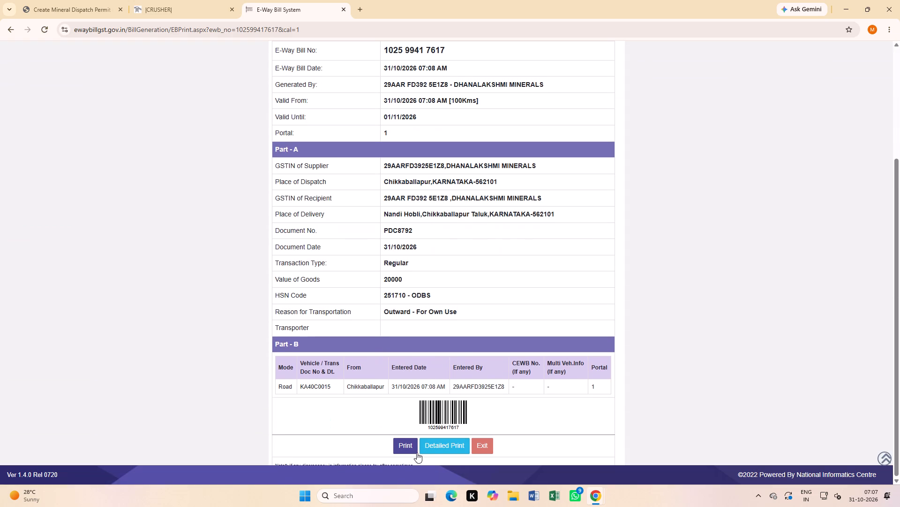
{"action": "left_click", "coordinate": [431, 451]}
{"action": "scroll", "coordinate": [431, 451], "scroll_direction": "down", "scroll_amount": 5}
{"action": "left_click", "coordinate": [431, 455]}
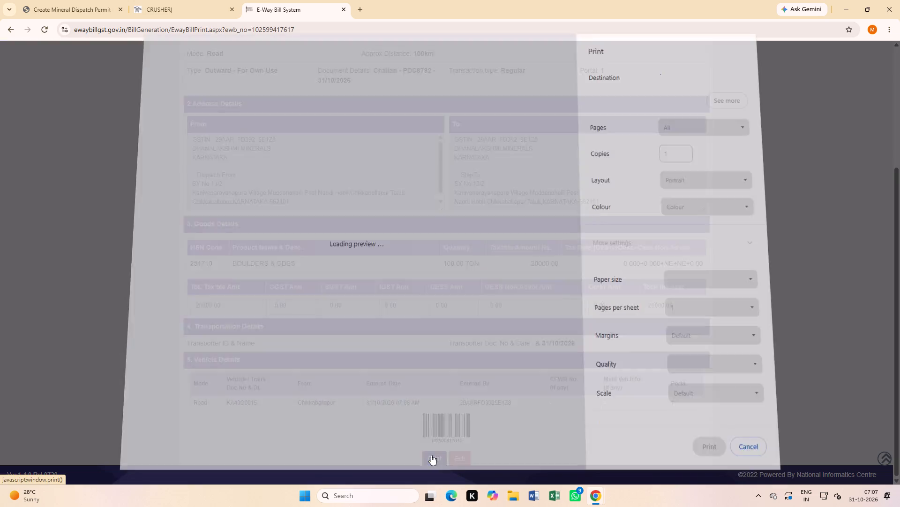
{"action": "left_click", "coordinate": [700, 422]}
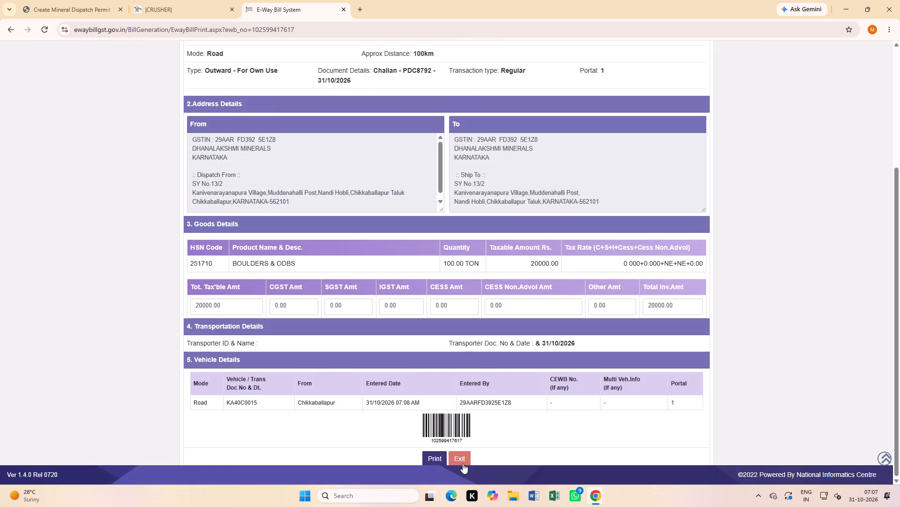
Exit the printed e-way bill and open a blank entry form for generating a new e-way bill.
{"action": "left_click", "coordinate": [460, 460]}
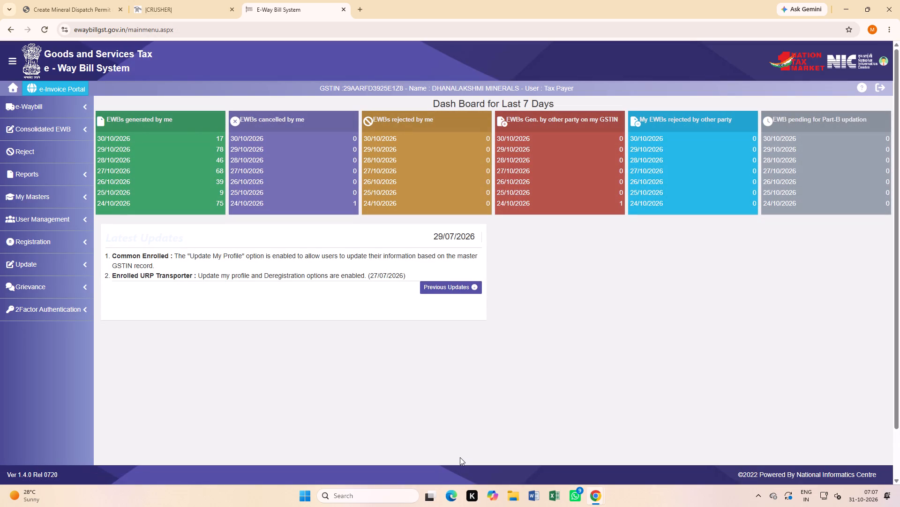
{"action": "left_click", "coordinate": [42, 112]}
{"action": "left_click", "coordinate": [47, 125]}
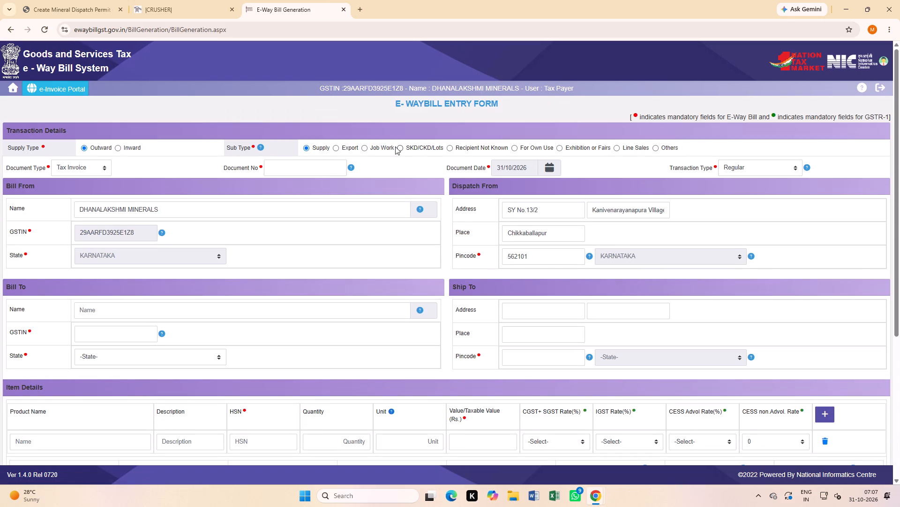
Set the new bill's sub type to For Own Use and enter document number PDC8793.
{"action": "left_click", "coordinate": [514, 146]}
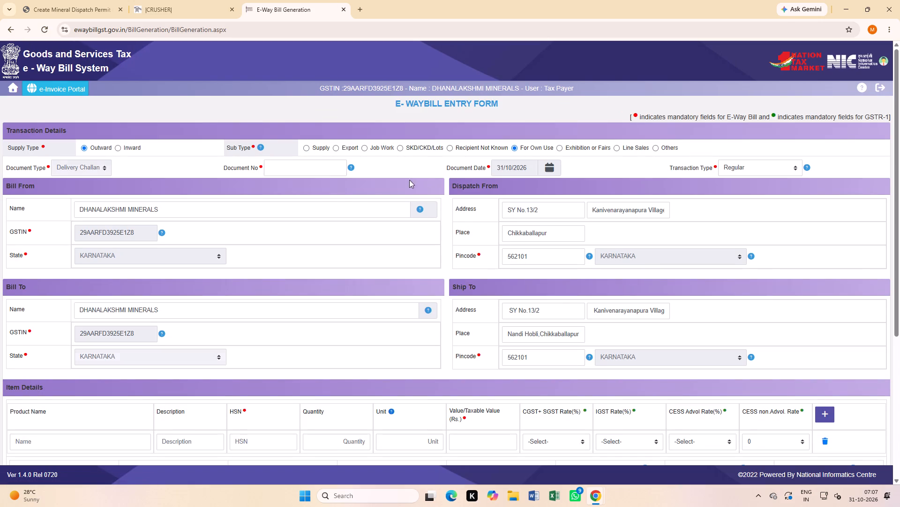
{"action": "left_click", "coordinate": [308, 172]}
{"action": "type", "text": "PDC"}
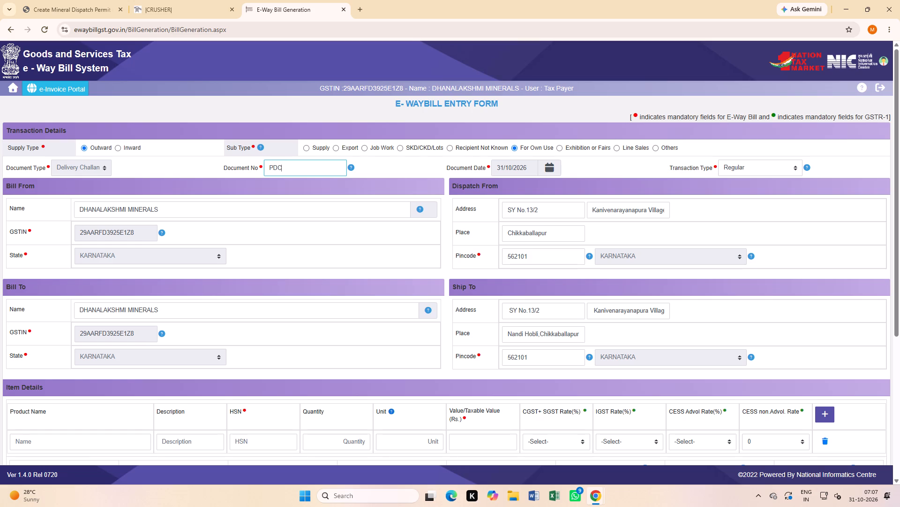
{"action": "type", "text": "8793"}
Fill the new bill's item row with product BOULDERS, description ODBS, HSN 251710, quantity 100 and unit TON.
{"action": "scroll", "coordinate": [294, 215], "scroll_direction": "down", "scroll_amount": 3}
{"action": "left_click", "coordinate": [85, 296]}
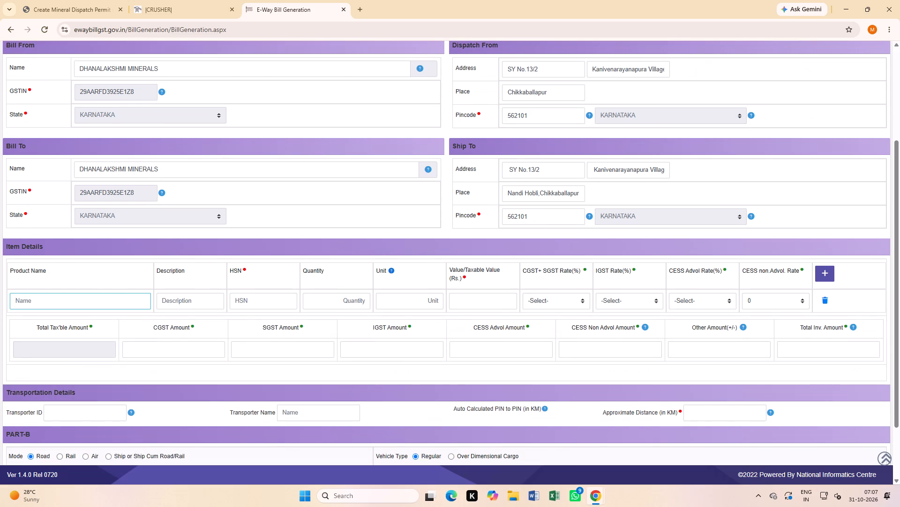
{"action": "key", "text": "ctrl+v"}
{"action": "left_click", "coordinate": [178, 295]}
{"action": "left_click", "coordinate": [177, 299]}
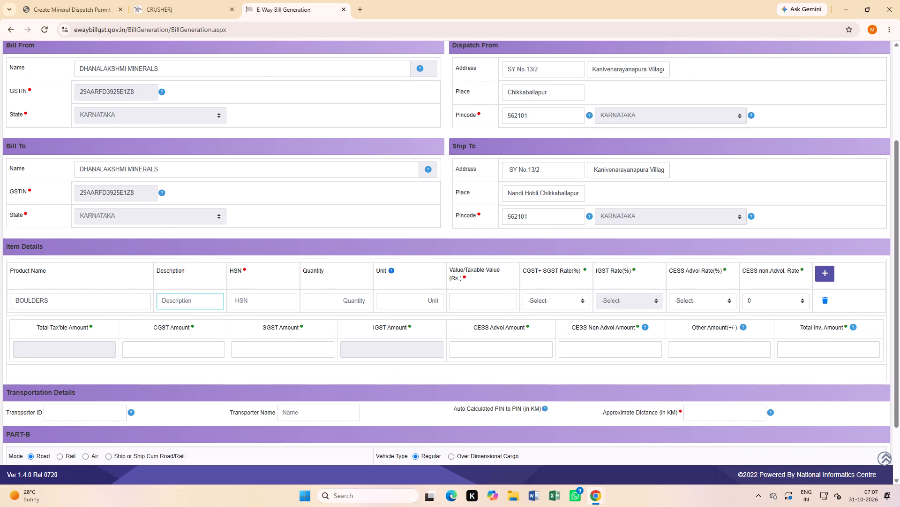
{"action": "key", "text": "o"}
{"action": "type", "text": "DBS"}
{"action": "left_click", "coordinate": [265, 301]}
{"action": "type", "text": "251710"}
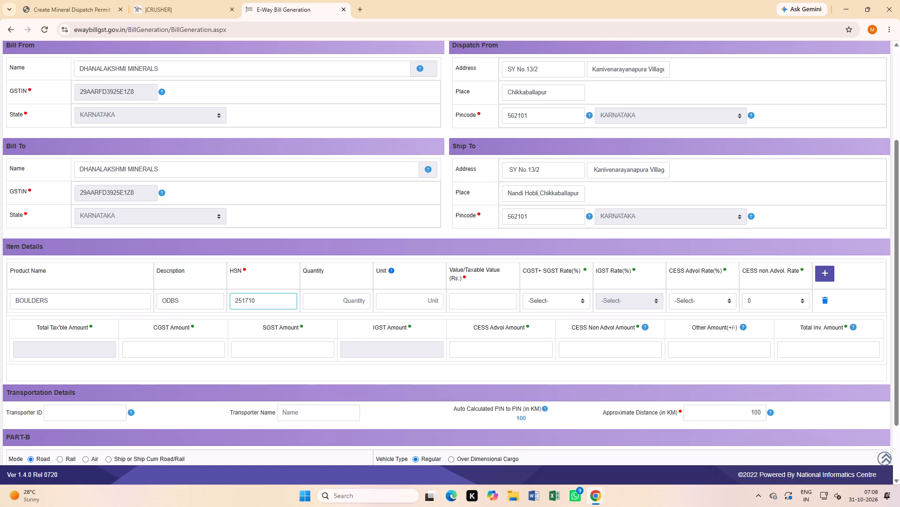
{"action": "left_click", "coordinate": [334, 300]}
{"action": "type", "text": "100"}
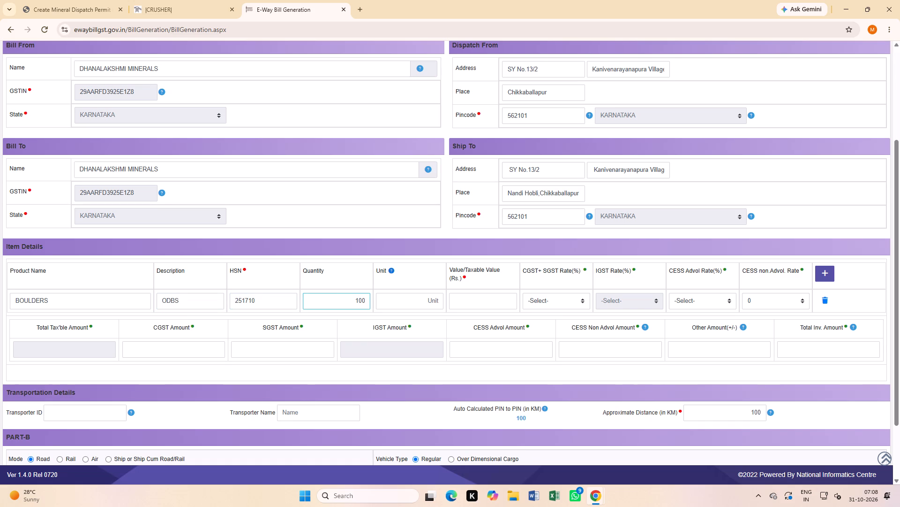
{"action": "left_click", "coordinate": [400, 298]}
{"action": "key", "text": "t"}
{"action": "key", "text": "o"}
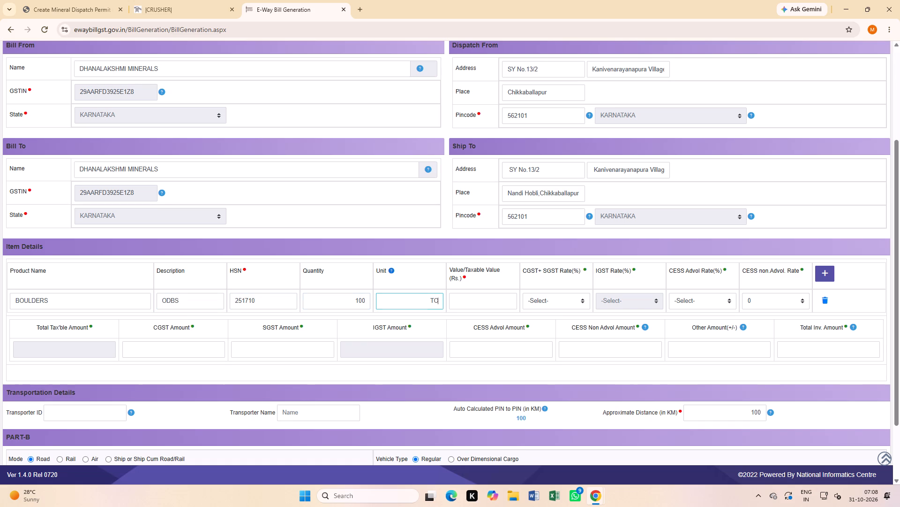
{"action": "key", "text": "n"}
Set the boulders item's taxable value to 20000 and its CGST+SGST rate to 0 + 0.
{"action": "left_click", "coordinate": [464, 300]}
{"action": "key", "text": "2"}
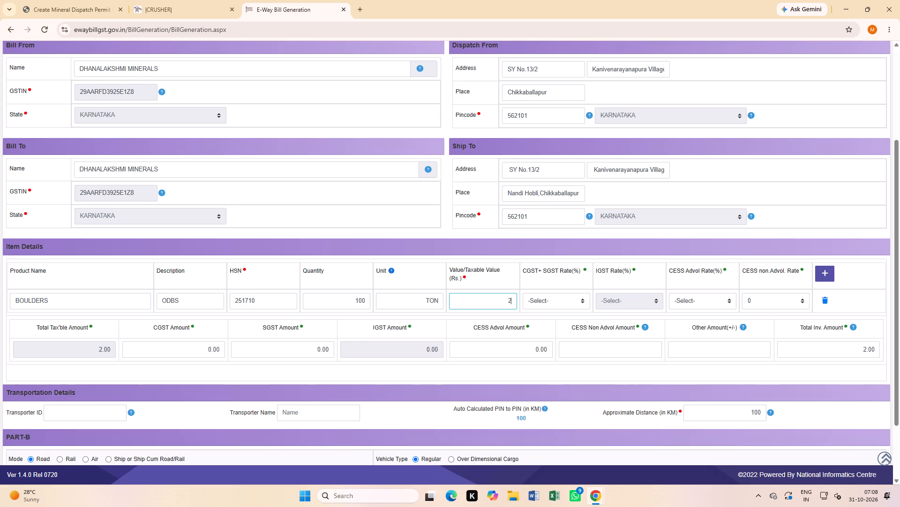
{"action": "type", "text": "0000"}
{"action": "left_click", "coordinate": [545, 302]}
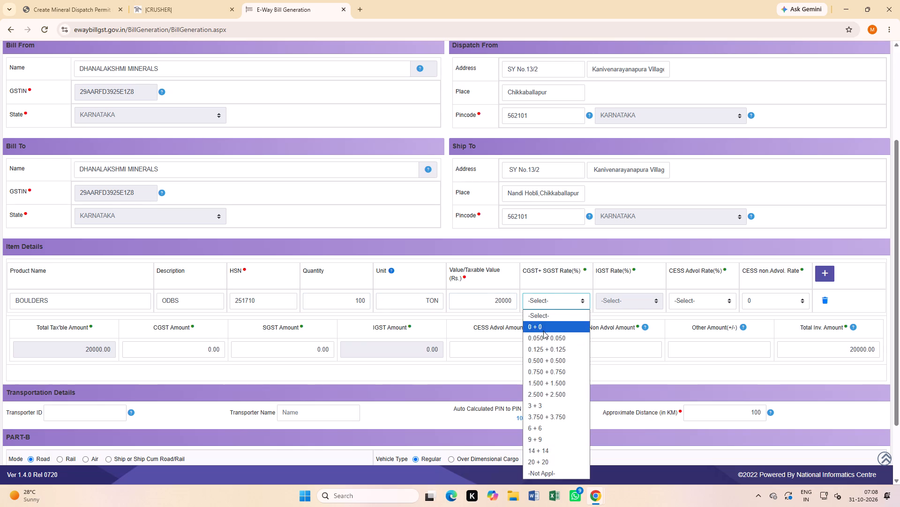
{"action": "left_click", "coordinate": [543, 328]}
{"action": "scroll", "coordinate": [10, 450], "scroll_direction": "down", "scroll_amount": 3}
{"action": "left_click", "coordinate": [73, 403]}
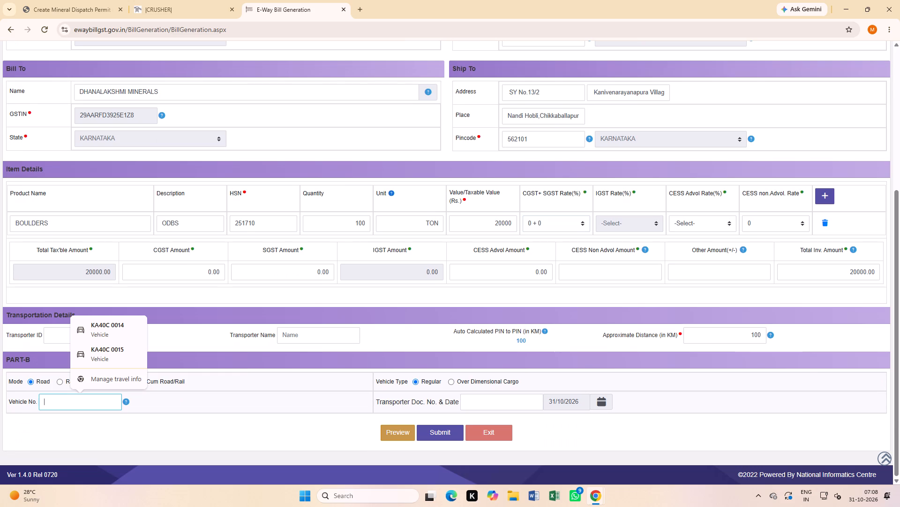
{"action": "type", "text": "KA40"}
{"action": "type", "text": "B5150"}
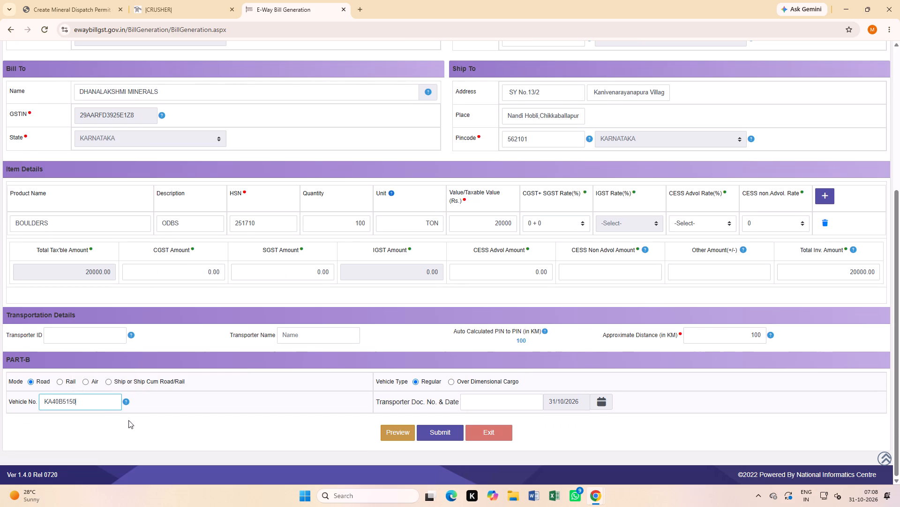
{"action": "left_click", "coordinate": [452, 430]}
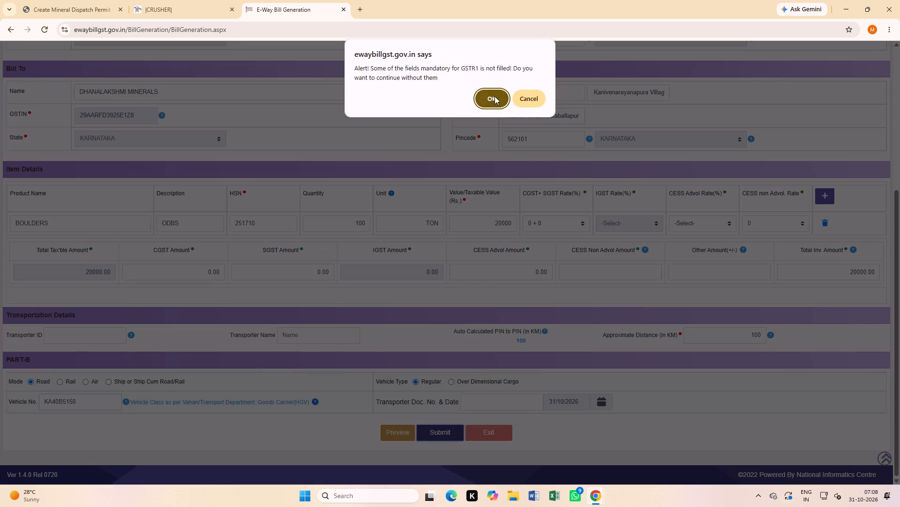
{"action": "left_click", "coordinate": [494, 96]}
{"action": "left_click", "coordinate": [487, 104]}
Open the detailed version of the generated e-way bill for PDC8793 and print it.
{"action": "scroll", "coordinate": [358, 437], "scroll_direction": "down", "scroll_amount": 6}
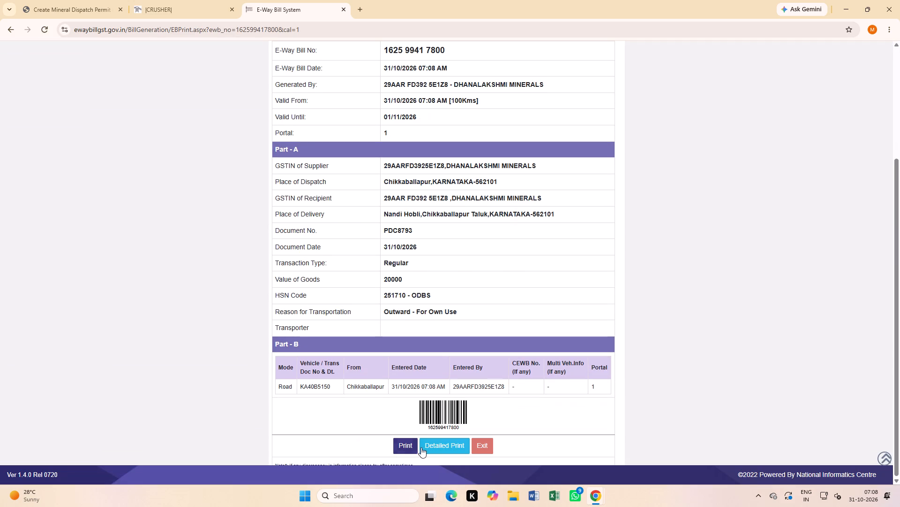
{"action": "left_click", "coordinate": [433, 447]}
{"action": "scroll", "coordinate": [433, 447], "scroll_direction": "down", "scroll_amount": 5}
{"action": "left_click", "coordinate": [428, 457]}
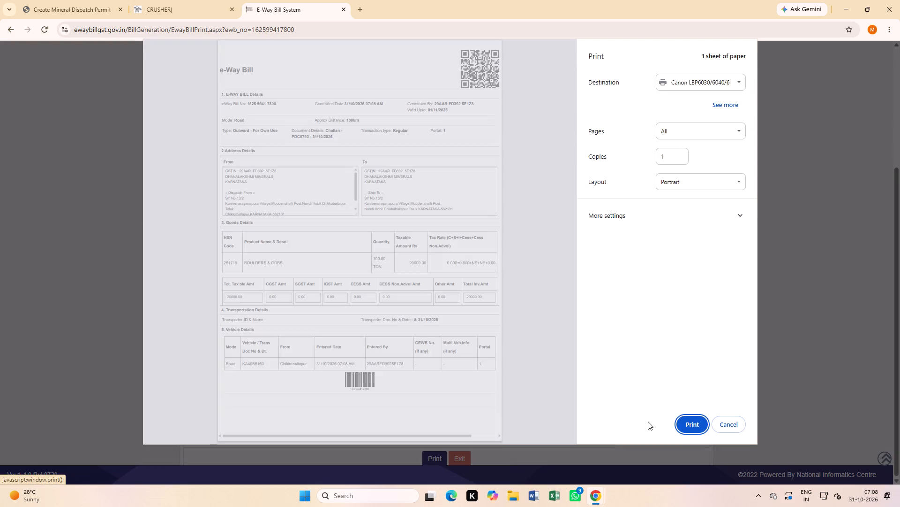
{"action": "left_click", "coordinate": [688, 418]}
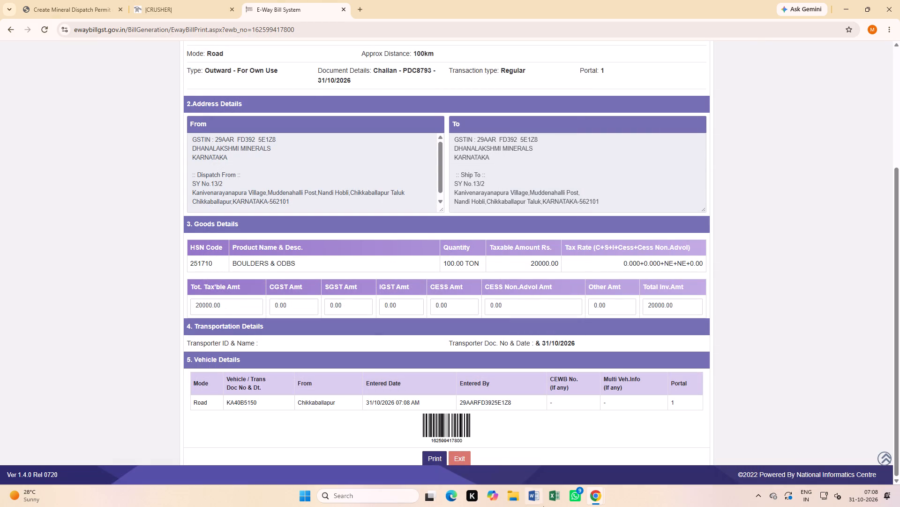
Exit the printed e-way bill and open a blank entry form for generating a new e-way bill.
{"action": "left_click", "coordinate": [464, 461]}
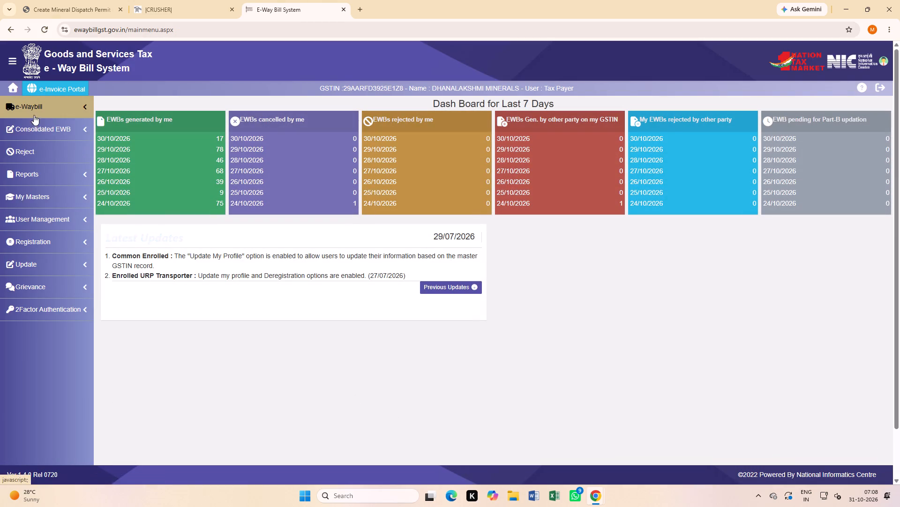
{"action": "left_click", "coordinate": [34, 115]}
{"action": "left_click", "coordinate": [36, 126]}
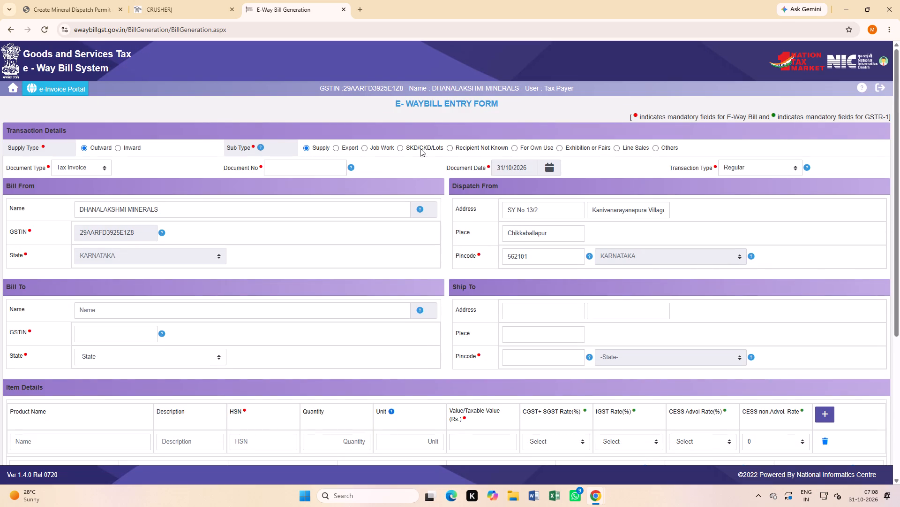
Set the sub type to For Own Use and enter document number IN8794.
{"action": "left_click", "coordinate": [519, 145]}
{"action": "left_click", "coordinate": [515, 146]}
{"action": "left_click", "coordinate": [311, 167]}
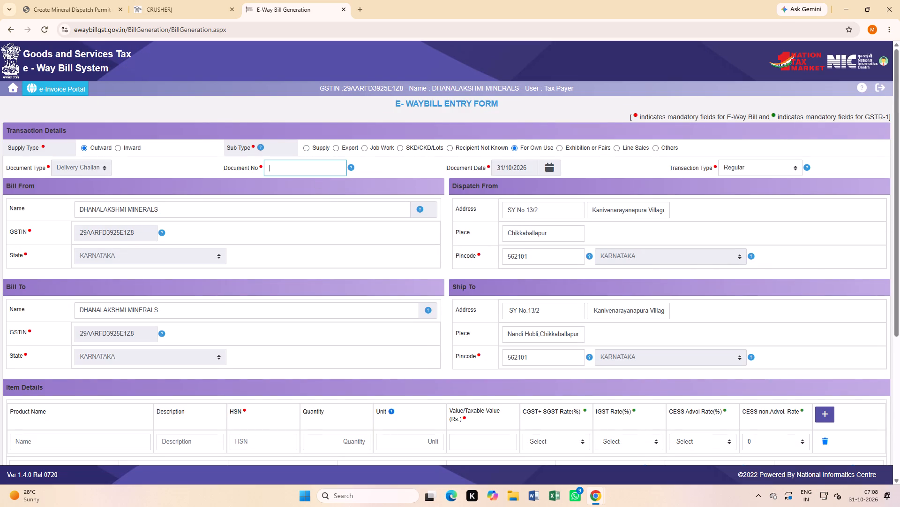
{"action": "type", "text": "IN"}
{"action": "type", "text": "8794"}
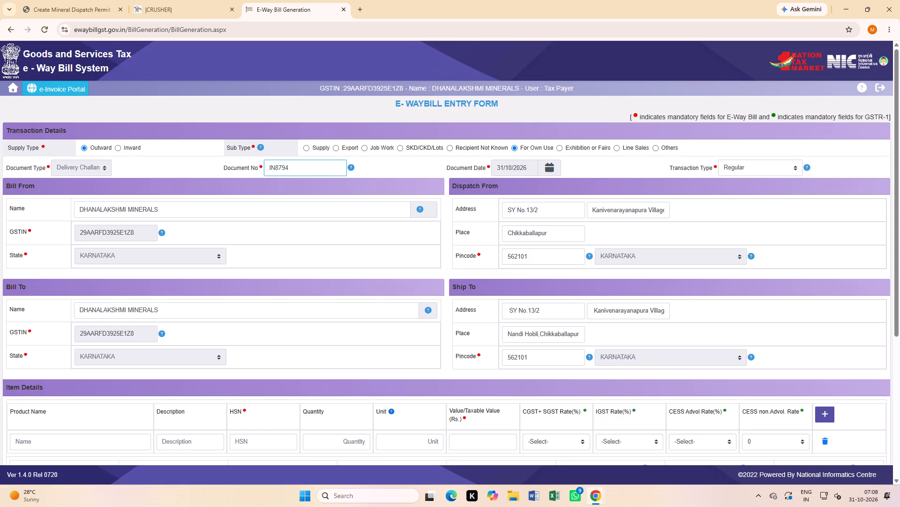
Fill in the item as BOULDERS with description ODBS, HSN 251710, quantity 100 and unit TON.
{"action": "scroll", "coordinate": [308, 171], "scroll_direction": "down", "scroll_amount": 3}
{"action": "left_click", "coordinate": [80, 303]}
{"action": "key", "text": "ctrl+v"}
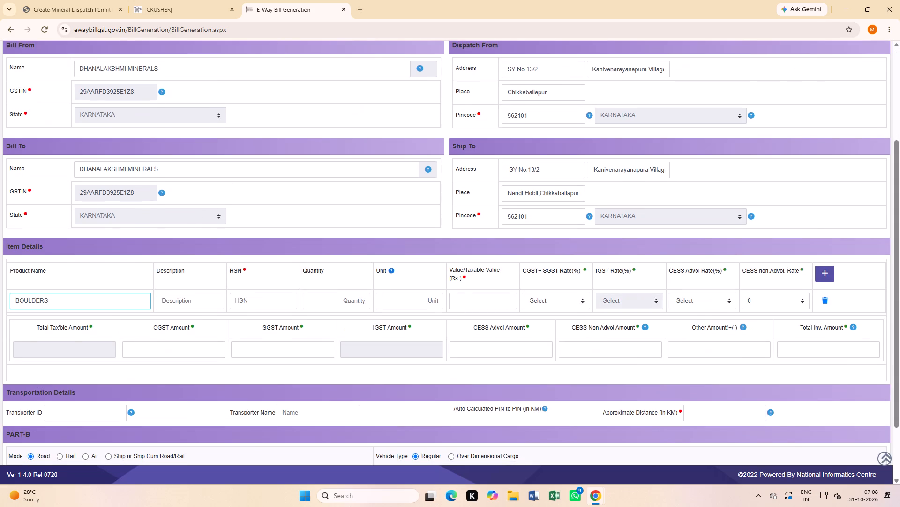
{"action": "left_click", "coordinate": [208, 300]}
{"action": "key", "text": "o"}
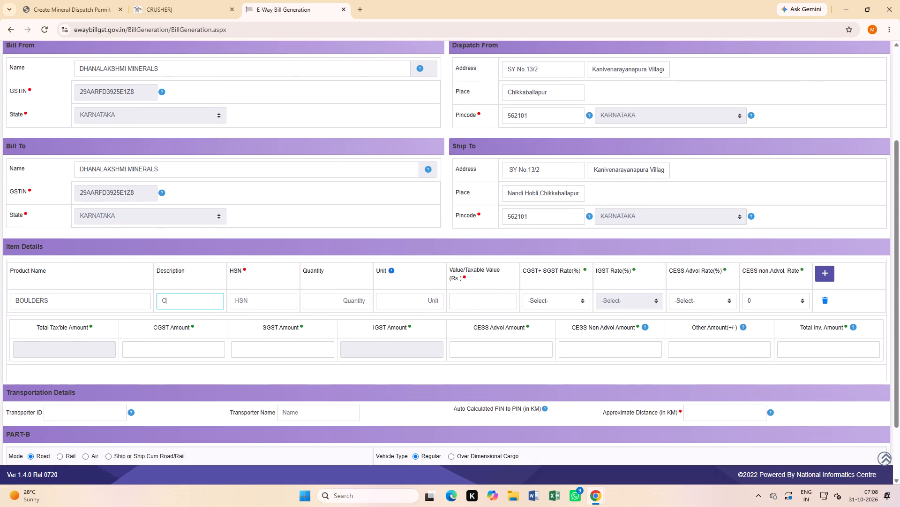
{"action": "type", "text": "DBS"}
{"action": "left_click", "coordinate": [240, 300]}
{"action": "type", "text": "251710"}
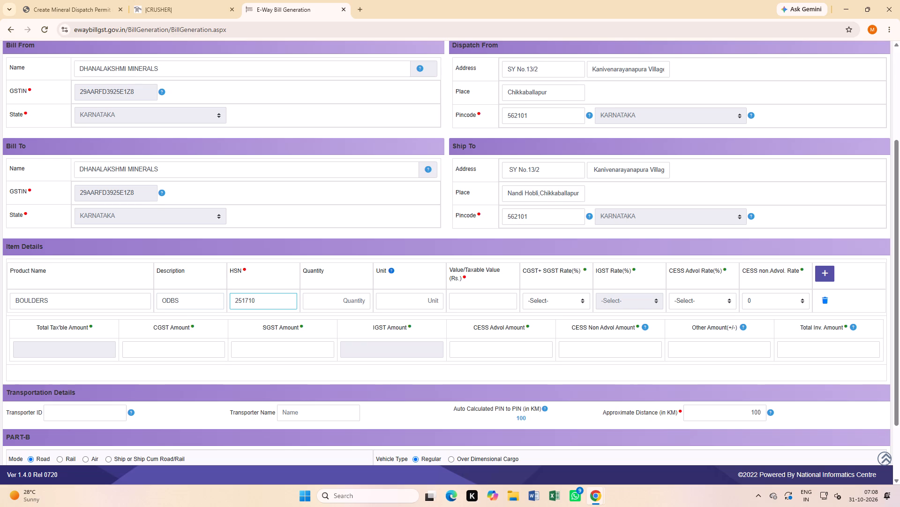
{"action": "left_click", "coordinate": [322, 301]}
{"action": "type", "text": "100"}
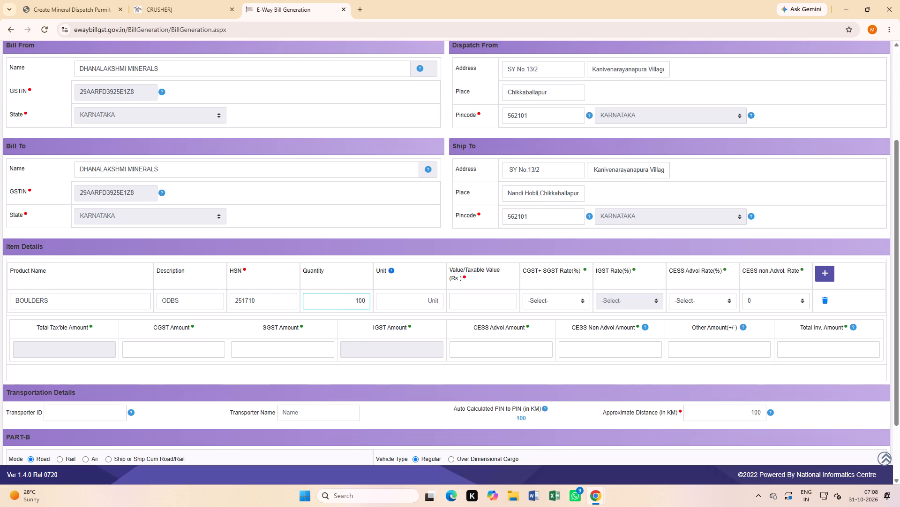
{"action": "left_click", "coordinate": [411, 303]}
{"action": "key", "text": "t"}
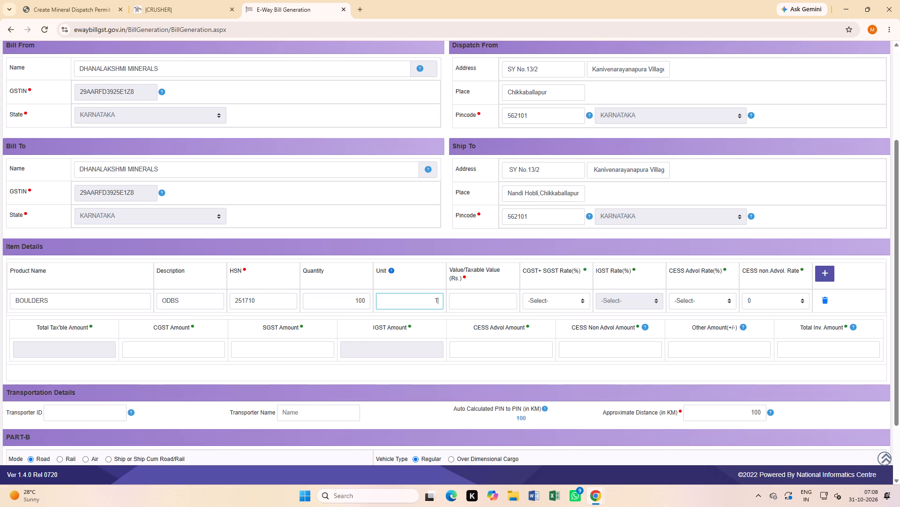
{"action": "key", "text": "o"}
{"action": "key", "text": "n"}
Set the boulders item's taxable value to 20000 and its CGST+SGST rate to 0 + 0.
{"action": "left_click", "coordinate": [472, 303]}
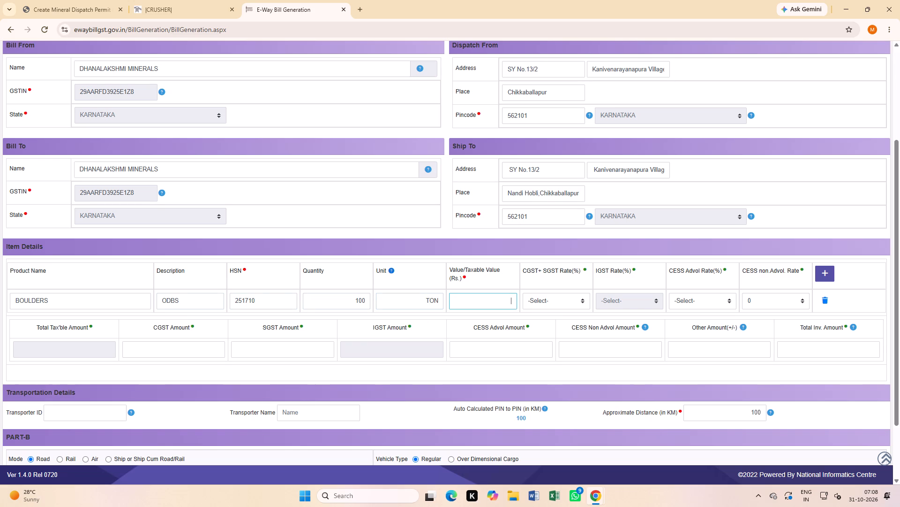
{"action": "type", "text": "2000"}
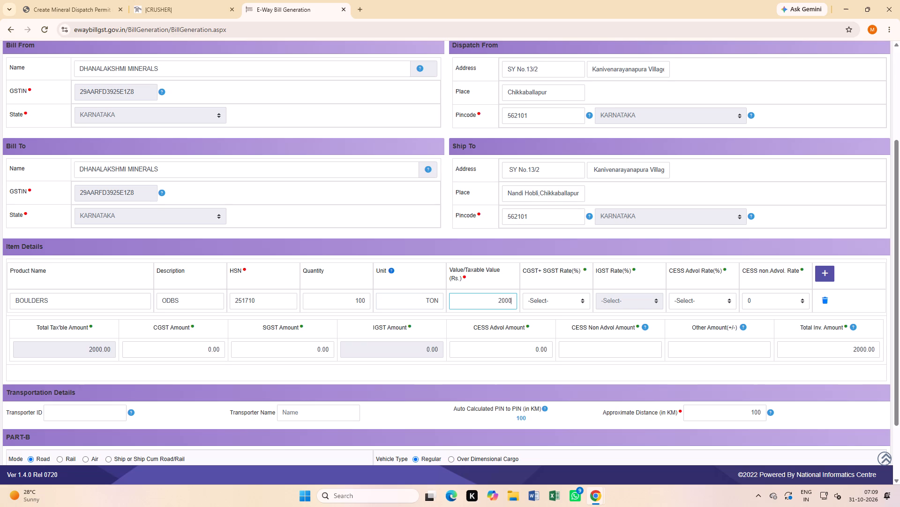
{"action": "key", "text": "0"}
{"action": "left_click", "coordinate": [552, 299]}
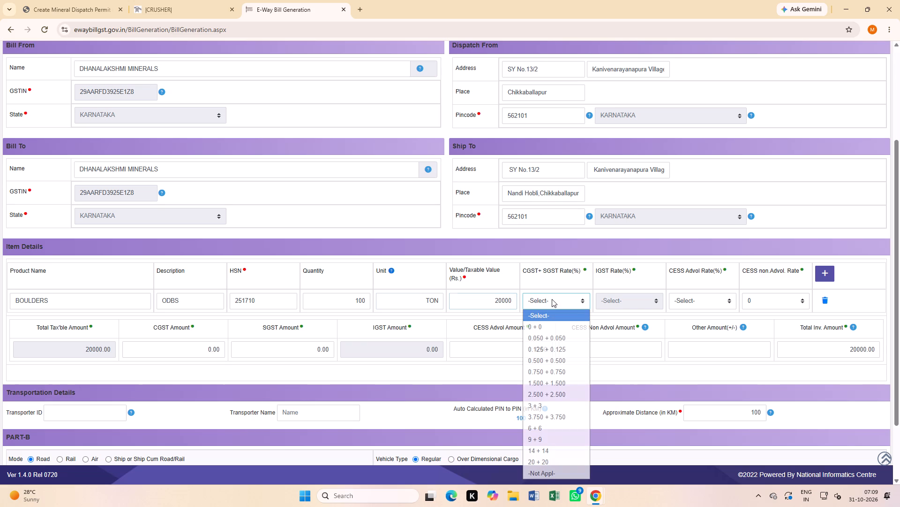
{"action": "left_click", "coordinate": [557, 329]}
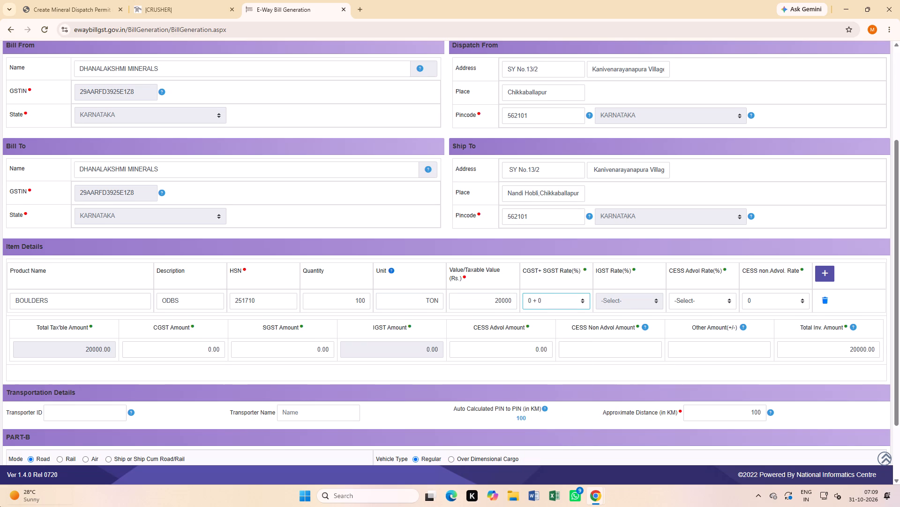
{"action": "scroll", "coordinate": [0, 495], "scroll_direction": "down", "scroll_amount": 4}
{"action": "left_click", "coordinate": [77, 427]}
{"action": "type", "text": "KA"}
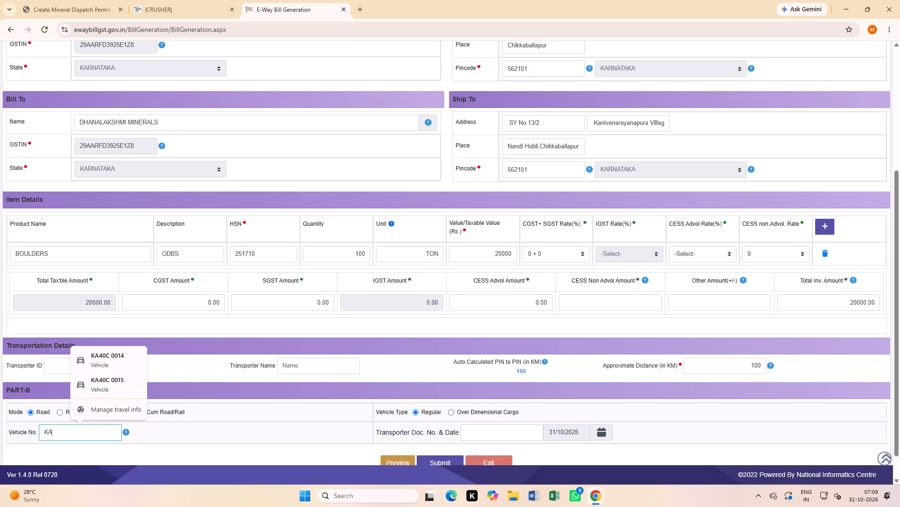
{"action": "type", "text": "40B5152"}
{"action": "scroll", "coordinate": [149, 433], "scroll_direction": "down", "scroll_amount": 4}
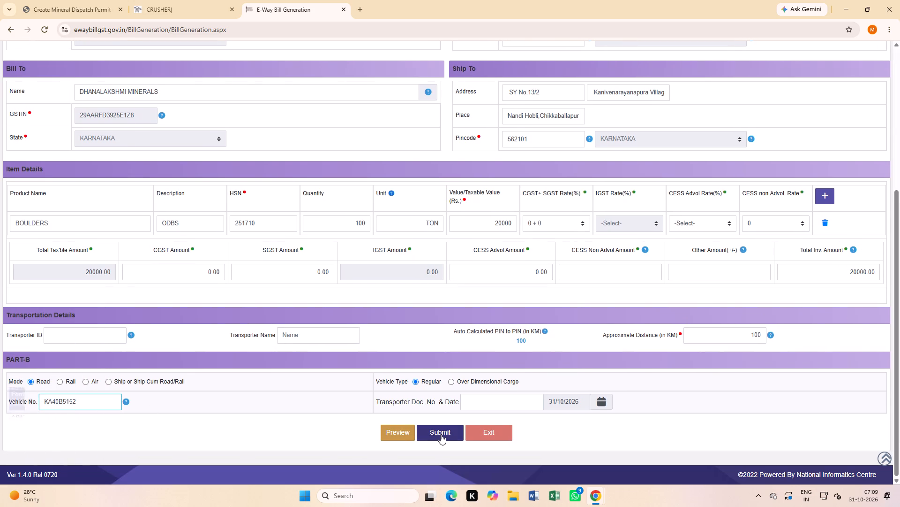
{"action": "left_click", "coordinate": [426, 428]}
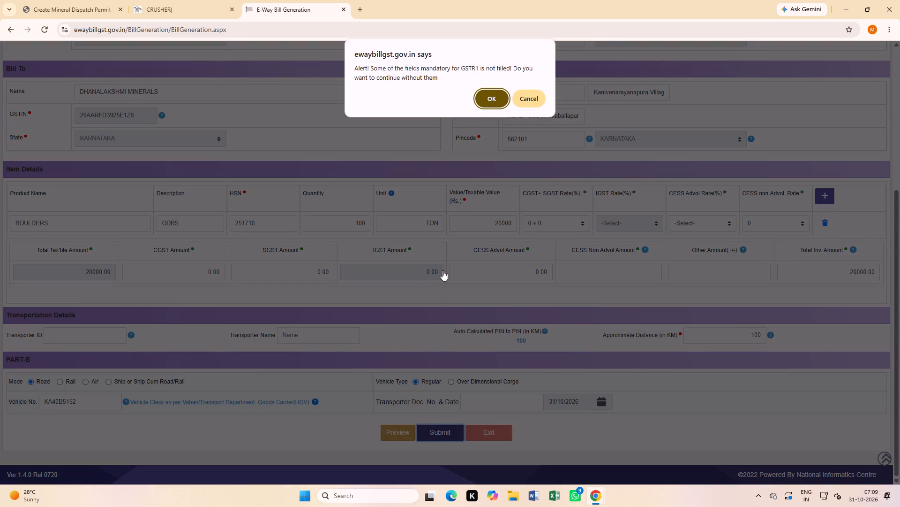
{"action": "left_click", "coordinate": [490, 105]}
{"action": "left_click", "coordinate": [486, 107]}
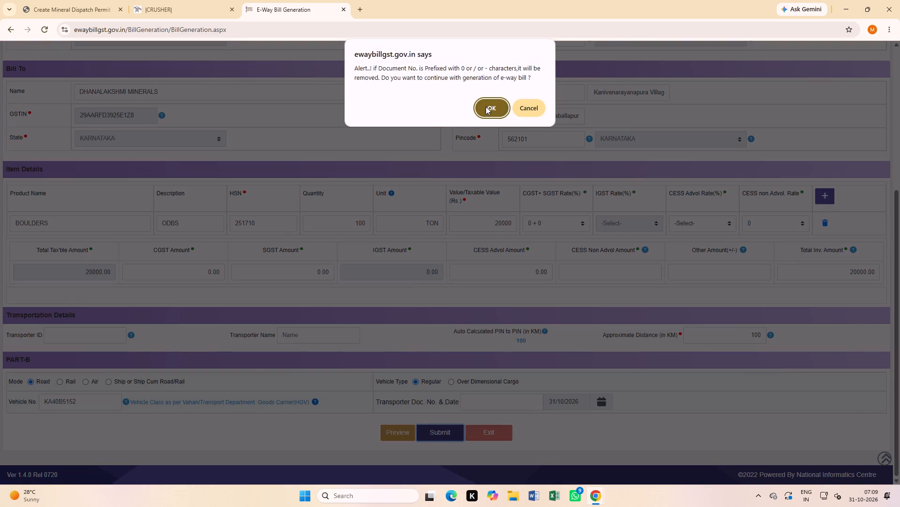
Open the detailed version of the generated e-way bill for IN8794 and print it.
{"action": "scroll", "coordinate": [382, 392], "scroll_direction": "down", "scroll_amount": 5}
{"action": "left_click", "coordinate": [443, 446]}
{"action": "scroll", "coordinate": [443, 446], "scroll_direction": "down", "scroll_amount": 2}
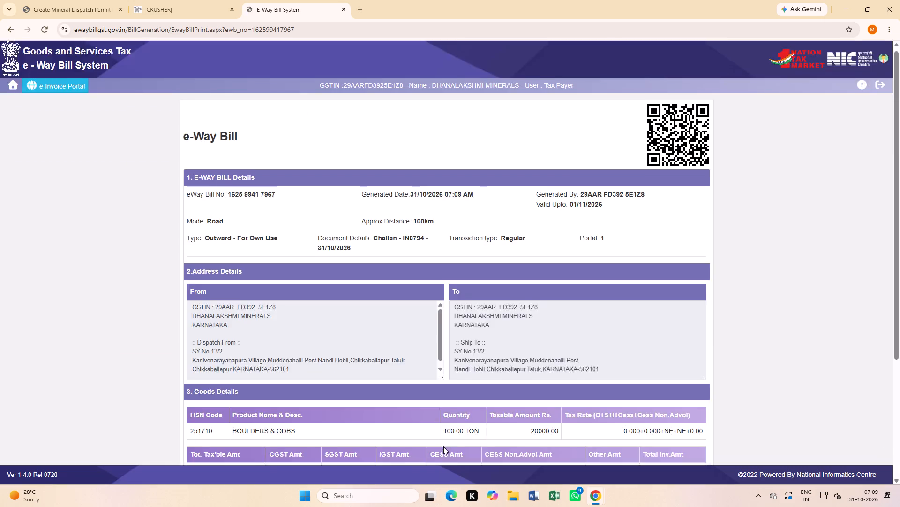
{"action": "scroll", "coordinate": [443, 446], "scroll_direction": "down", "scroll_amount": 5}
{"action": "left_click", "coordinate": [439, 460]}
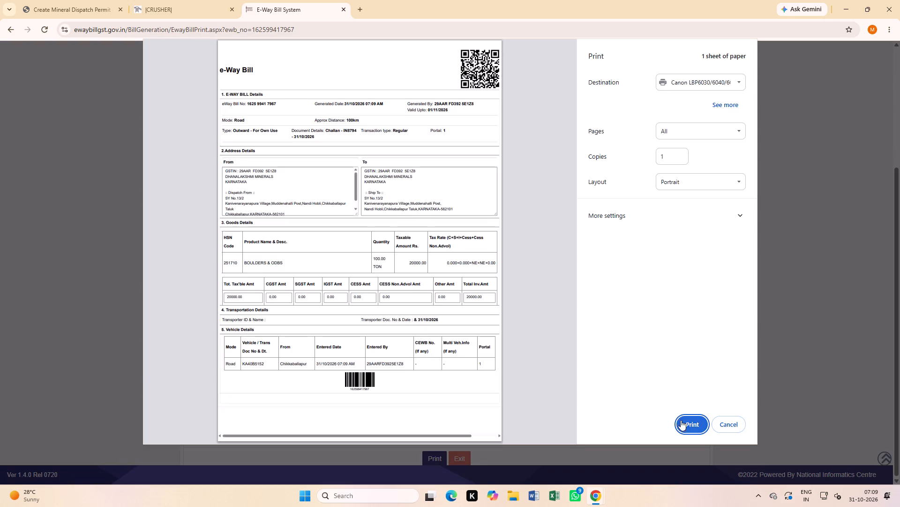
{"action": "left_click", "coordinate": [689, 423]}
Exit the printed e-way bill and open a blank entry form for generating a new e-way bill.
{"action": "left_click", "coordinate": [459, 455]}
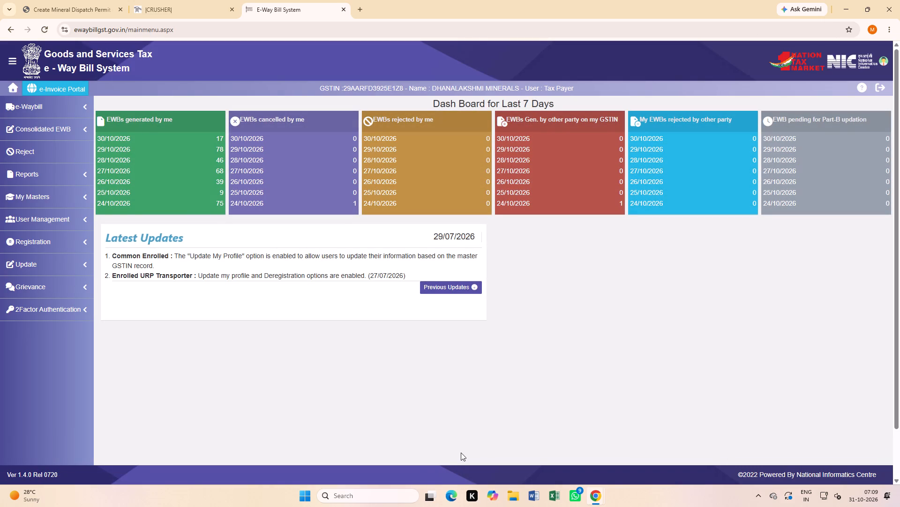
{"action": "left_click", "coordinate": [82, 111]}
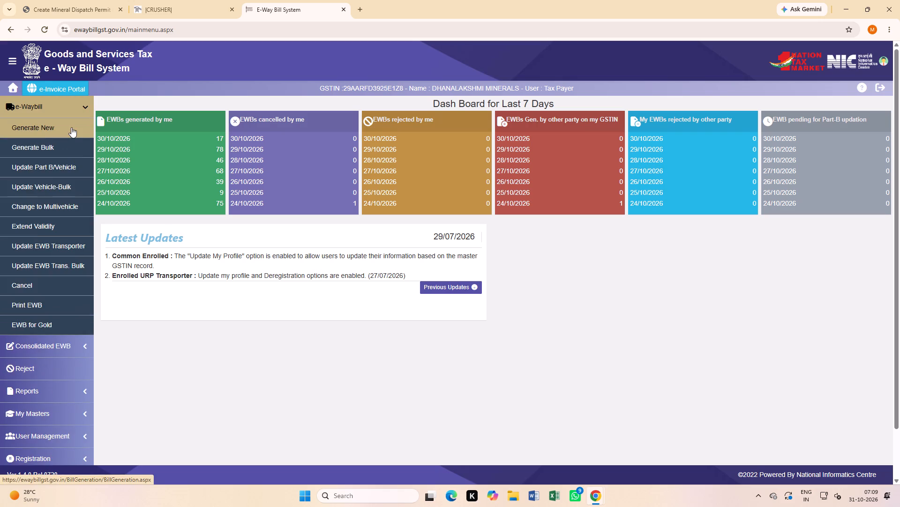
{"action": "left_click", "coordinate": [71, 127]}
Set the sub type to For Own Use and enter document number IN8797.
{"action": "left_click", "coordinate": [513, 150]}
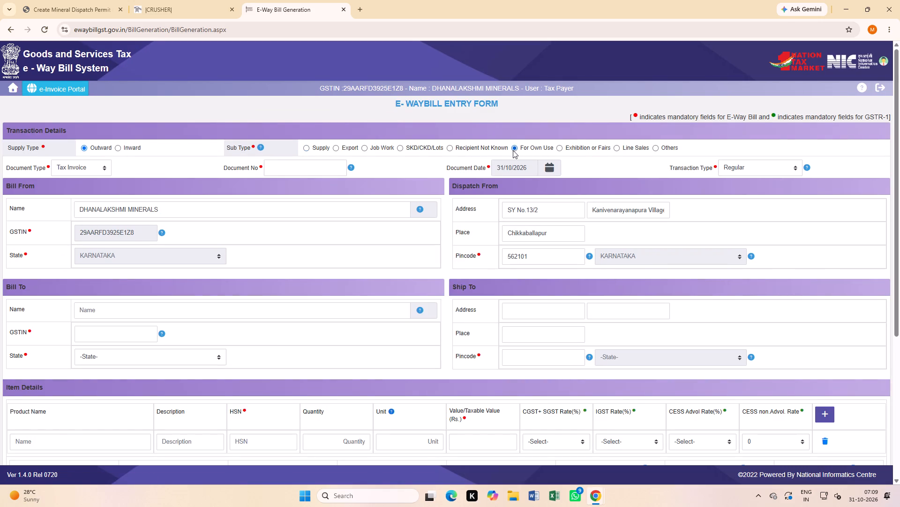
{"action": "left_click", "coordinate": [301, 169]}
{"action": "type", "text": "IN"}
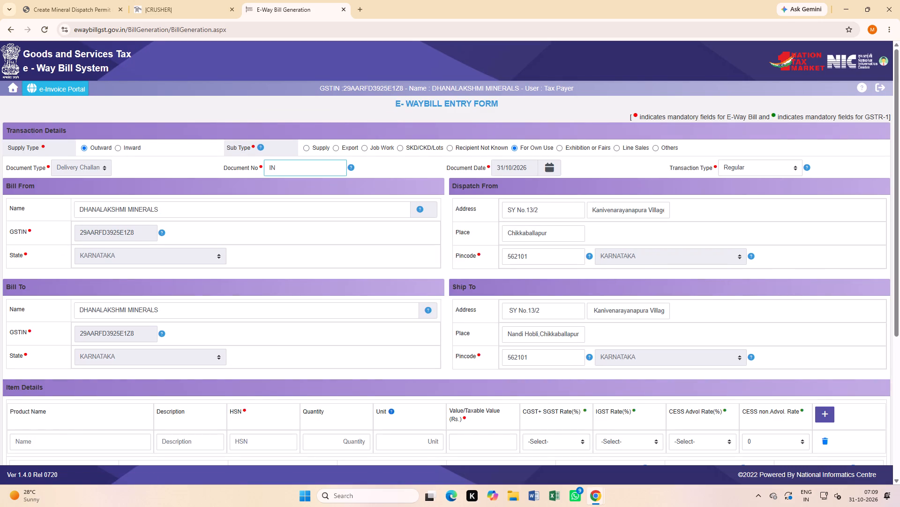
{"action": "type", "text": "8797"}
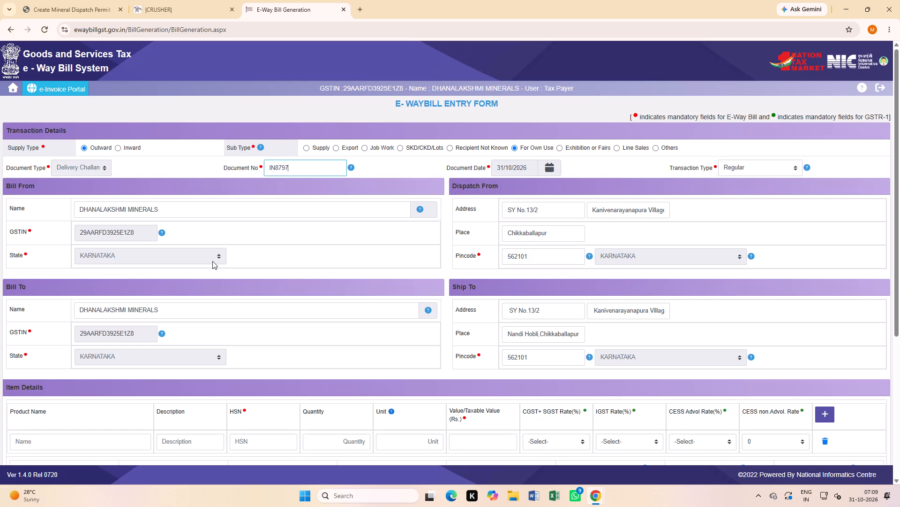
Fill in the item as BOULDERS with description ODBS, HSN 251710, quantity 100 and unit TON.
{"action": "scroll", "coordinate": [207, 262], "scroll_direction": "down", "scroll_amount": 2}
{"action": "scroll", "coordinate": [83, 281], "scroll_direction": "down", "scroll_amount": 2}
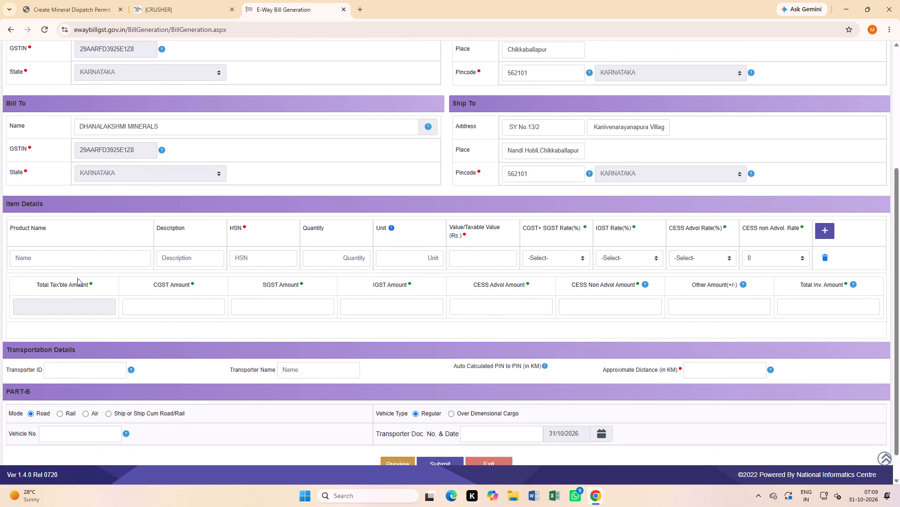
{"action": "left_click", "coordinate": [75, 259]}
{"action": "key", "text": "ctrl+v"}
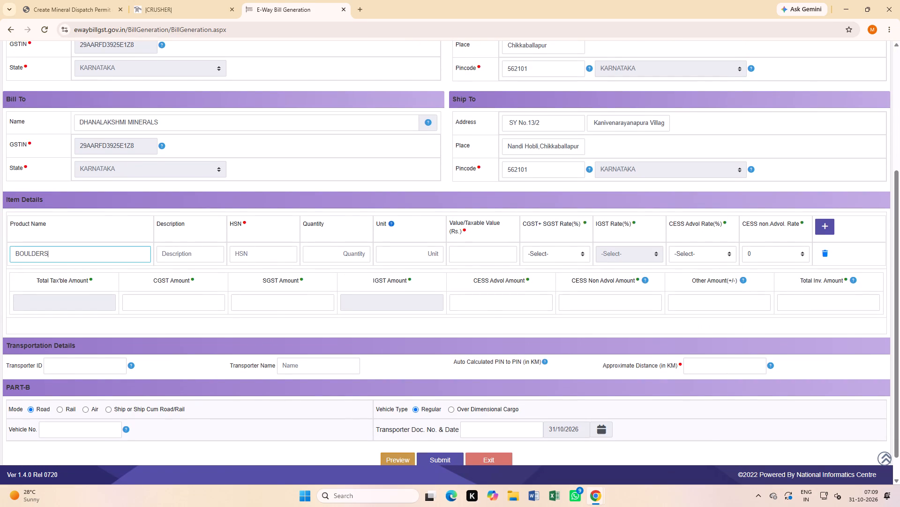
{"action": "left_click", "coordinate": [183, 252]}
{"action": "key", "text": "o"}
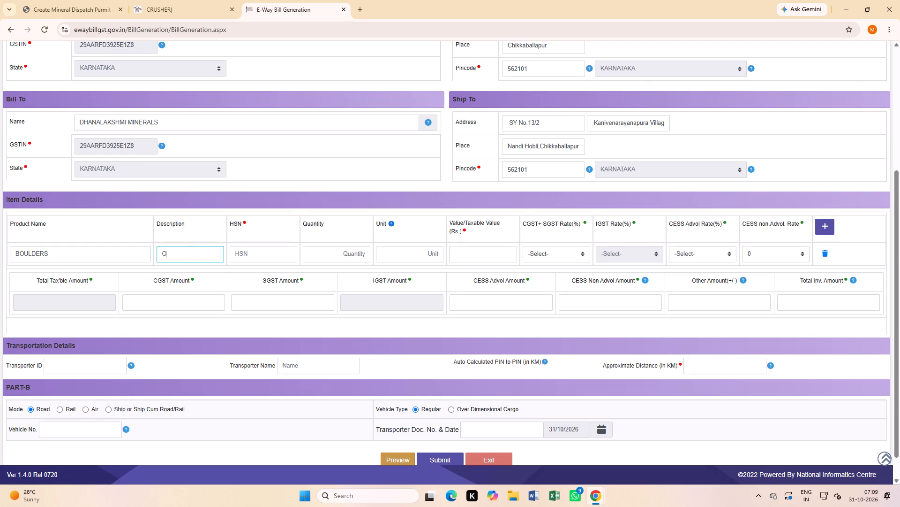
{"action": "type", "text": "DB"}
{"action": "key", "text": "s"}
{"action": "left_click", "coordinate": [263, 253]}
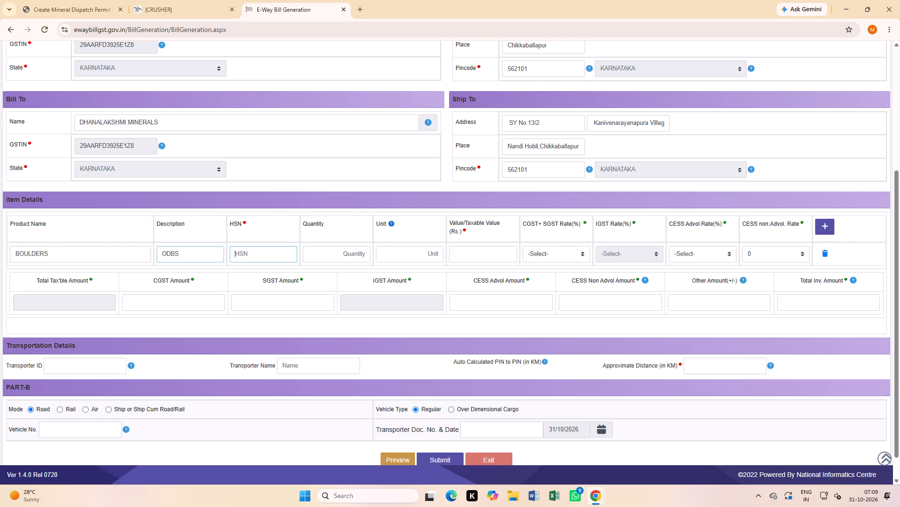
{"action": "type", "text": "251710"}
{"action": "left_click", "coordinate": [337, 255]}
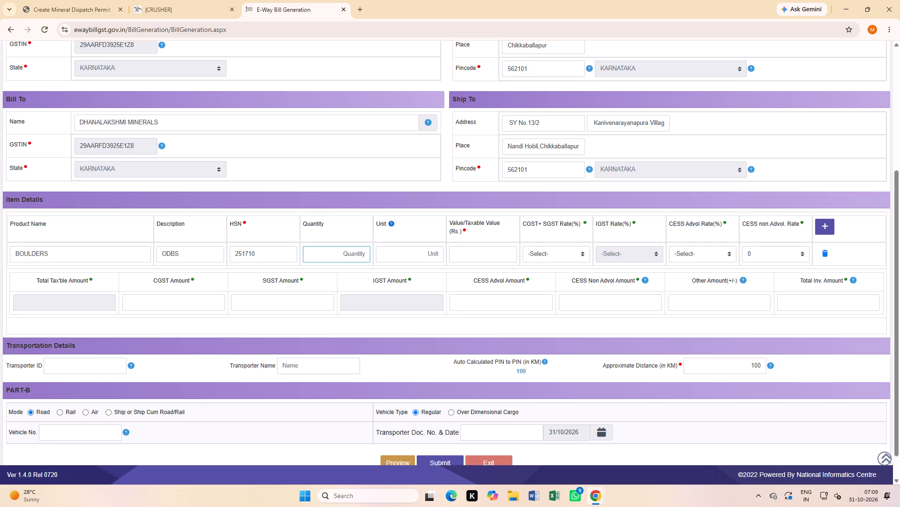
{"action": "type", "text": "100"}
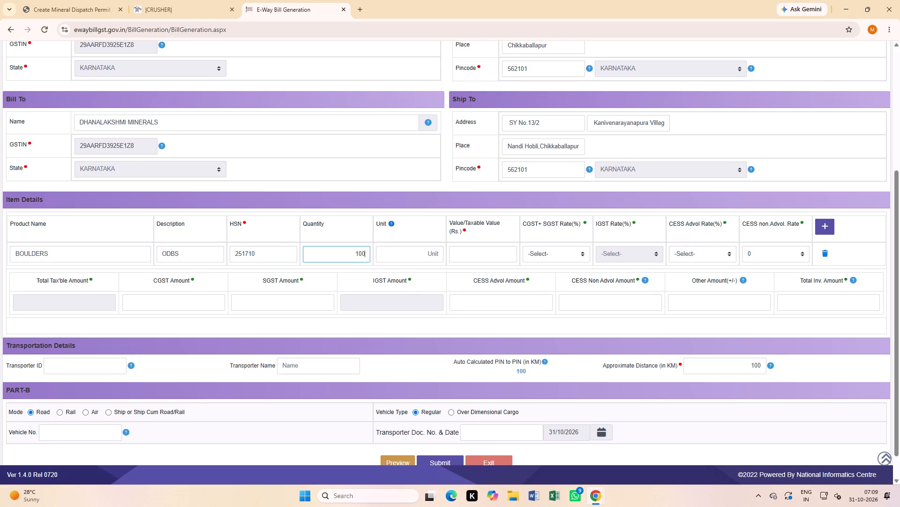
{"action": "left_click", "coordinate": [409, 249]}
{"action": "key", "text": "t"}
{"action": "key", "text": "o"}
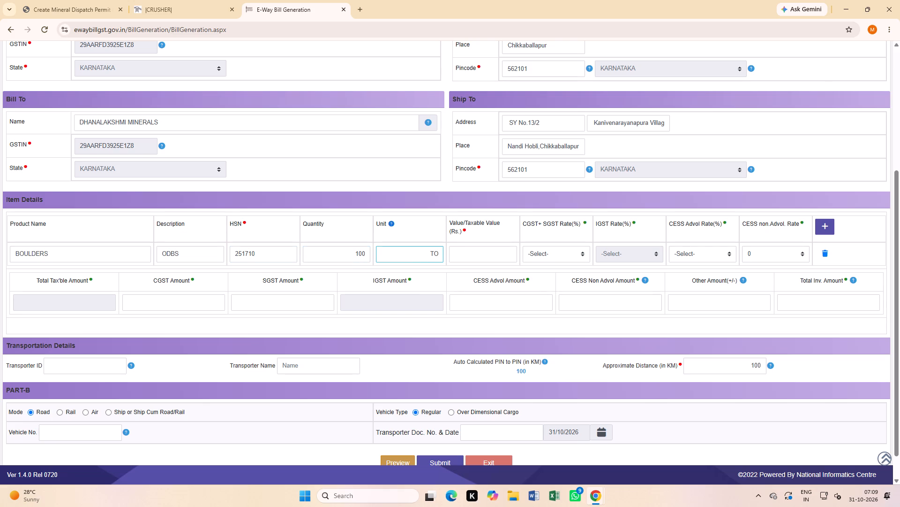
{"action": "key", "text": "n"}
Set the boulders item's taxable value to 20000 and its CGST+SGST rate to 0 + 0.
{"action": "left_click", "coordinate": [479, 256]}
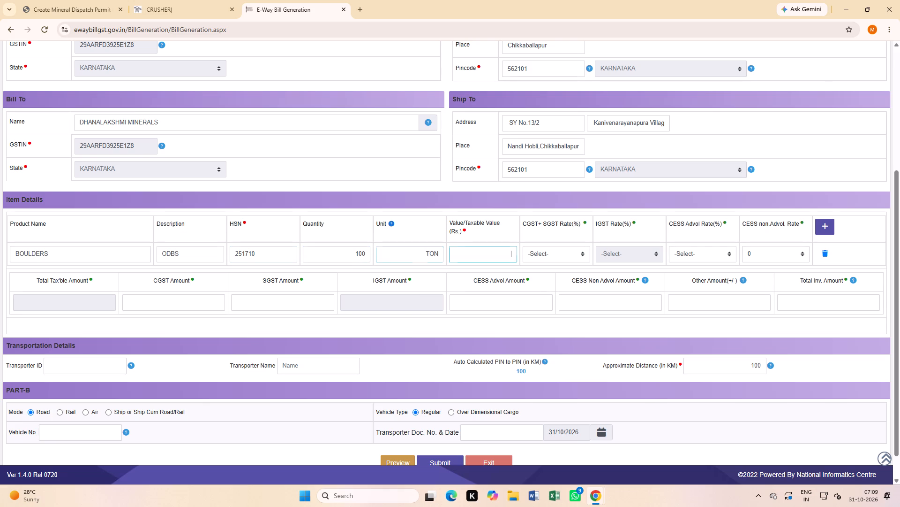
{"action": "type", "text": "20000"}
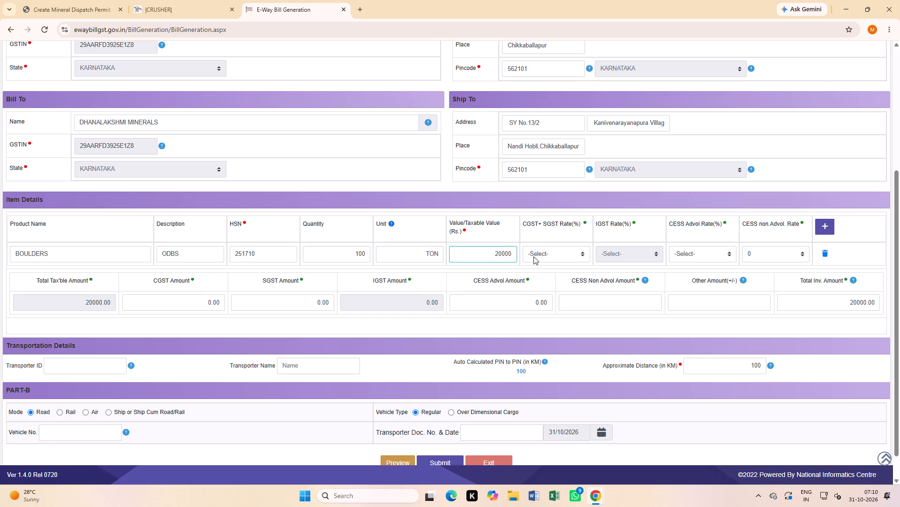
{"action": "left_click", "coordinate": [549, 252]}
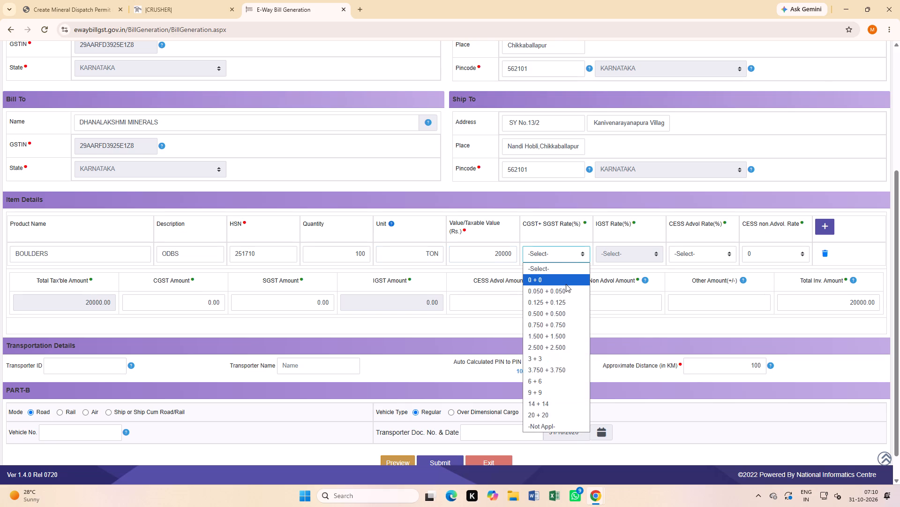
{"action": "left_click", "coordinate": [566, 284]}
{"action": "scroll", "coordinate": [126, 340], "scroll_direction": "down", "scroll_amount": 3}
{"action": "left_click", "coordinate": [99, 399]}
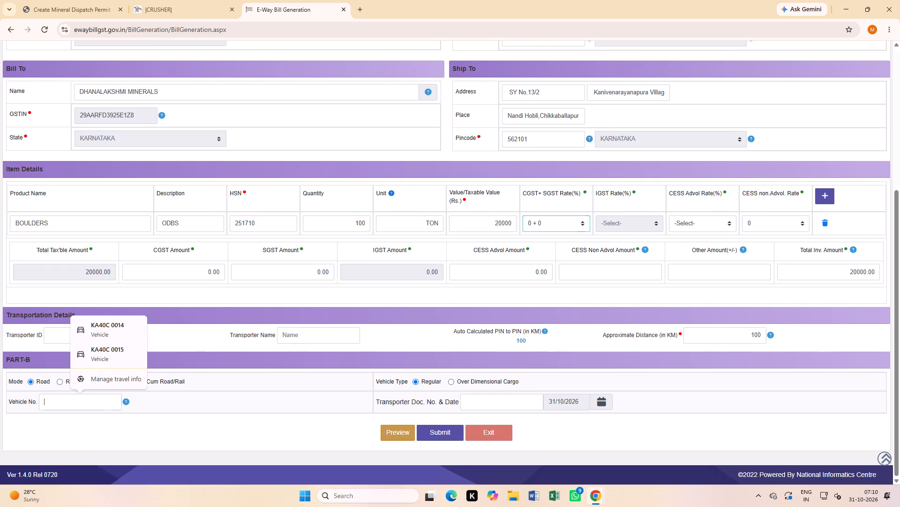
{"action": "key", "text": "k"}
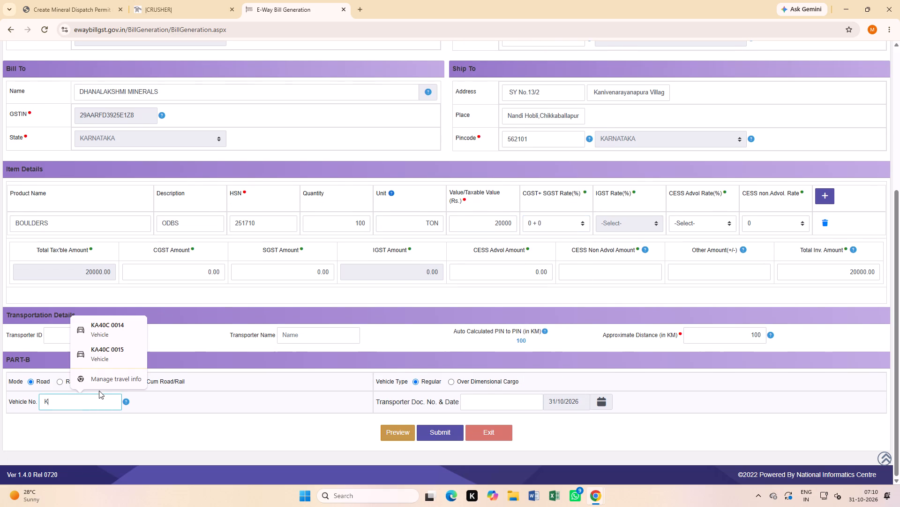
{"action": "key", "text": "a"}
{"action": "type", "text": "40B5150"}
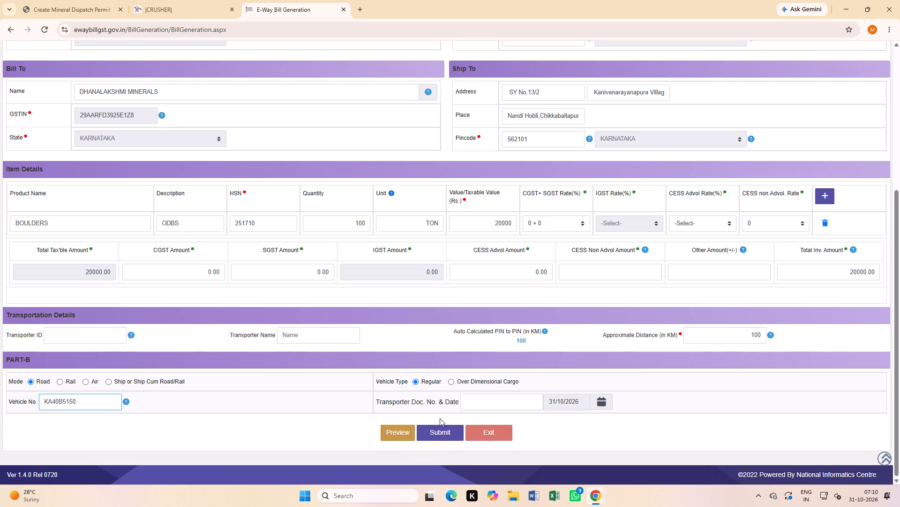
{"action": "left_click", "coordinate": [435, 432]}
{"action": "left_click", "coordinate": [497, 97]}
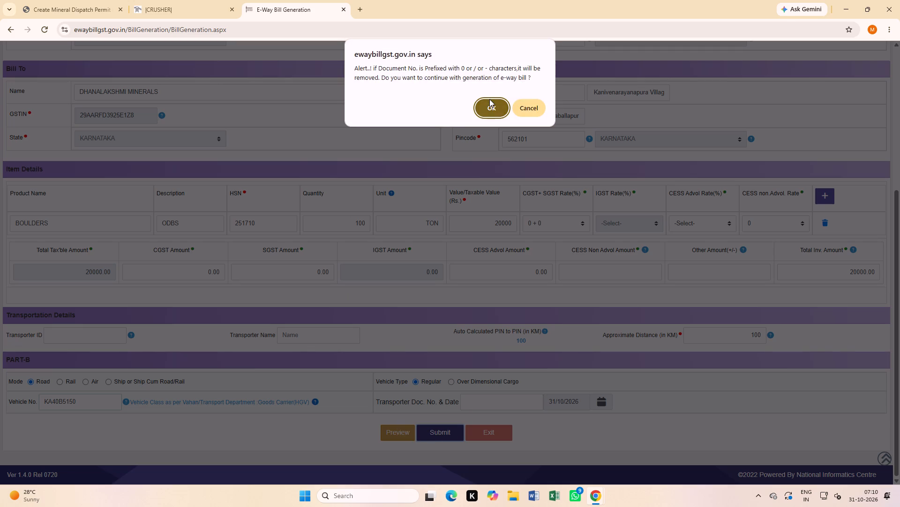
{"action": "left_click", "coordinate": [489, 99]}
Print one copy of the detailed e-way bill for document IN8797.
{"action": "scroll", "coordinate": [397, 170], "scroll_direction": "down", "scroll_amount": 6}
{"action": "left_click", "coordinate": [451, 452]}
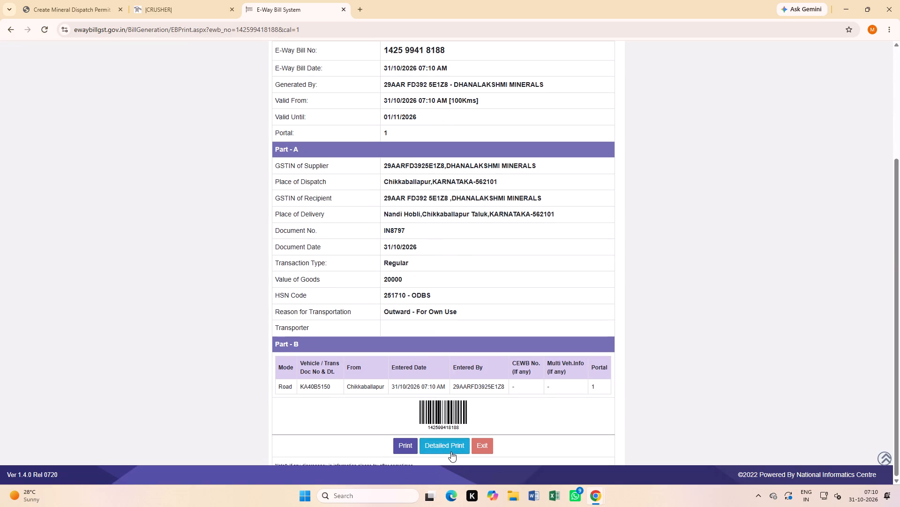
{"action": "scroll", "coordinate": [450, 452], "scroll_direction": "down", "scroll_amount": 7}
{"action": "left_click", "coordinate": [439, 458]}
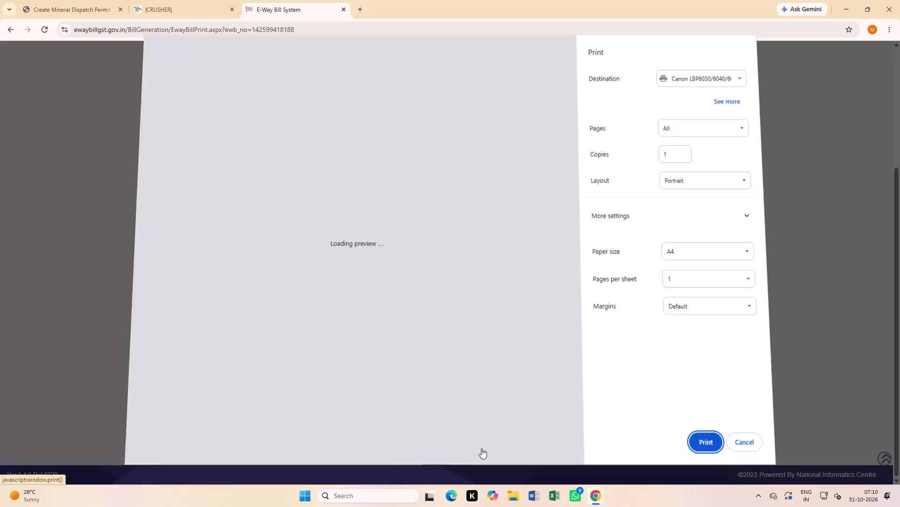
{"action": "left_click", "coordinate": [685, 422]}
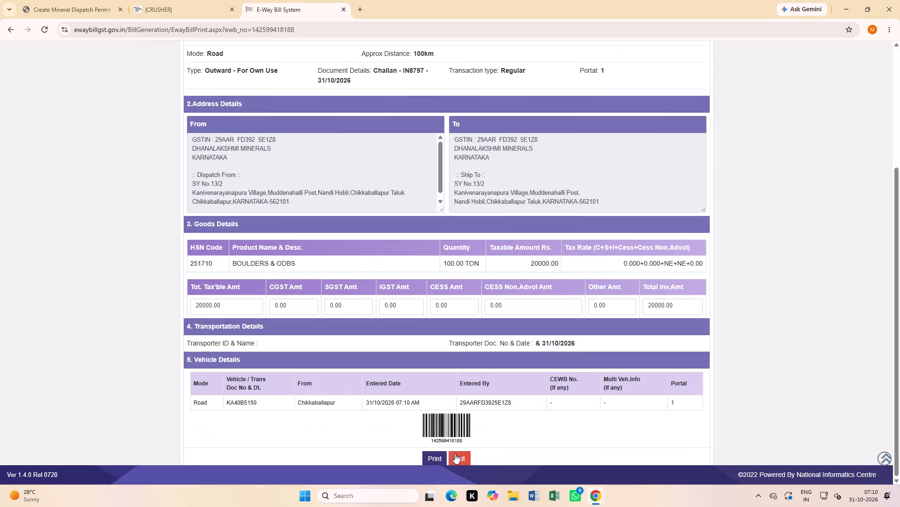
Exit the printed e-way bill and open a blank entry form for generating a new e-way bill.
{"action": "left_click", "coordinate": [458, 454]}
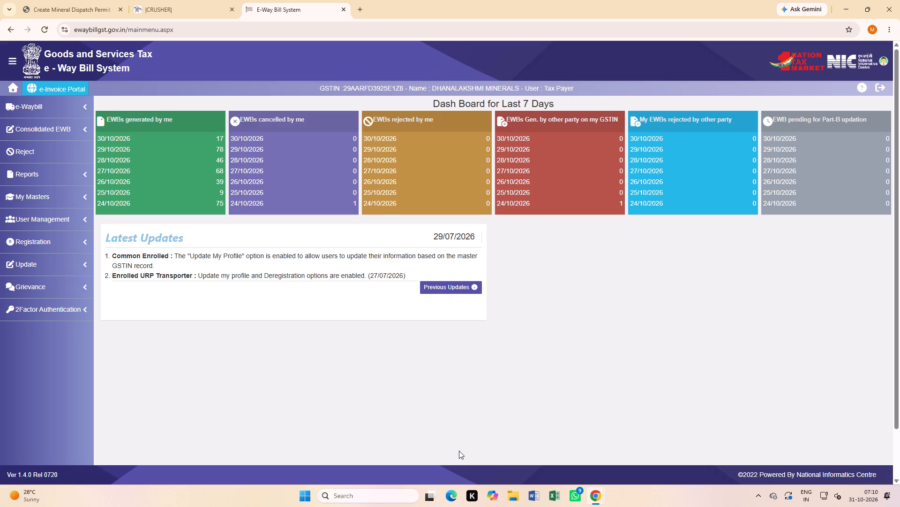
{"action": "left_click", "coordinate": [33, 108]}
{"action": "left_click", "coordinate": [36, 120]}
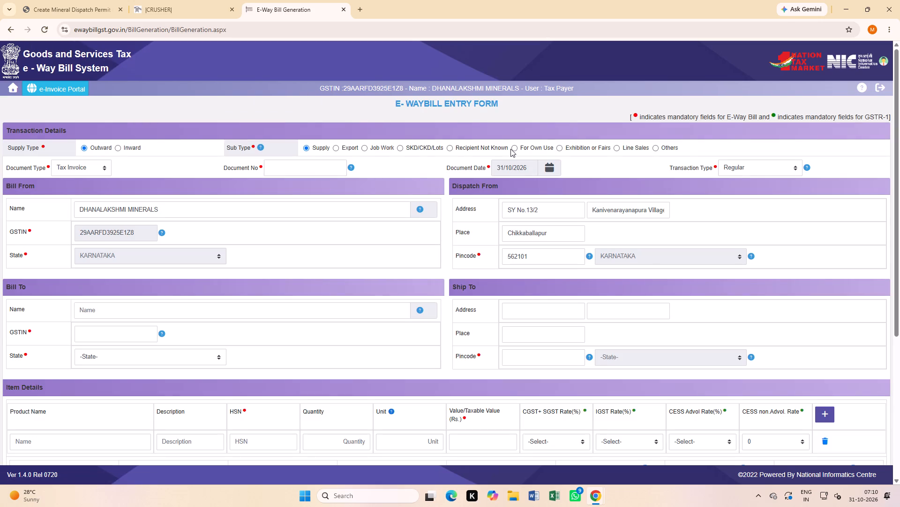
Set the sub type to For Own Use and enter document number IN8801.
{"action": "left_click", "coordinate": [510, 149]}
{"action": "left_click", "coordinate": [514, 147]}
{"action": "left_click", "coordinate": [314, 170]}
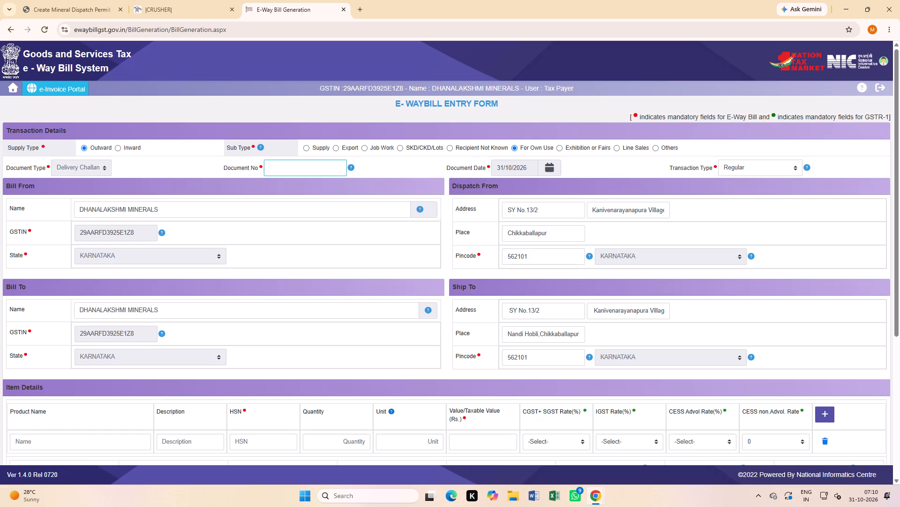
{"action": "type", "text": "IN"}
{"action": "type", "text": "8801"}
Fill in the item as BOULDERS with description ODBS, HSN 251710, quantity 100 and unit TON.
{"action": "scroll", "coordinate": [130, 289], "scroll_direction": "down", "scroll_amount": 2}
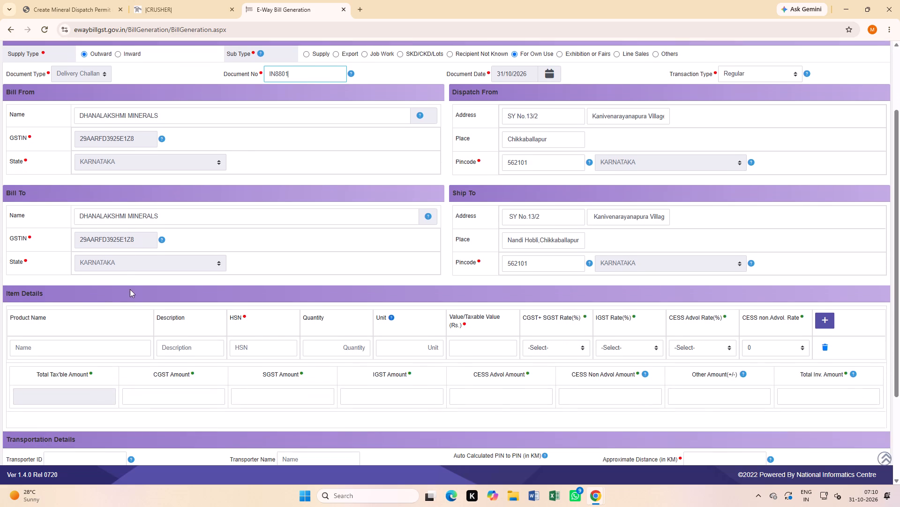
{"action": "scroll", "coordinate": [96, 323], "scroll_direction": "down", "scroll_amount": 2}
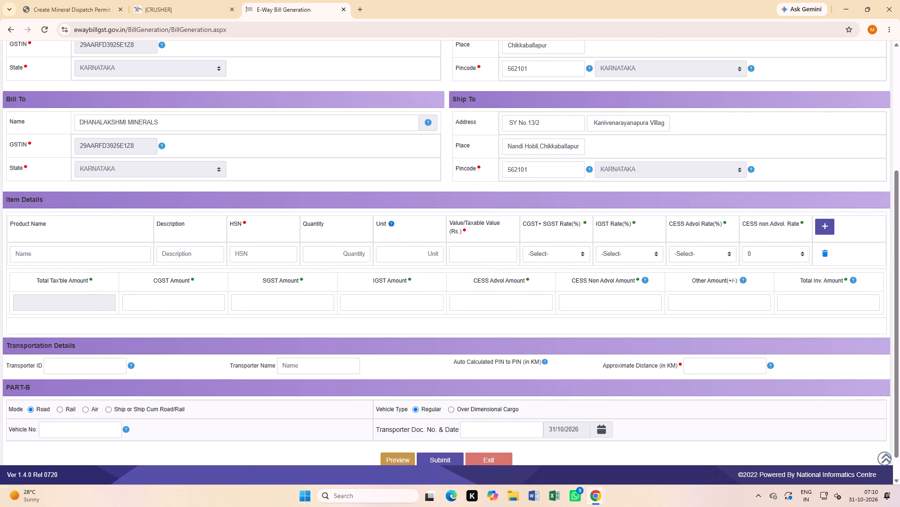
{"action": "left_click", "coordinate": [91, 254]}
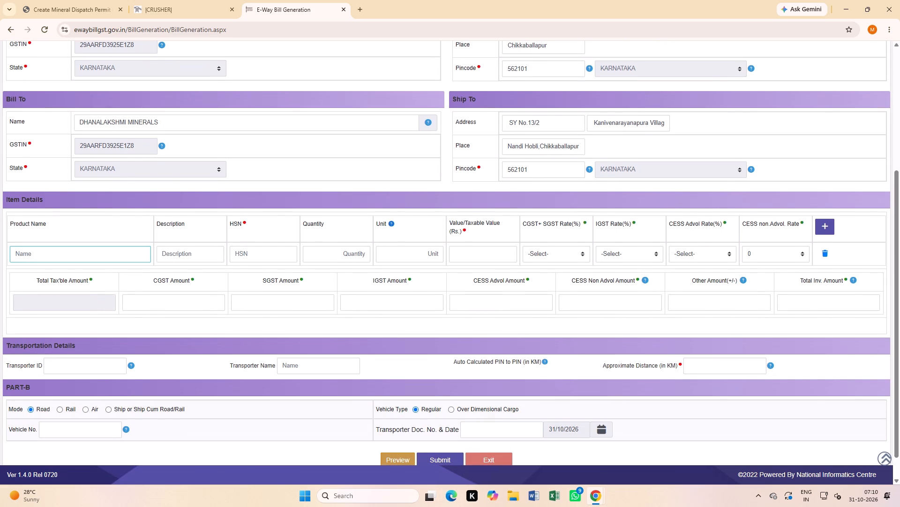
{"action": "key", "text": "ctrl+v"}
{"action": "left_click", "coordinate": [189, 253]}
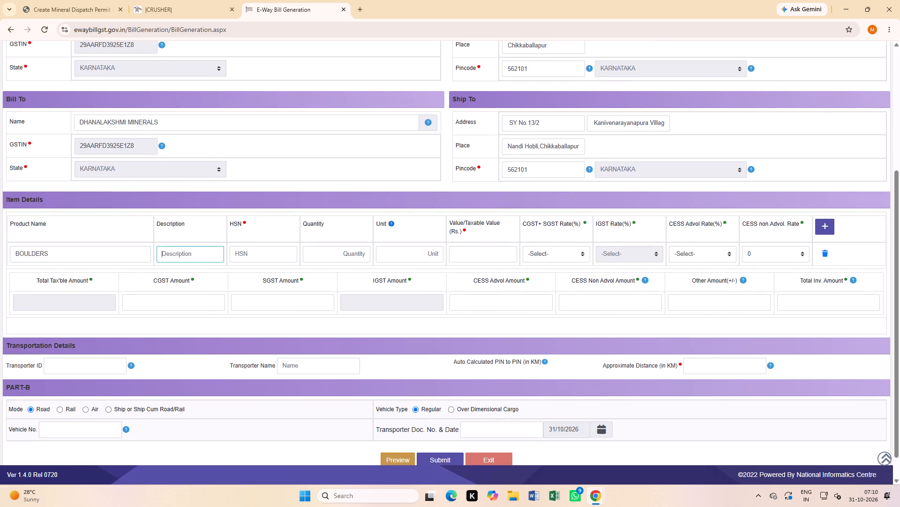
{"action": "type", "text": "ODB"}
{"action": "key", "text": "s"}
{"action": "left_click", "coordinate": [281, 259]}
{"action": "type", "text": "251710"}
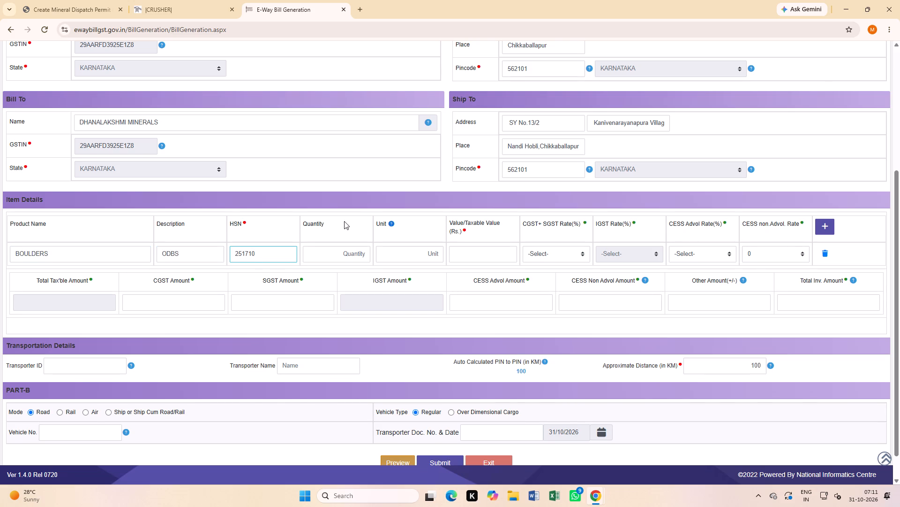
{"action": "left_click", "coordinate": [340, 251]}
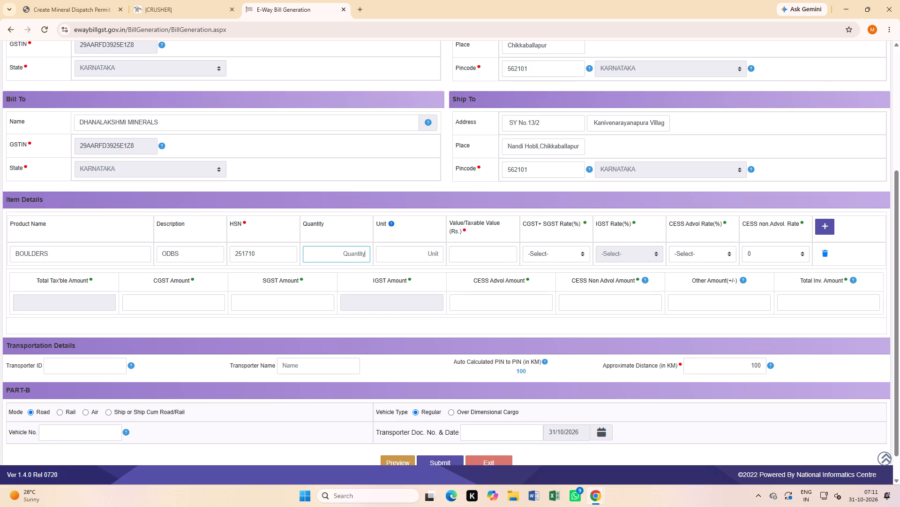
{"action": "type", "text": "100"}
{"action": "left_click", "coordinate": [416, 253]}
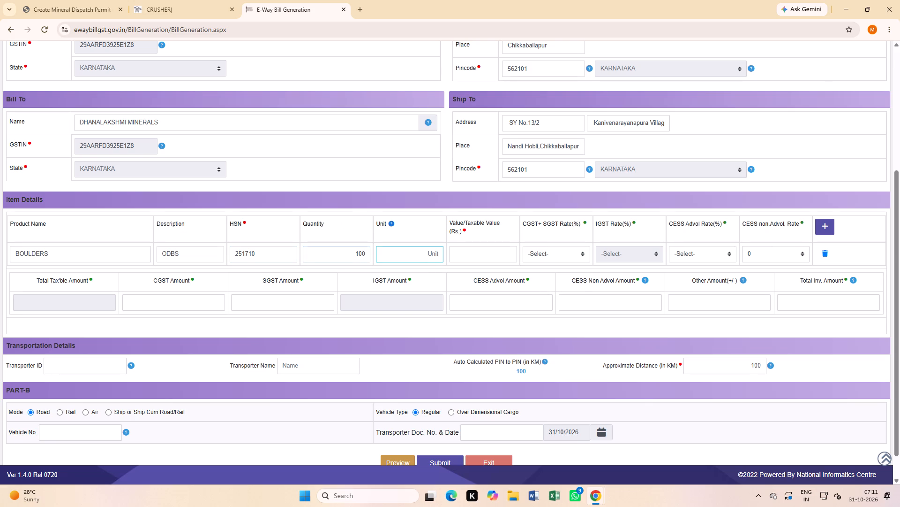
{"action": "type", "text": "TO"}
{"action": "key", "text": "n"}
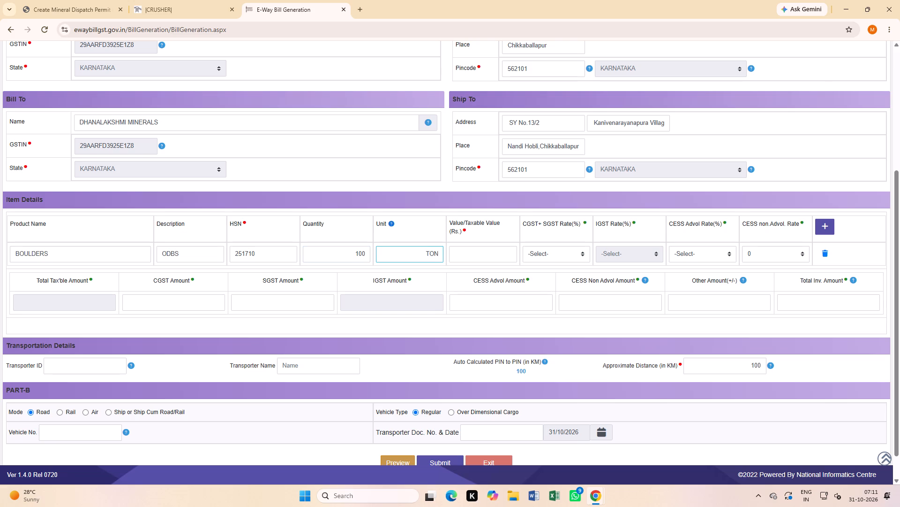
Set the boulders item's taxable value to 20000 and its CGST+SGST rate to 0 + 0.
{"action": "left_click", "coordinate": [464, 255]}
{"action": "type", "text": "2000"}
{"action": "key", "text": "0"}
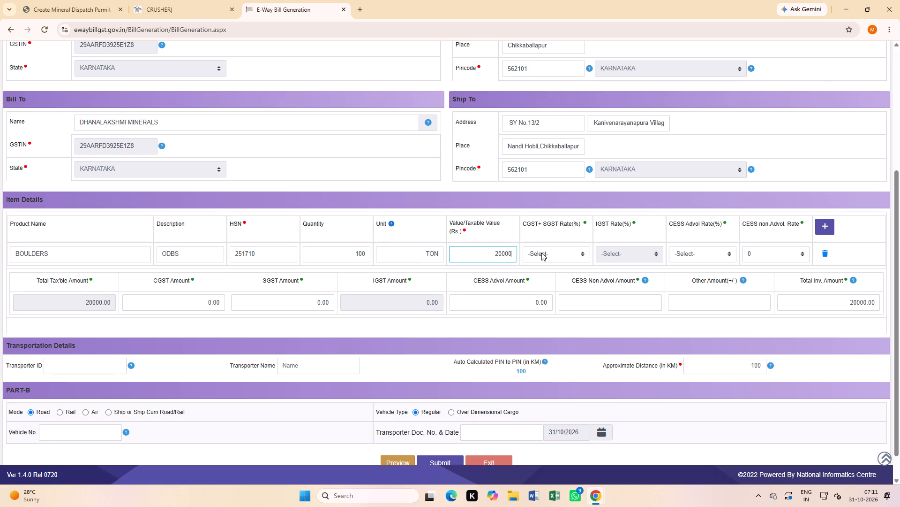
{"action": "left_click", "coordinate": [542, 253]}
{"action": "left_click", "coordinate": [540, 281]}
{"action": "scroll", "coordinate": [114, 314], "scroll_direction": "down", "scroll_amount": 4}
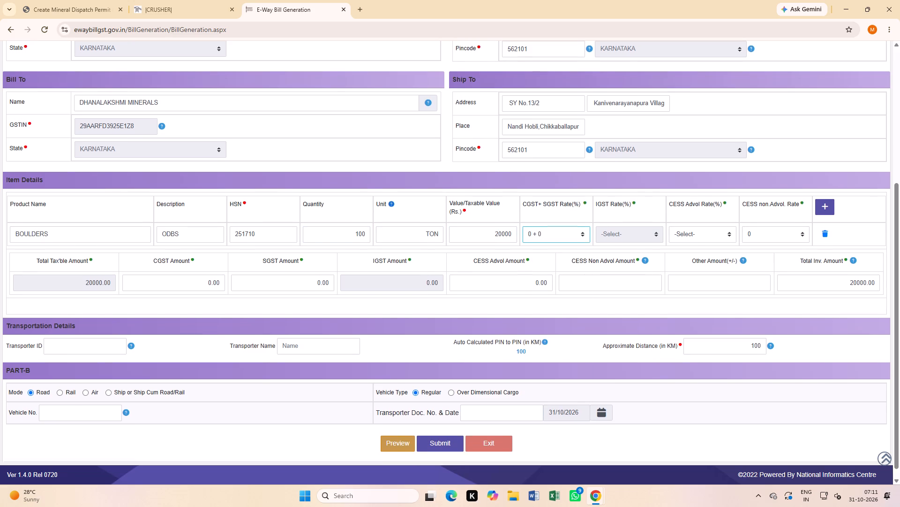
{"action": "scroll", "coordinate": [112, 339], "scroll_direction": "down", "scroll_amount": 1}
{"action": "left_click", "coordinate": [92, 404]}
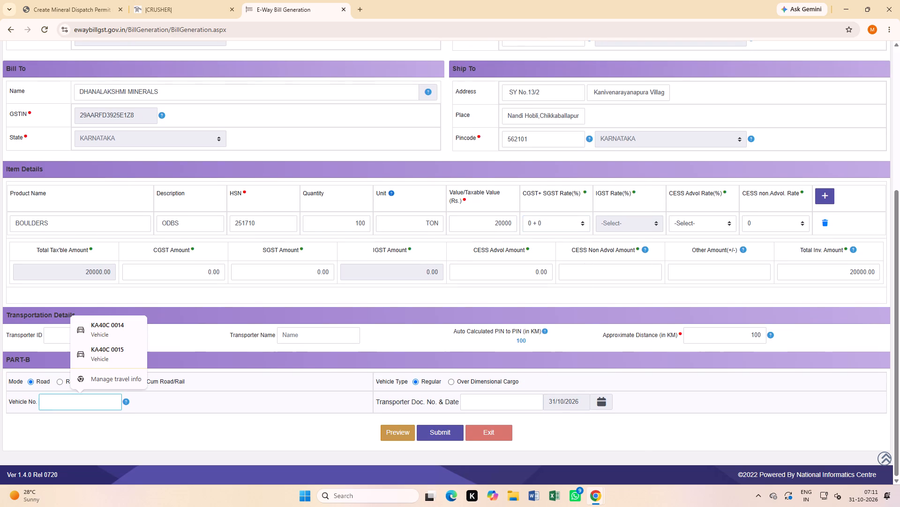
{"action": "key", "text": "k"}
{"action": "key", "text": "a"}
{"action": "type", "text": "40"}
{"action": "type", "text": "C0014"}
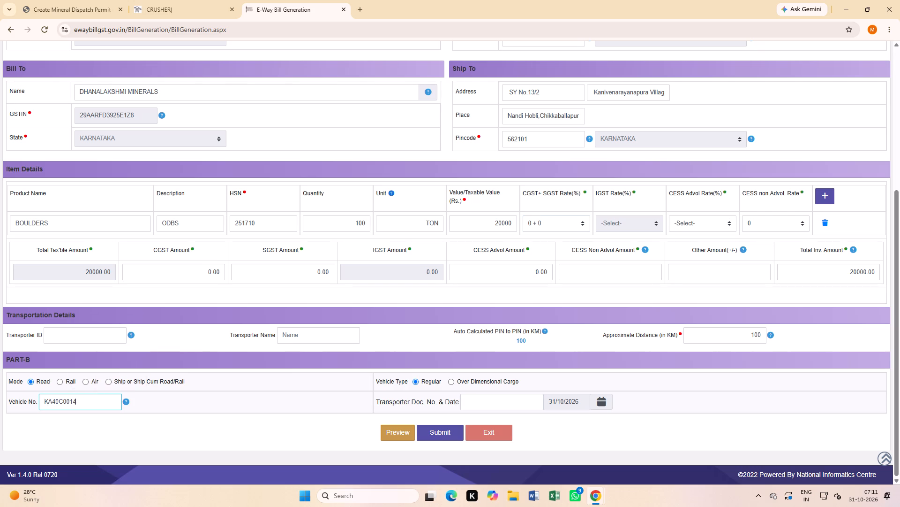
{"action": "left_click", "coordinate": [442, 427]}
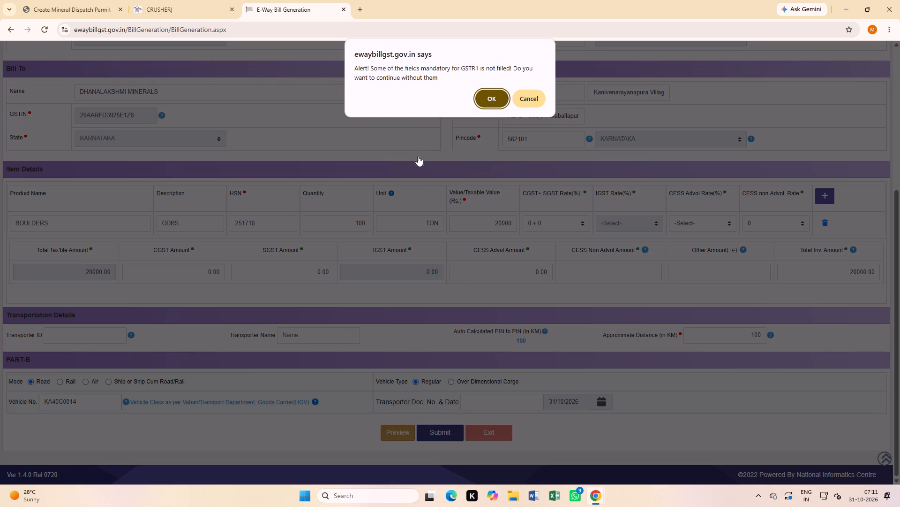
{"action": "left_click", "coordinate": [493, 96]}
{"action": "left_click", "coordinate": [495, 110]}
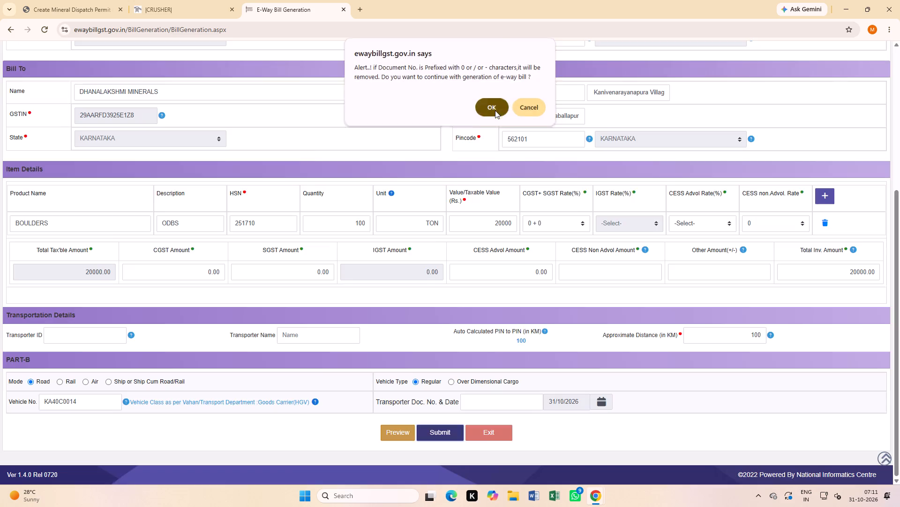
Print one copy of the detailed e-way bill for document IN8801.
{"action": "scroll", "coordinate": [319, 191], "scroll_direction": "down", "scroll_amount": 6}
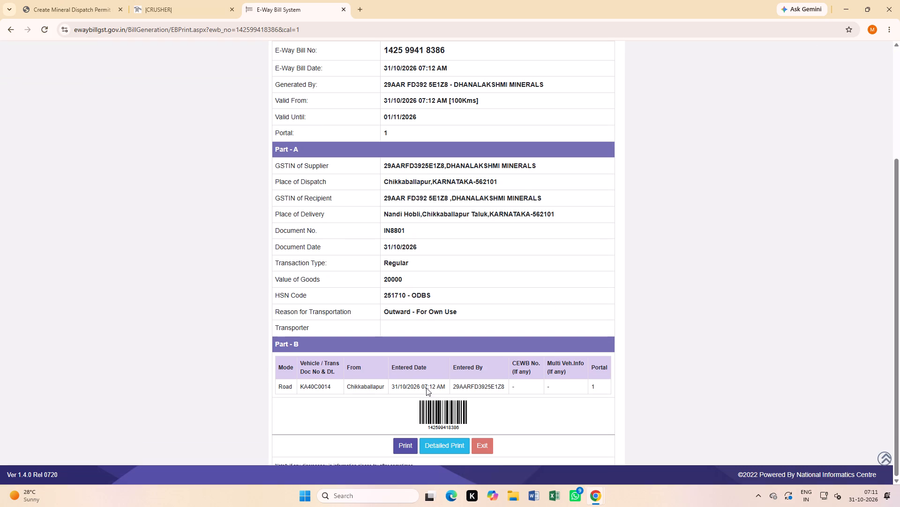
{"action": "left_click", "coordinate": [458, 443]}
{"action": "scroll", "coordinate": [278, 263], "scroll_direction": "down", "scroll_amount": 6}
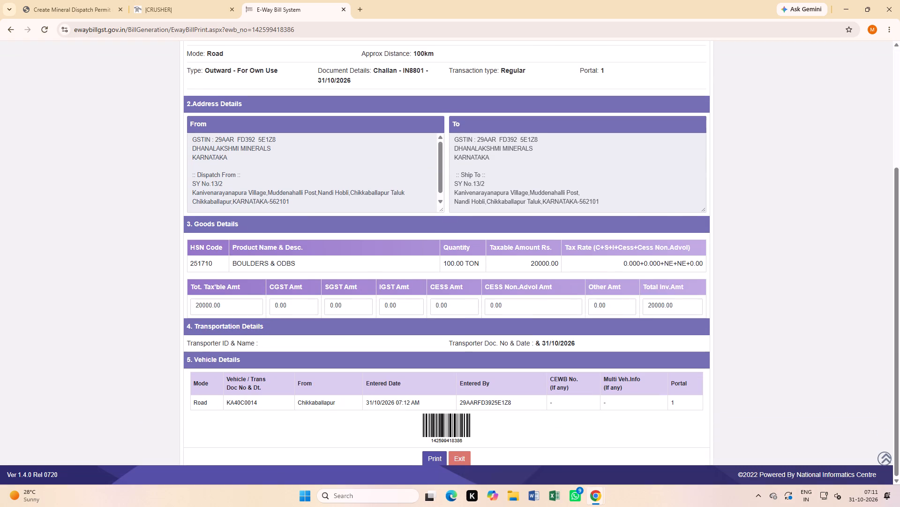
{"action": "left_click", "coordinate": [439, 461]}
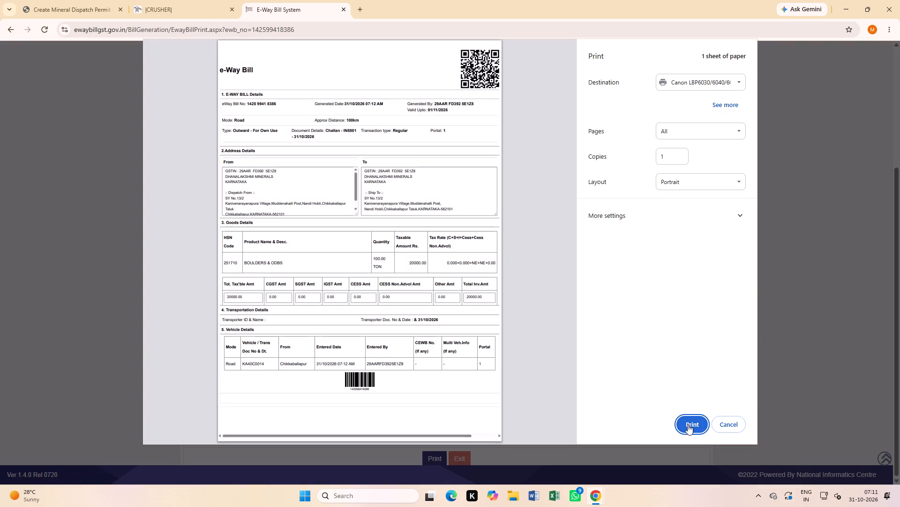
{"action": "left_click", "coordinate": [688, 424]}
Exit the printed e-way bill and open a blank entry form for generating a new e-way bill.
{"action": "left_click", "coordinate": [461, 460]}
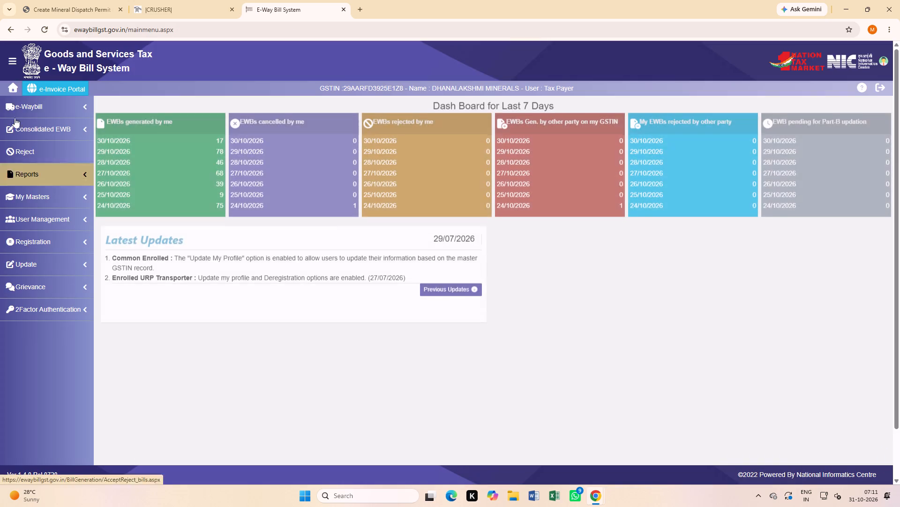
{"action": "left_click", "coordinate": [33, 107]}
{"action": "left_click", "coordinate": [40, 131]}
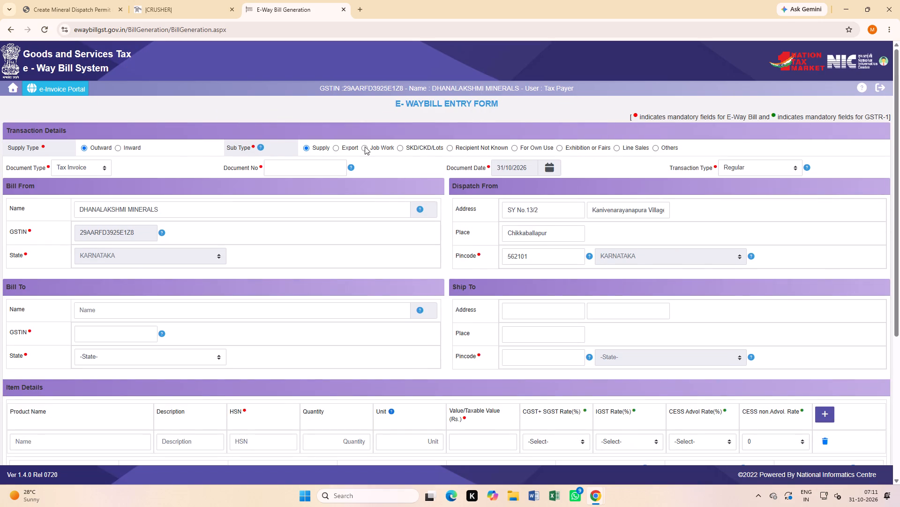
Set the e-way bill's sub type to For Own Use and enter document number IN8803.
{"action": "left_click", "coordinate": [516, 148]}
{"action": "left_click", "coordinate": [292, 172]}
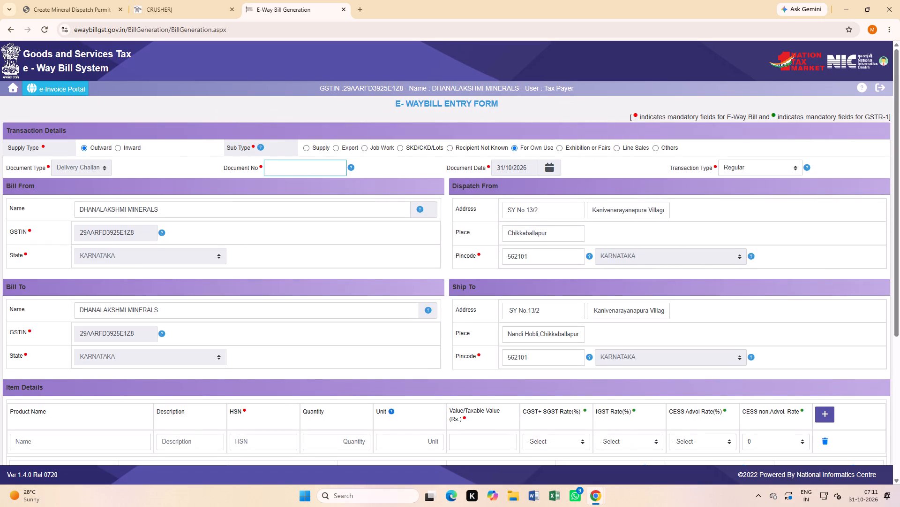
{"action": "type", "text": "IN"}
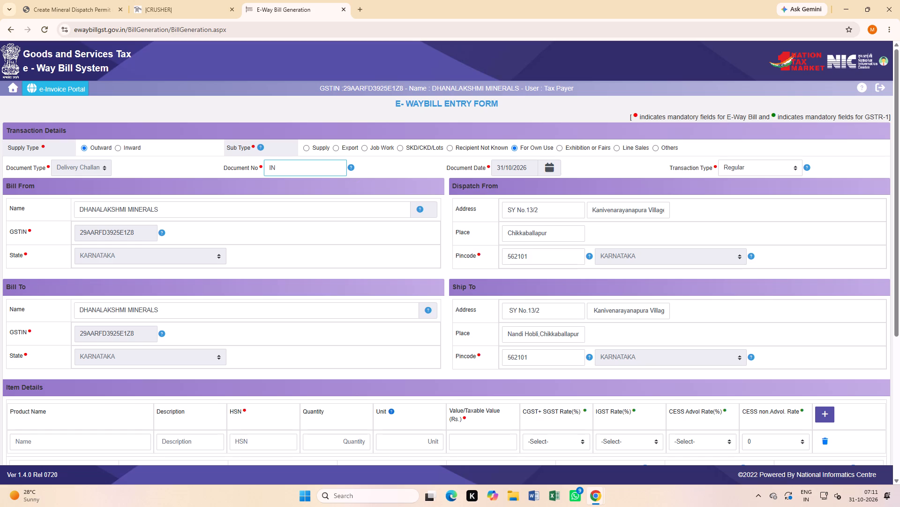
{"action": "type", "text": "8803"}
Fill in the item as BOULDERS with description ODBS, HSN 251710, quantity 100 and unit TON.
{"action": "scroll", "coordinate": [137, 414], "scroll_direction": "down", "scroll_amount": 3}
{"action": "left_click", "coordinate": [61, 303]}
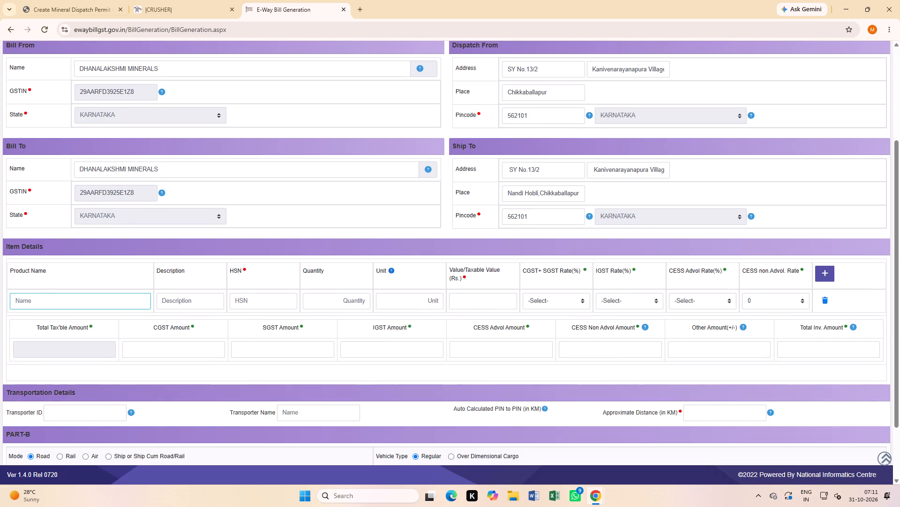
{"action": "key", "text": "ctrl+v"}
{"action": "left_click", "coordinate": [187, 303]}
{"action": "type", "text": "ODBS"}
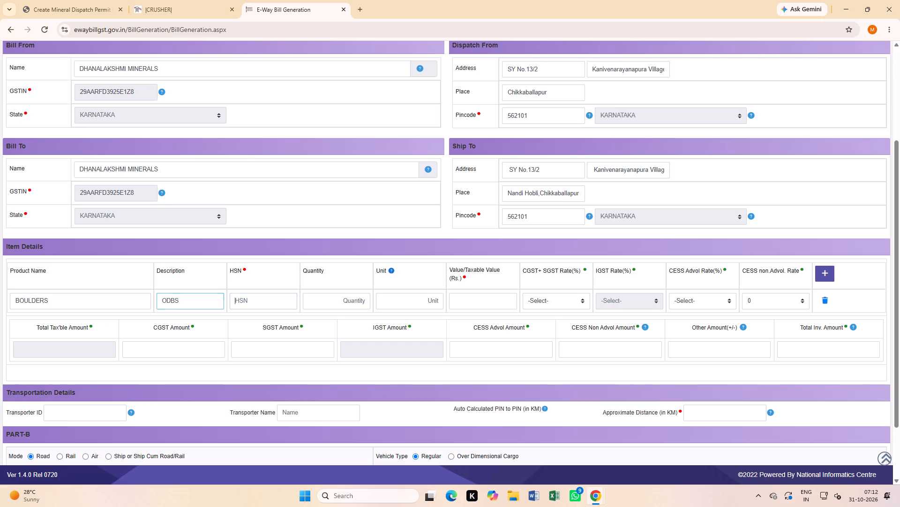
{"action": "left_click", "coordinate": [245, 300]}
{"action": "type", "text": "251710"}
{"action": "left_click", "coordinate": [332, 298]}
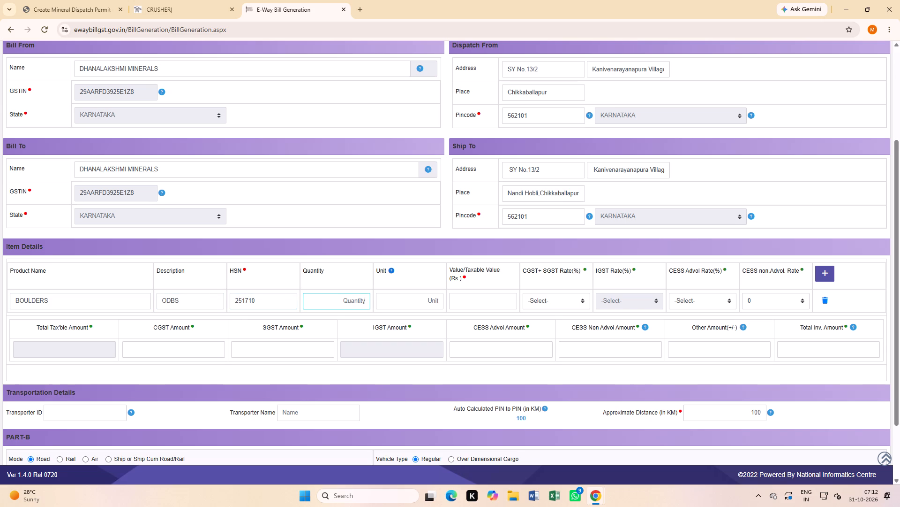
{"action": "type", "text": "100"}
{"action": "left_click", "coordinate": [396, 299]}
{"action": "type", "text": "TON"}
Set the boulders item's taxable value to 20000 and its CGST+SGST rate to 0 + 0.
{"action": "left_click", "coordinate": [483, 298]}
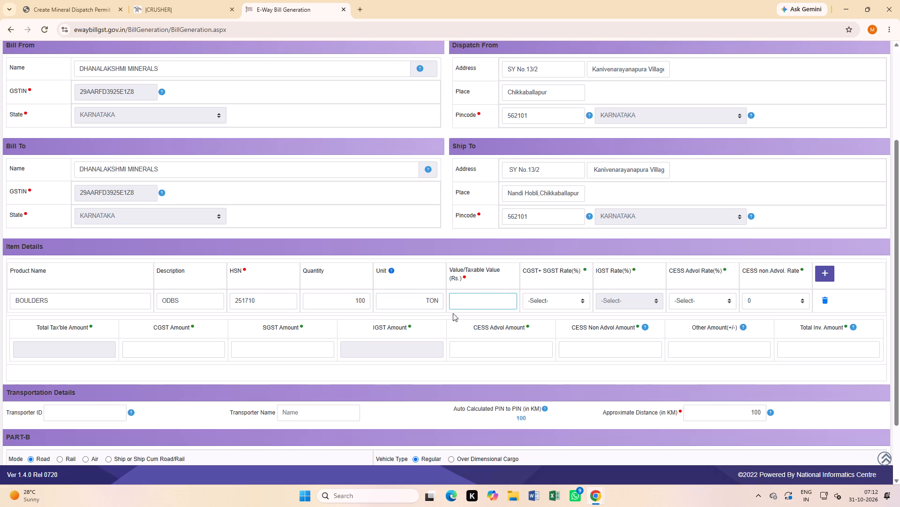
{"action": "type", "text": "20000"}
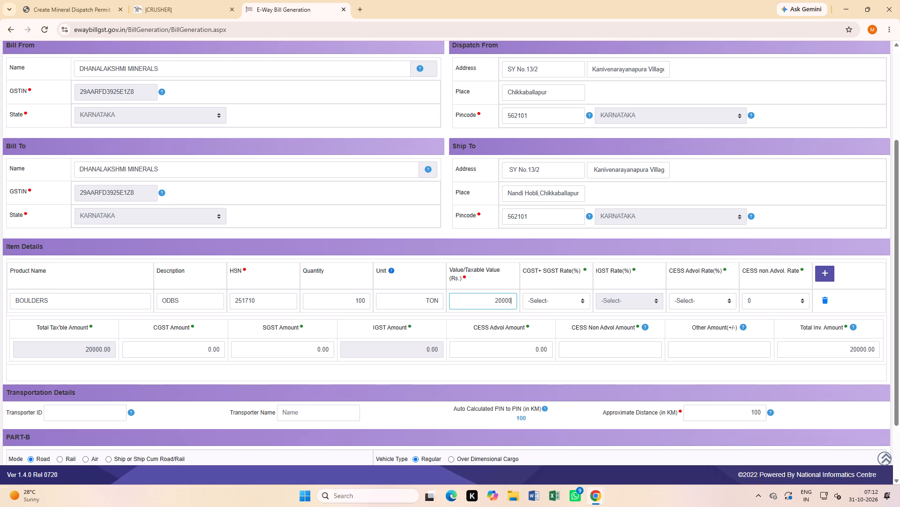
{"action": "left_click", "coordinate": [561, 306]}
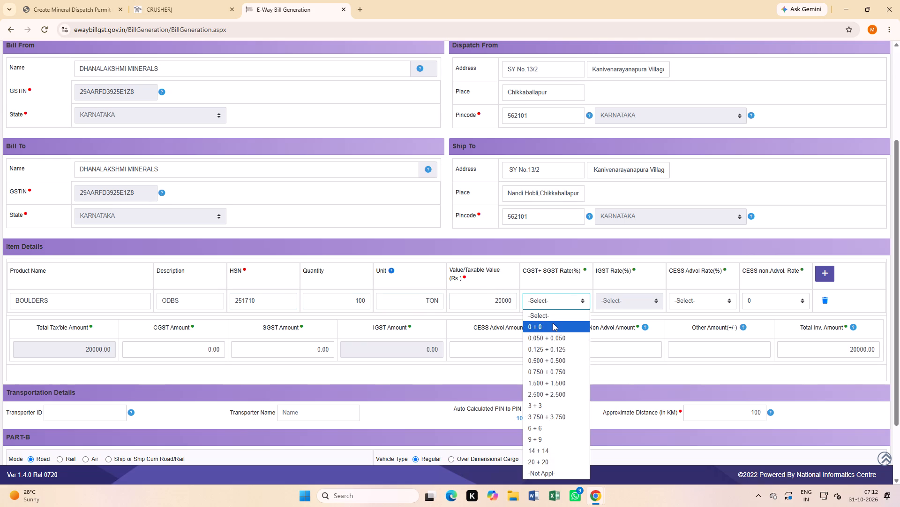
{"action": "left_click_drag", "start_coordinate": [553, 323], "coordinate": [546, 325]}
{"action": "scroll", "coordinate": [10, 437], "scroll_direction": "down", "scroll_amount": 2}
{"action": "left_click", "coordinate": [84, 407]}
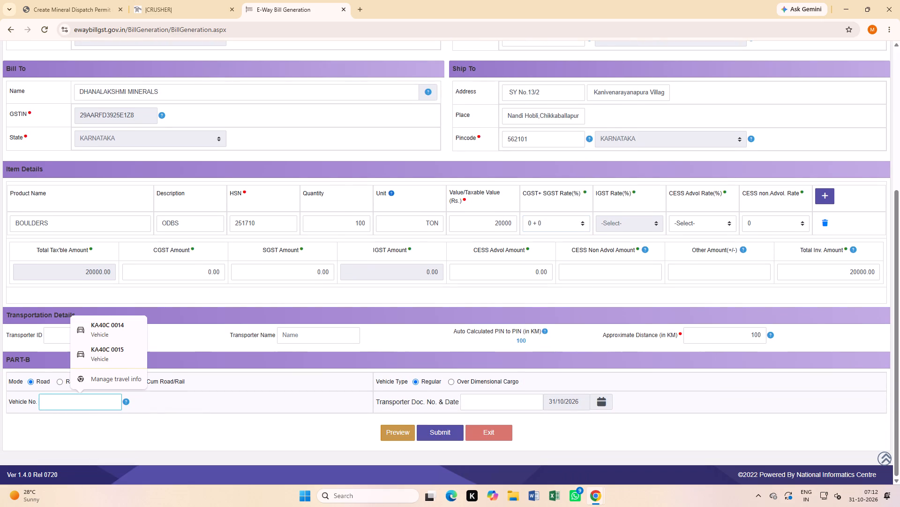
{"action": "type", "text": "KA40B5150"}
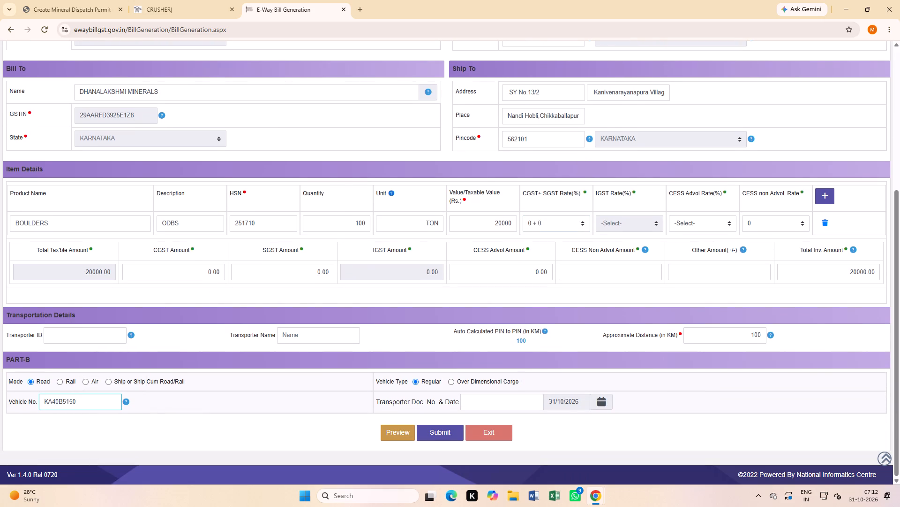
{"action": "left_click", "coordinate": [436, 432]}
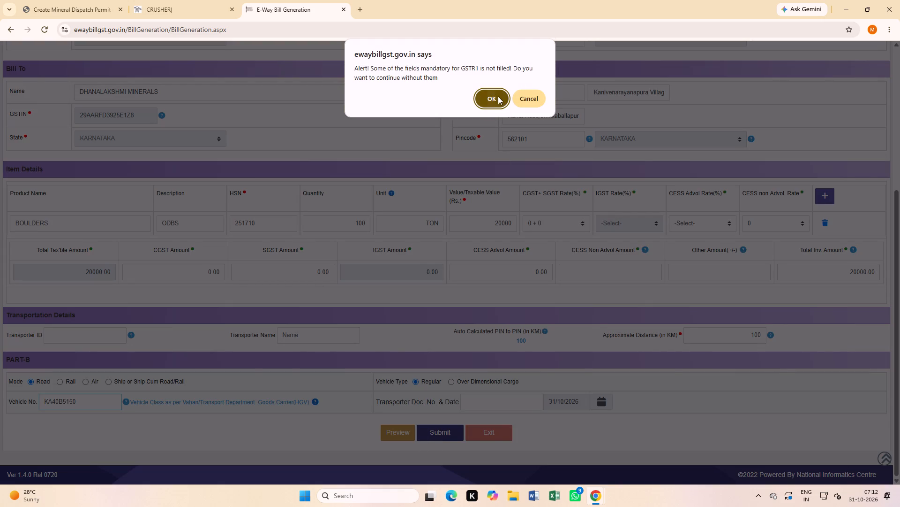
{"action": "left_click", "coordinate": [496, 98]}
{"action": "left_click", "coordinate": [493, 104]}
{"action": "left_click", "coordinate": [495, 109]}
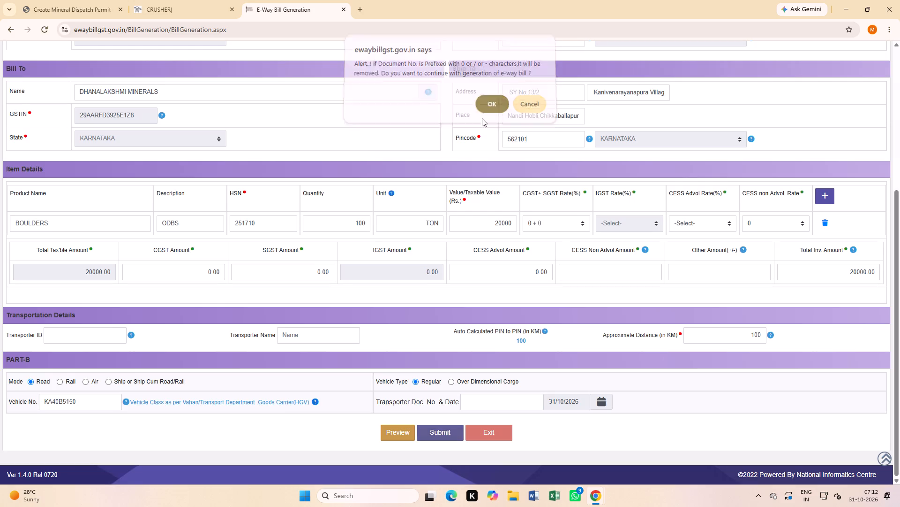
Print one copy of the detailed e-way bill for document IN8803.
{"action": "scroll", "coordinate": [459, 395], "scroll_direction": "down", "scroll_amount": 5}
{"action": "left_click", "coordinate": [450, 450]}
{"action": "scroll", "coordinate": [451, 449], "scroll_direction": "down", "scroll_amount": 5}
{"action": "left_click", "coordinate": [435, 454]}
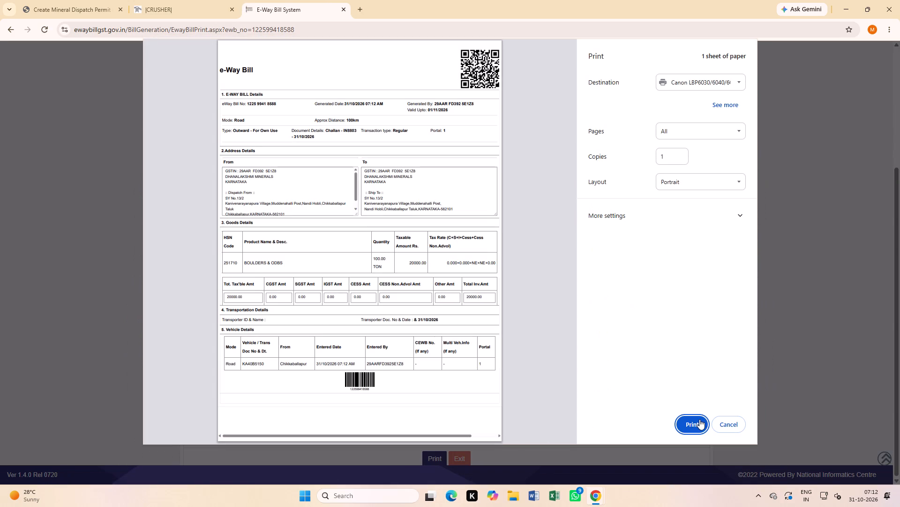
{"action": "left_click", "coordinate": [699, 419]}
Exit the printed e-way bill and open a blank entry form for generating a new e-way bill.
{"action": "left_click", "coordinate": [461, 460]}
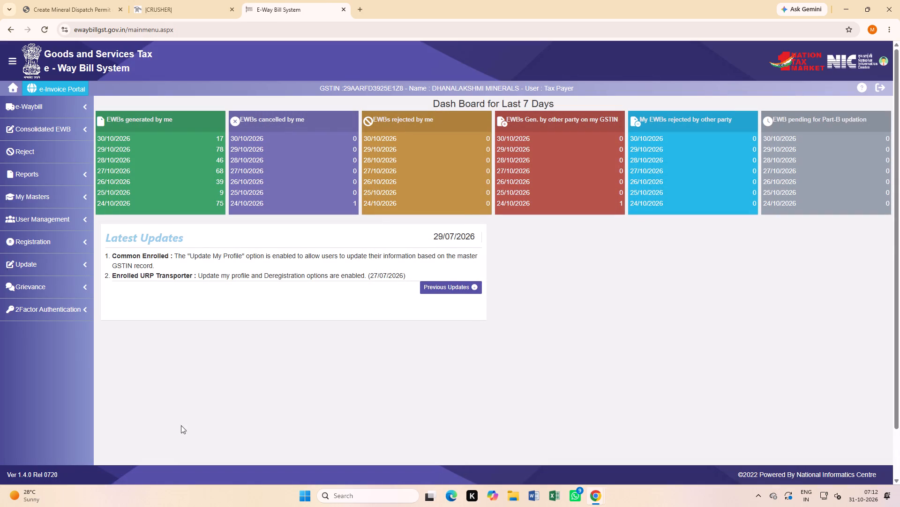
{"action": "left_click", "coordinate": [18, 108]}
{"action": "left_click", "coordinate": [43, 126]}
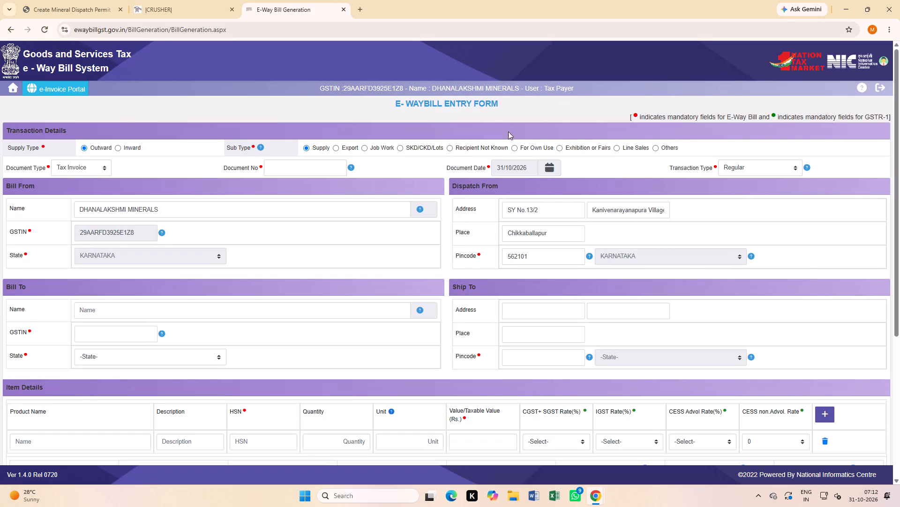
Set the new e-way bill's sub type to For Own Use and enter document number IN8807.
{"action": "left_click", "coordinate": [515, 147]}
{"action": "left_click", "coordinate": [290, 170]}
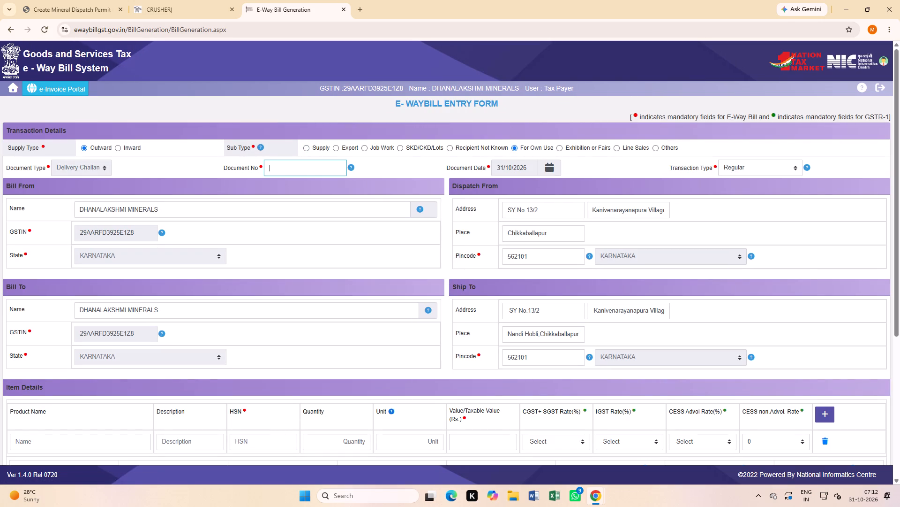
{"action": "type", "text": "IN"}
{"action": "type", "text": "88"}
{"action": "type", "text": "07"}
Fill in the item for IN8807 as BOULDERS with description ODBS, HSN 251710, quantity 100 and unit TON.
{"action": "scroll", "coordinate": [89, 267], "scroll_direction": "down", "scroll_amount": 4}
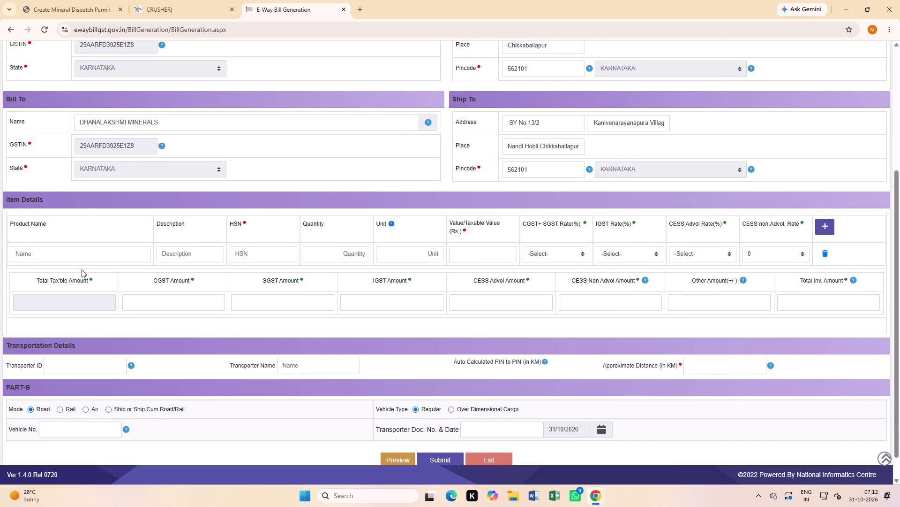
{"action": "left_click", "coordinate": [91, 243]}
{"action": "left_click", "coordinate": [81, 252]}
{"action": "key", "text": "ctrl+v"}
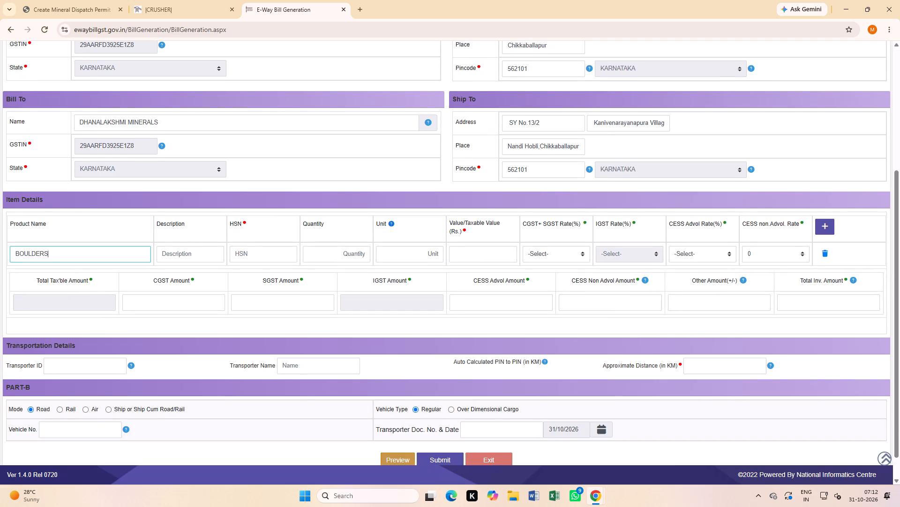
{"action": "left_click", "coordinate": [175, 252]}
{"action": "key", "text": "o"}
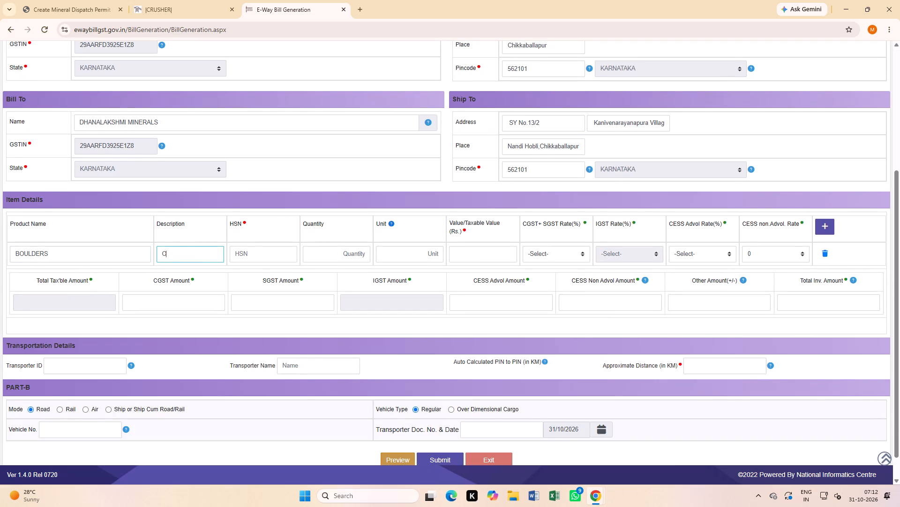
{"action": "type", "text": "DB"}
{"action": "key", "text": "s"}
{"action": "left_click", "coordinate": [264, 257]}
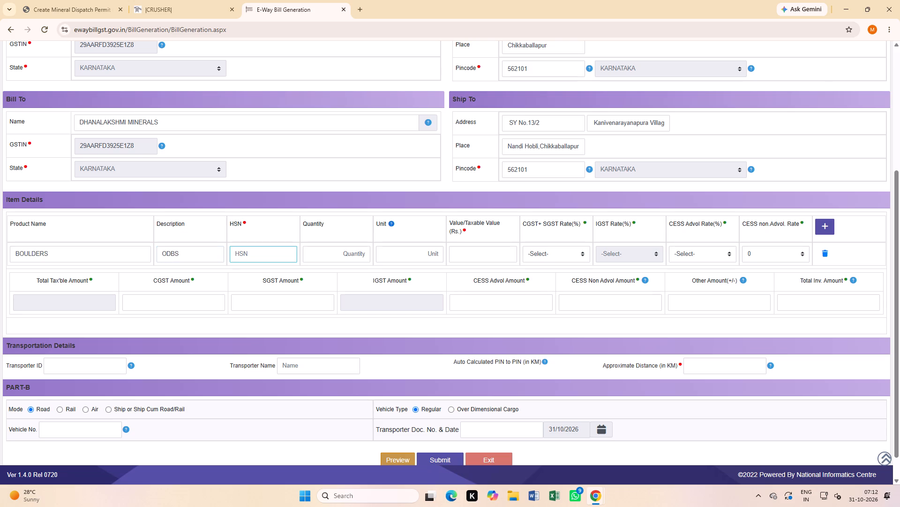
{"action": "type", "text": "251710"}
{"action": "left_click", "coordinate": [321, 251]}
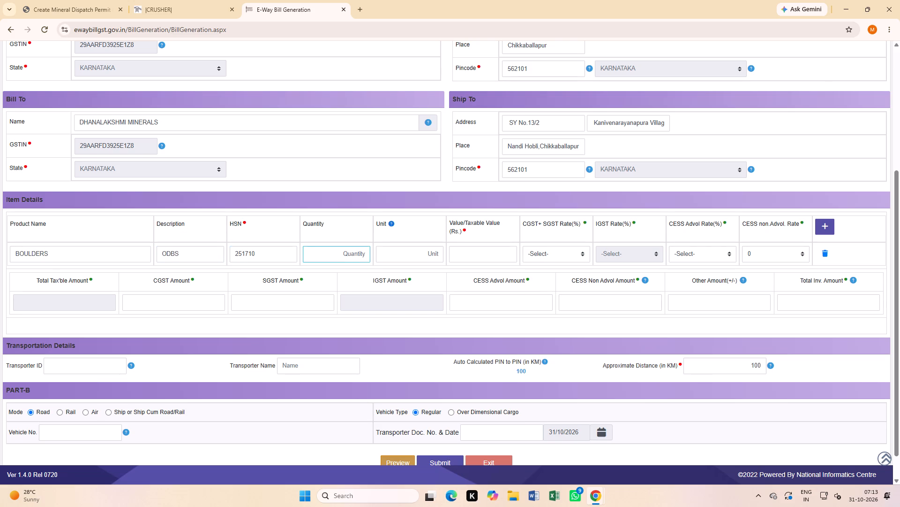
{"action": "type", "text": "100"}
{"action": "left_click", "coordinate": [403, 255]}
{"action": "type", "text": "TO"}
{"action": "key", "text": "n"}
Set the item's taxable value to 20000 and its CGST+SGST rate to 0 + 0.
{"action": "left_click", "coordinate": [479, 253]}
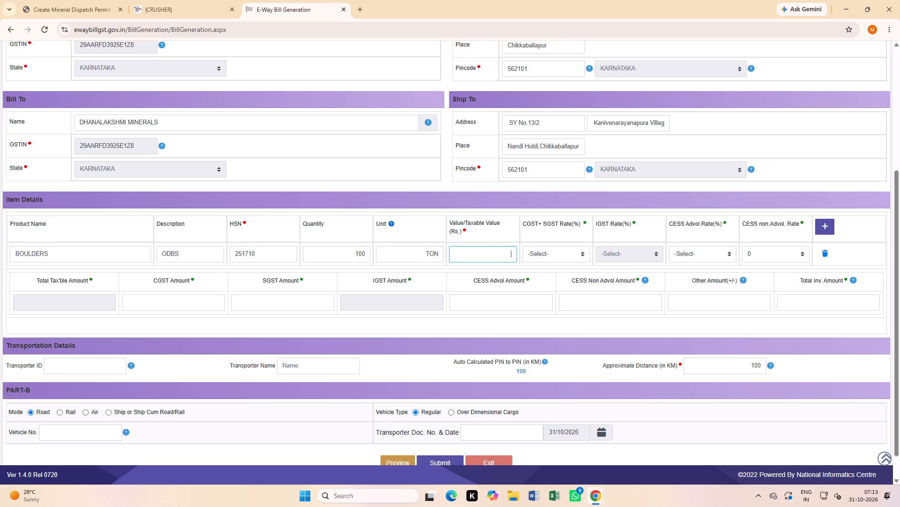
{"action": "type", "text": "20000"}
{"action": "left_click", "coordinate": [550, 254]}
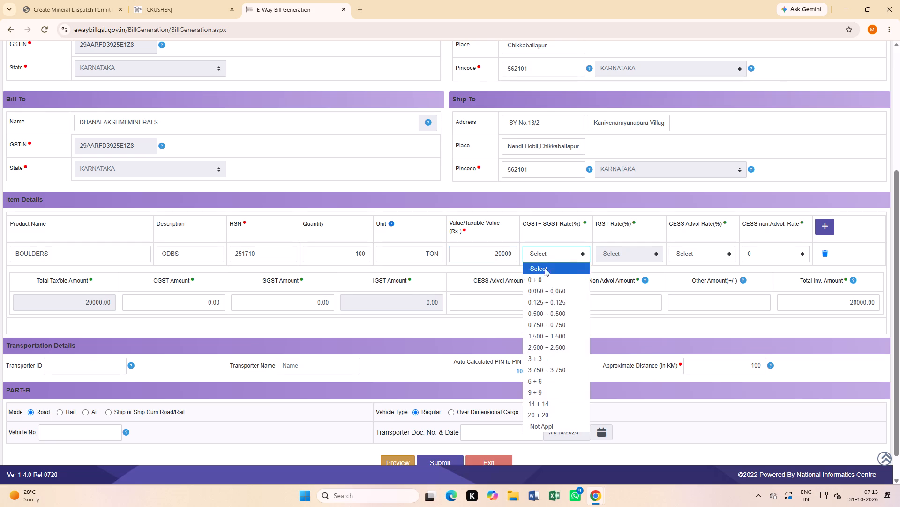
{"action": "left_click", "coordinate": [547, 281]}
{"action": "scroll", "coordinate": [62, 392], "scroll_direction": "down", "scroll_amount": 3}
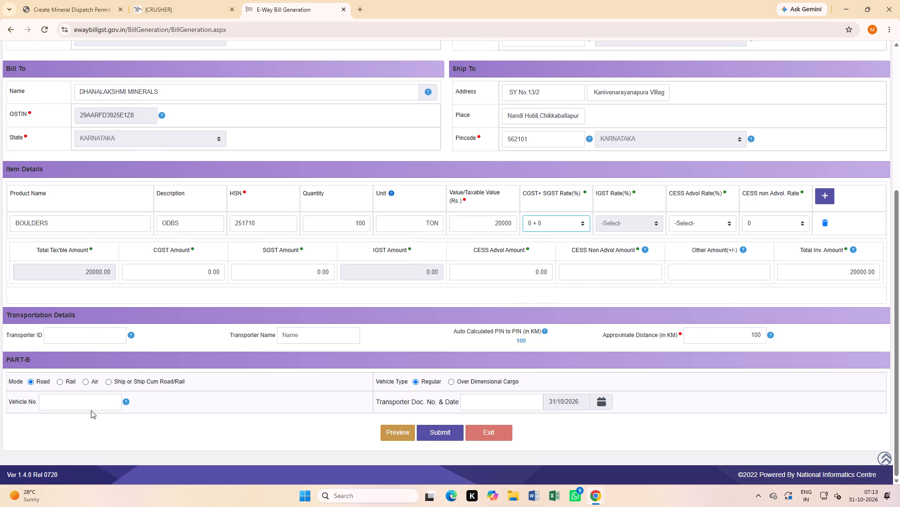
{"action": "left_click", "coordinate": [93, 399]}
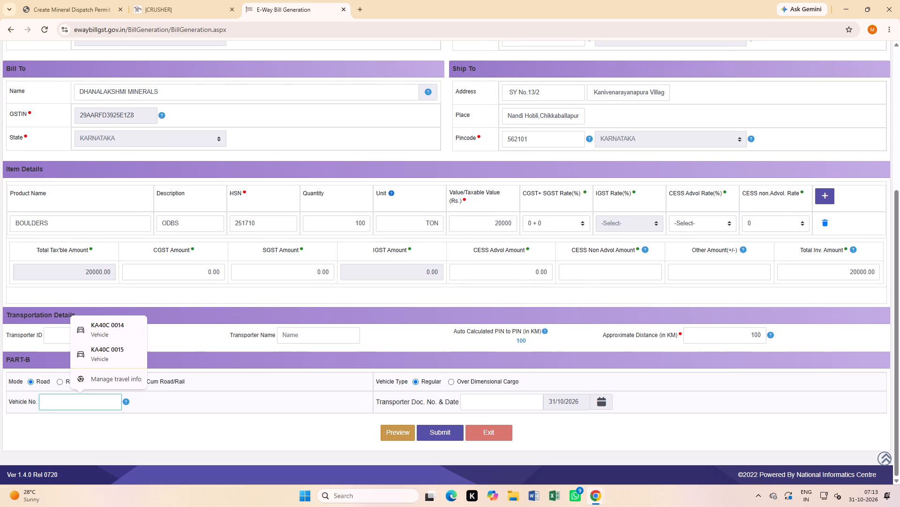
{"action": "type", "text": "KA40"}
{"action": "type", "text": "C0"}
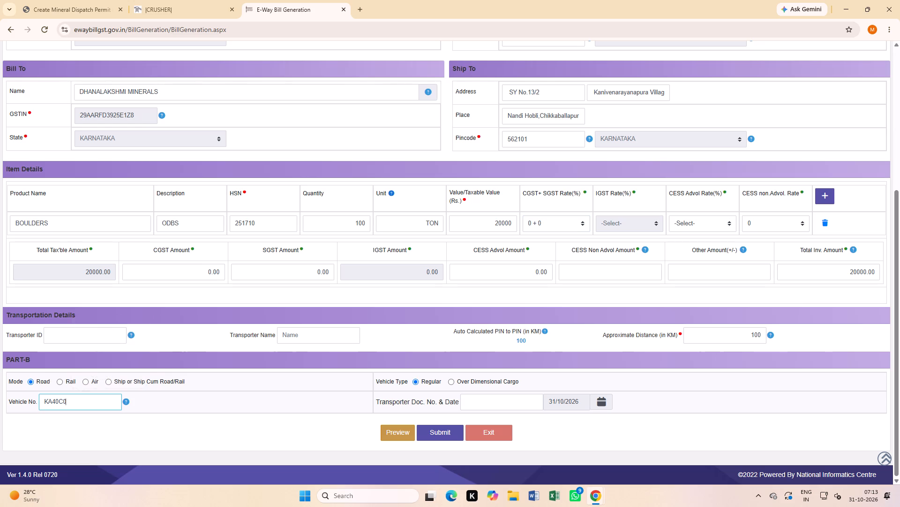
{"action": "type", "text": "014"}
{"action": "left_click", "coordinate": [443, 428]}
{"action": "left_click", "coordinate": [496, 107]}
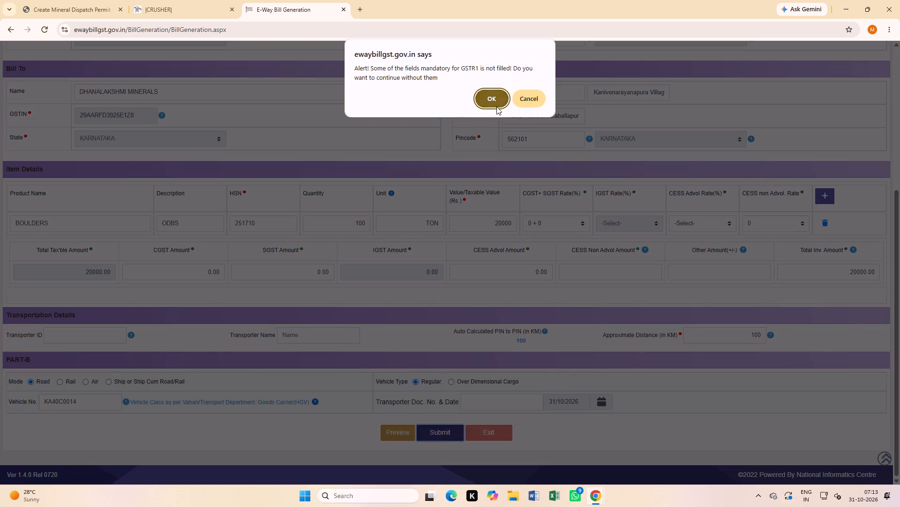
{"action": "left_click", "coordinate": [496, 107]}
{"action": "left_click", "coordinate": [487, 115]}
{"action": "scroll", "coordinate": [419, 426], "scroll_direction": "down", "scroll_amount": 5}
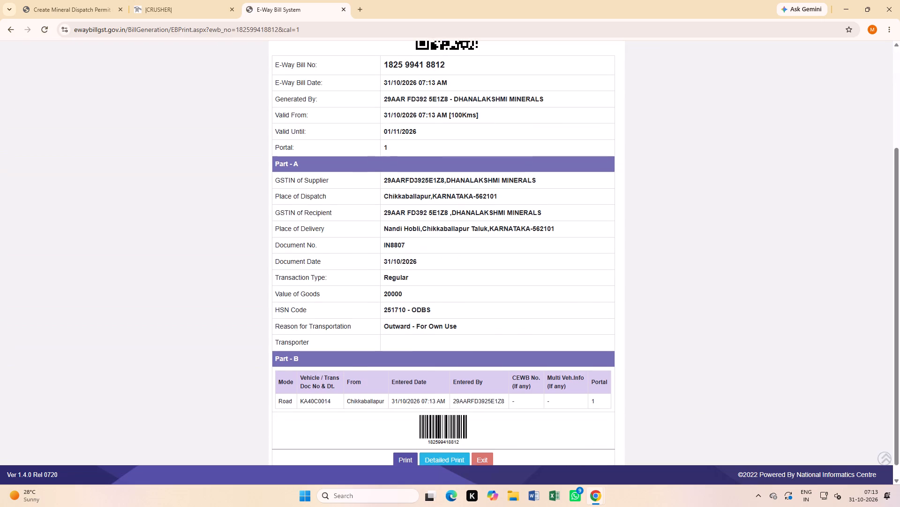
Print the detailed version of the e-way bill for IN8807 and exit to the dashboard.
{"action": "left_click", "coordinate": [465, 457]}
{"action": "scroll", "coordinate": [465, 457], "scroll_direction": "down", "scroll_amount": 5}
{"action": "left_click", "coordinate": [434, 460]}
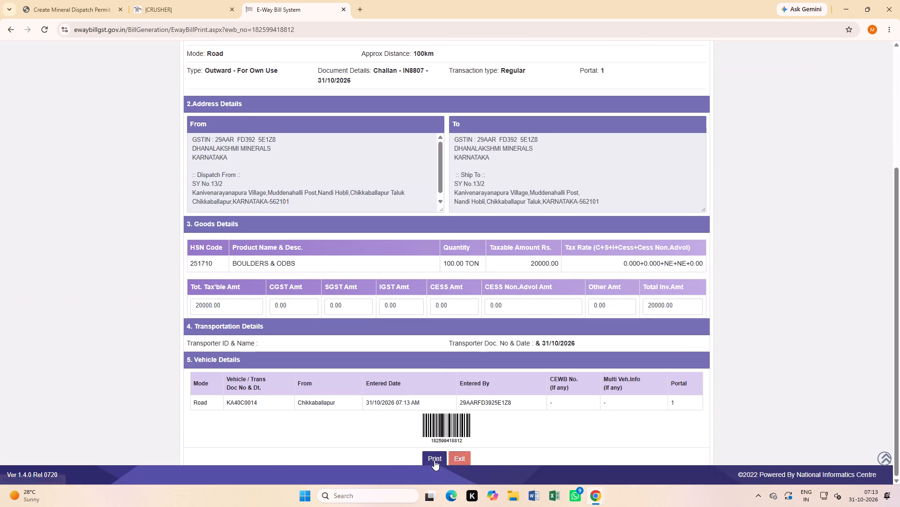
{"action": "left_click", "coordinate": [696, 422]}
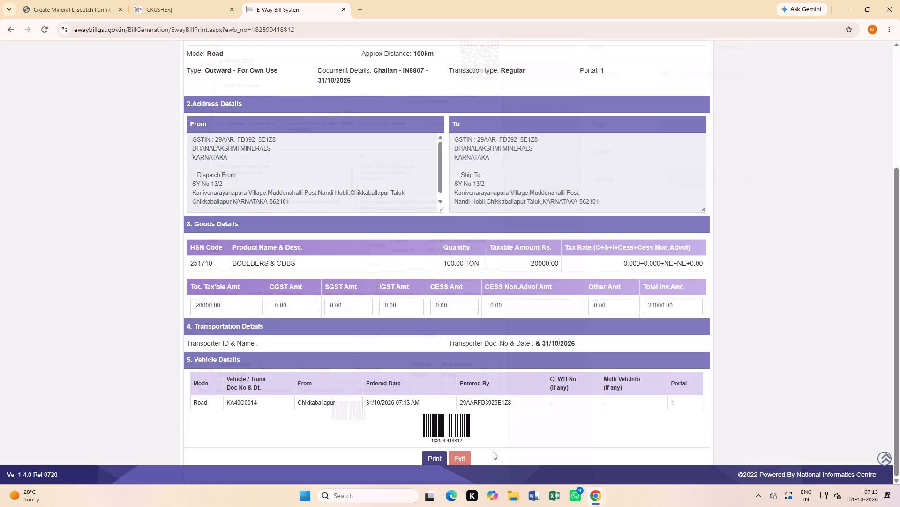
{"action": "left_click", "coordinate": [458, 453]}
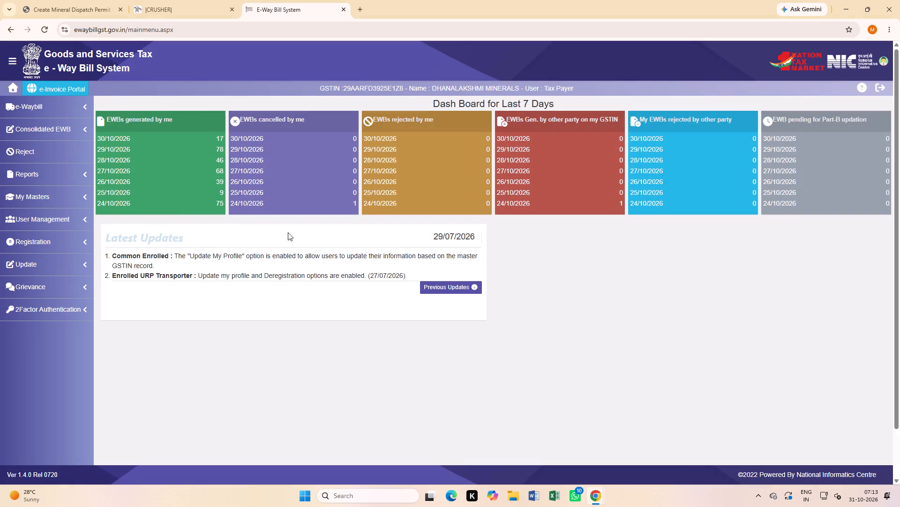
Start a new e-way bill with sub type For Own Use and enter document number IN8810.
{"action": "left_click", "coordinate": [70, 115]}
{"action": "left_click", "coordinate": [59, 138]}
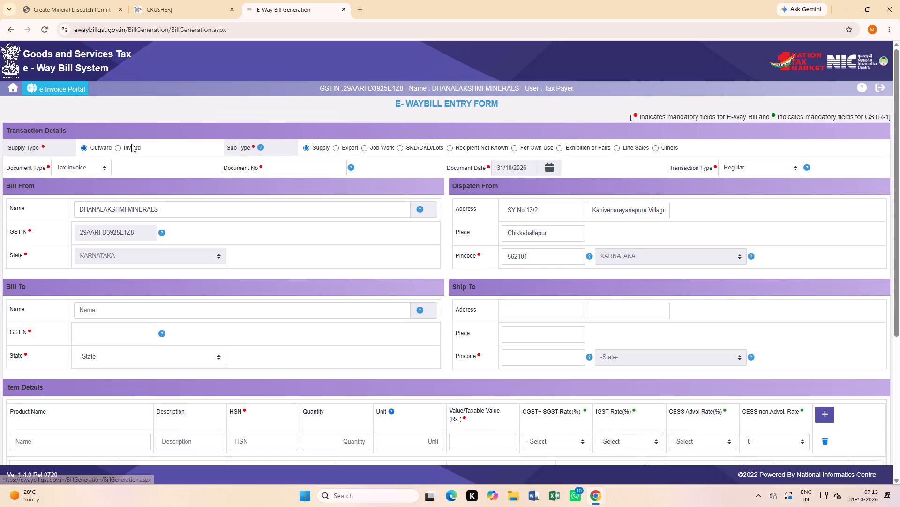
{"action": "left_click", "coordinate": [515, 148]}
{"action": "left_click", "coordinate": [304, 168]}
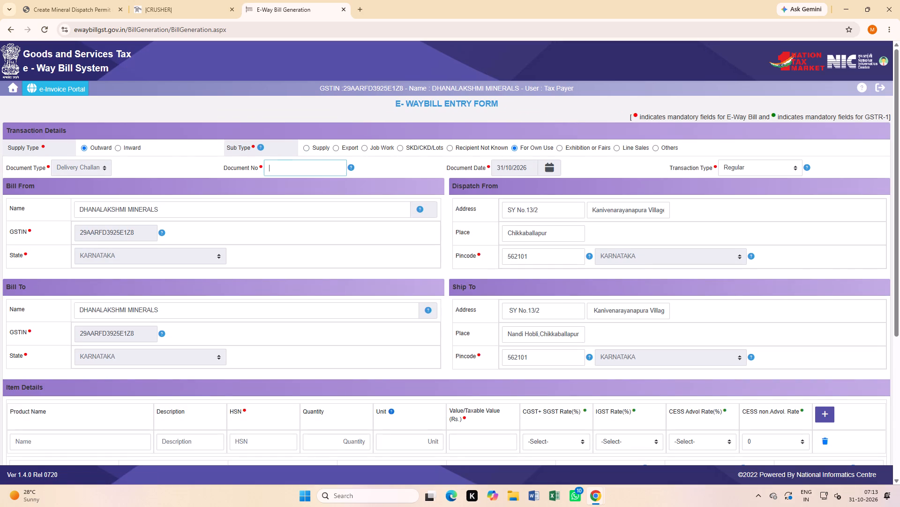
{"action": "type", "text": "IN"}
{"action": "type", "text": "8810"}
Fill in the item for IN8810 as BOULDERS with description ODBS, HSN 251710, quantity 51 and unit TON.
{"action": "scroll", "coordinate": [298, 203], "scroll_direction": "down", "scroll_amount": 3}
{"action": "left_click", "coordinate": [75, 307]}
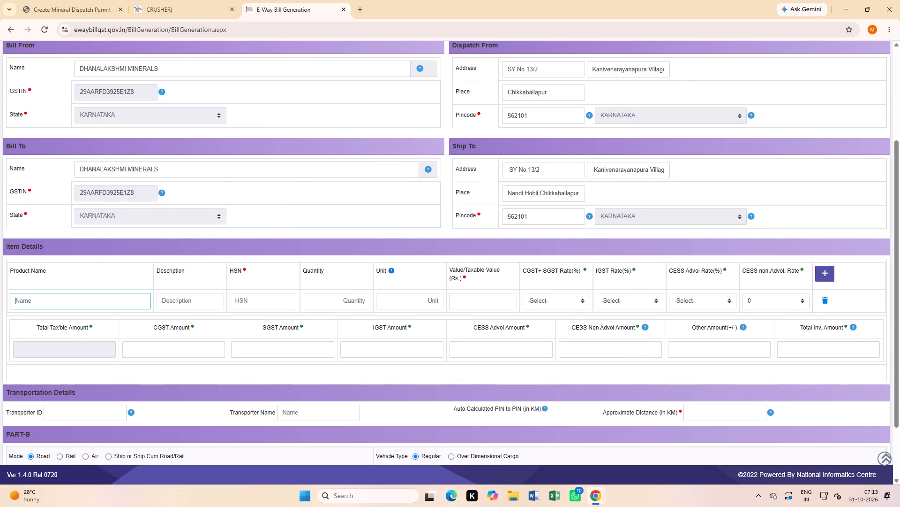
{"action": "key", "text": "ctrl+c"}
{"action": "key", "text": "ctrl+v"}
{"action": "left_click", "coordinate": [200, 300]}
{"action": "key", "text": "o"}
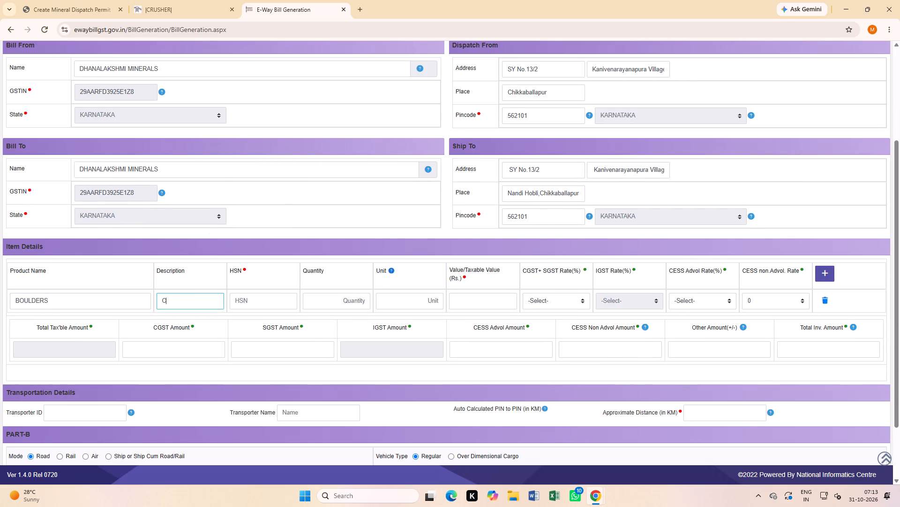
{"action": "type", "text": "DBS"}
{"action": "left_click", "coordinate": [289, 299]}
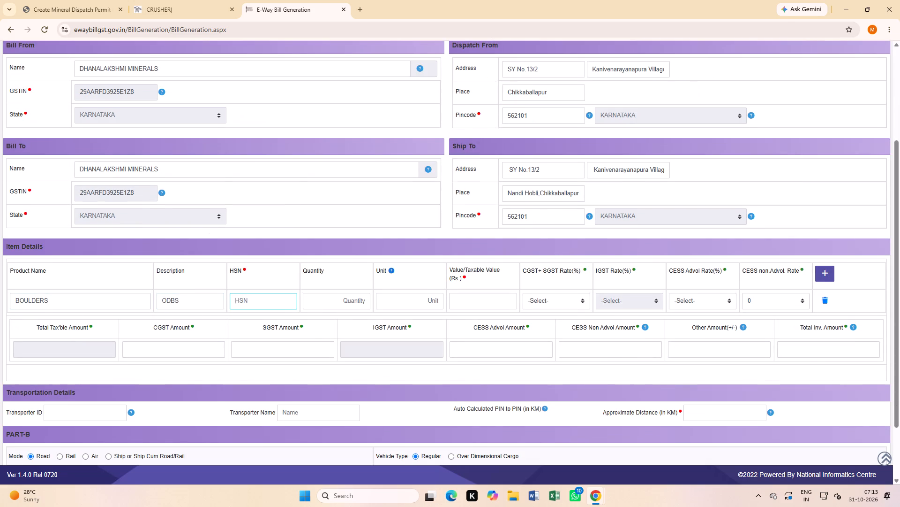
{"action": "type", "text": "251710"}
{"action": "left_click", "coordinate": [331, 303]}
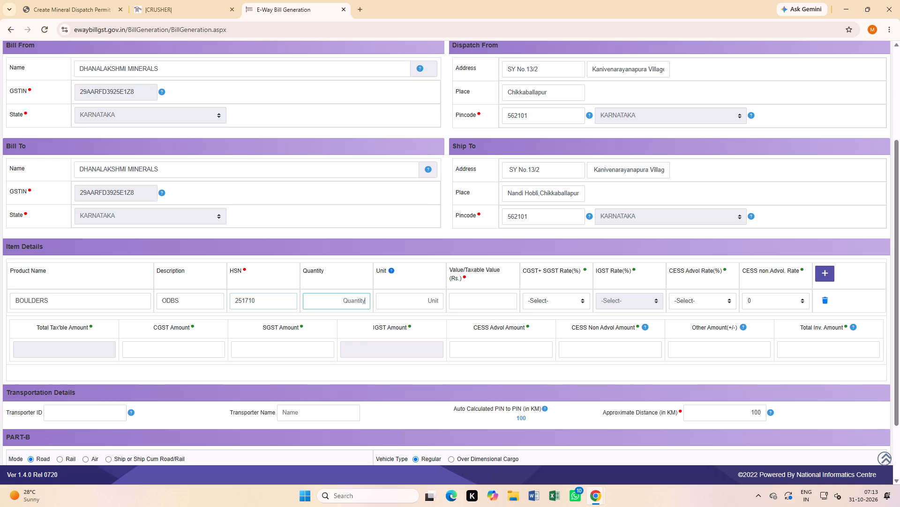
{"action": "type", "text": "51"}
{"action": "left_click", "coordinate": [389, 297]}
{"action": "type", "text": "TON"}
Set the item's taxable value to 10200 and its CGST+SGST rate to 0 + 0.
{"action": "left_click", "coordinate": [468, 300]}
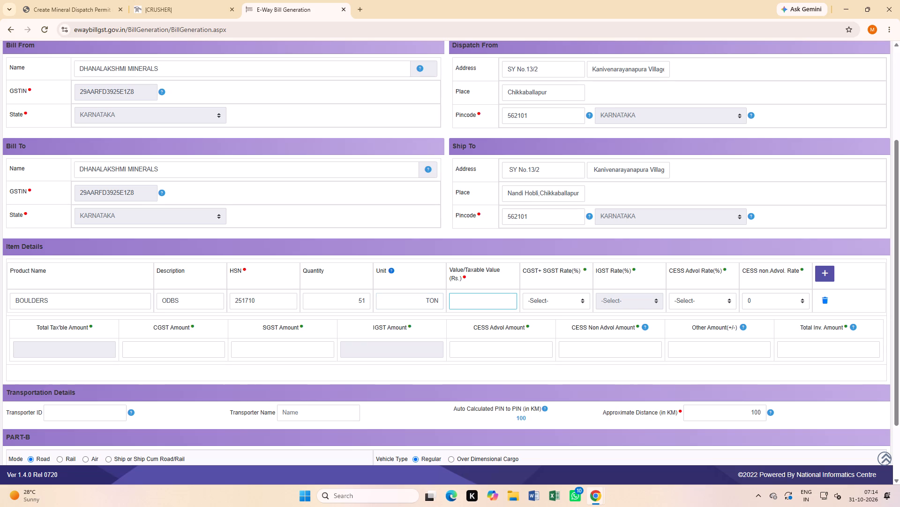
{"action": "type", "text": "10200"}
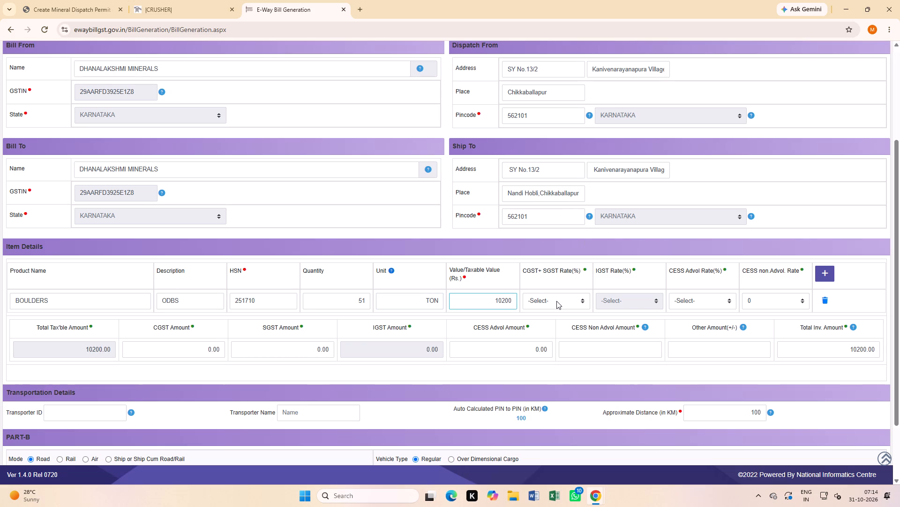
{"action": "left_click", "coordinate": [556, 301]}
{"action": "left_click", "coordinate": [554, 331]}
{"action": "scroll", "coordinate": [185, 336], "scroll_direction": "down", "scroll_amount": 5}
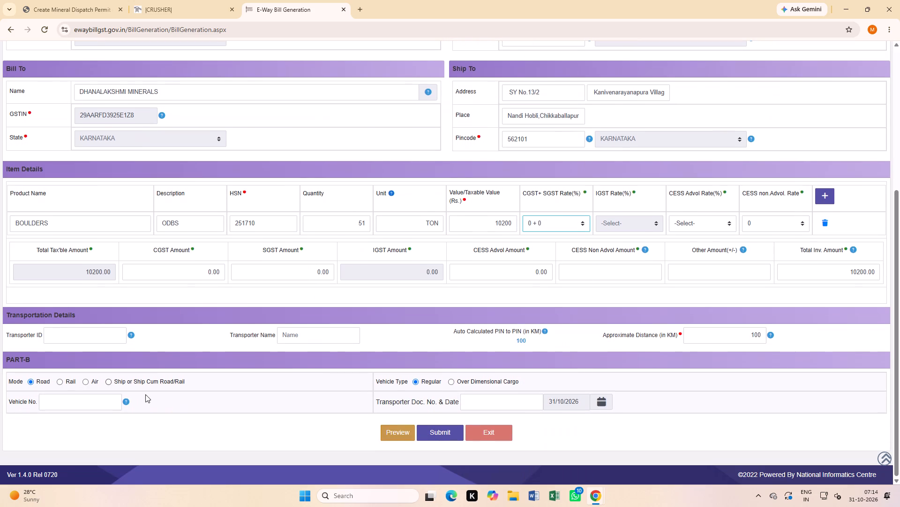
{"action": "left_click", "coordinate": [68, 401]}
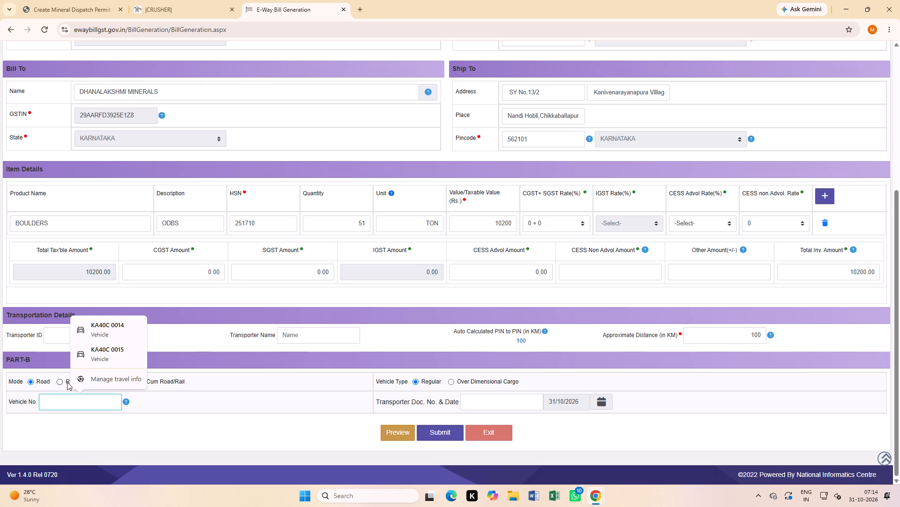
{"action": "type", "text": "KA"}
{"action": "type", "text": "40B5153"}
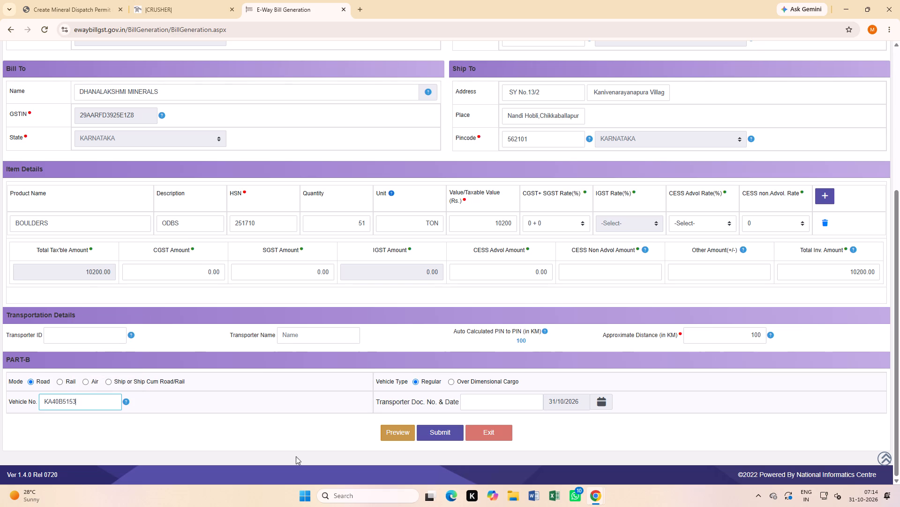
{"action": "left_click", "coordinate": [446, 437]}
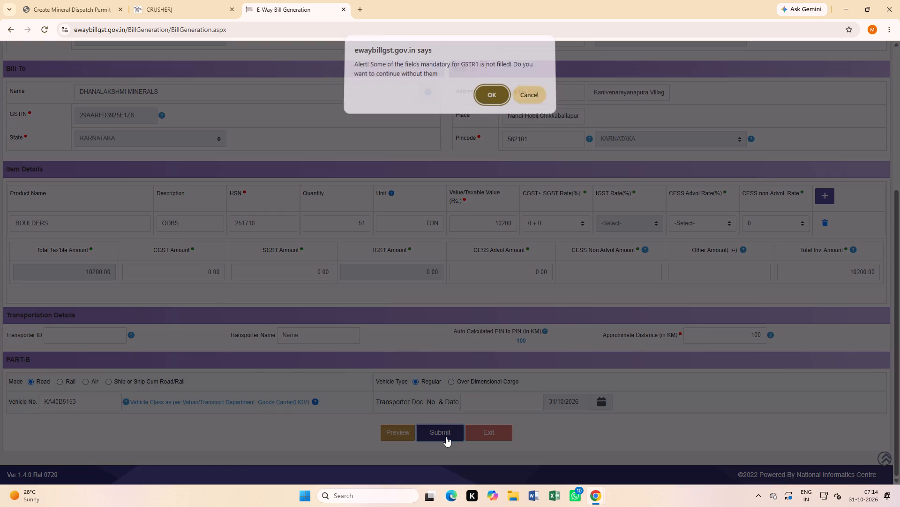
{"action": "left_click", "coordinate": [489, 103]}
{"action": "left_click", "coordinate": [489, 103]}
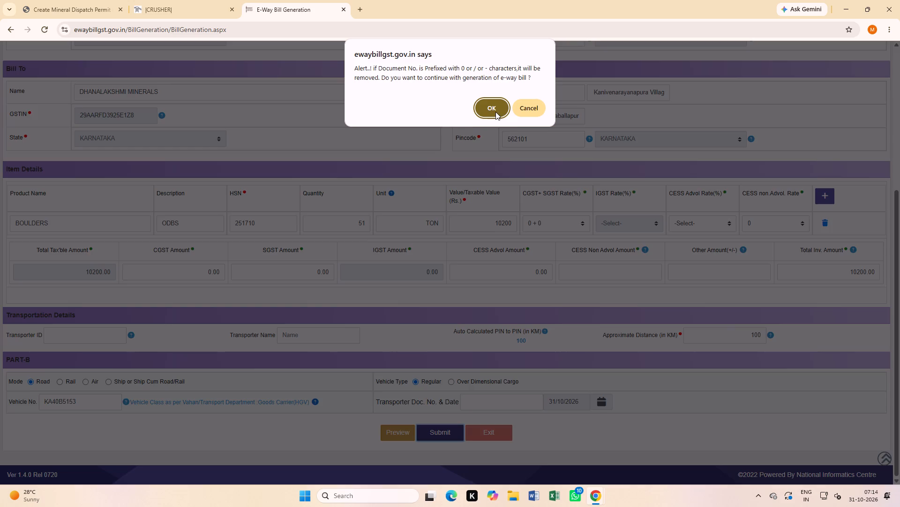
{"action": "left_click", "coordinate": [495, 112]}
Print the detailed version of the e-way bill for IN8810 and exit to the dashboard.
{"action": "scroll", "coordinate": [245, 354], "scroll_direction": "down", "scroll_amount": 5}
{"action": "left_click", "coordinate": [441, 444]}
{"action": "scroll", "coordinate": [435, 443], "scroll_direction": "down", "scroll_amount": 2}
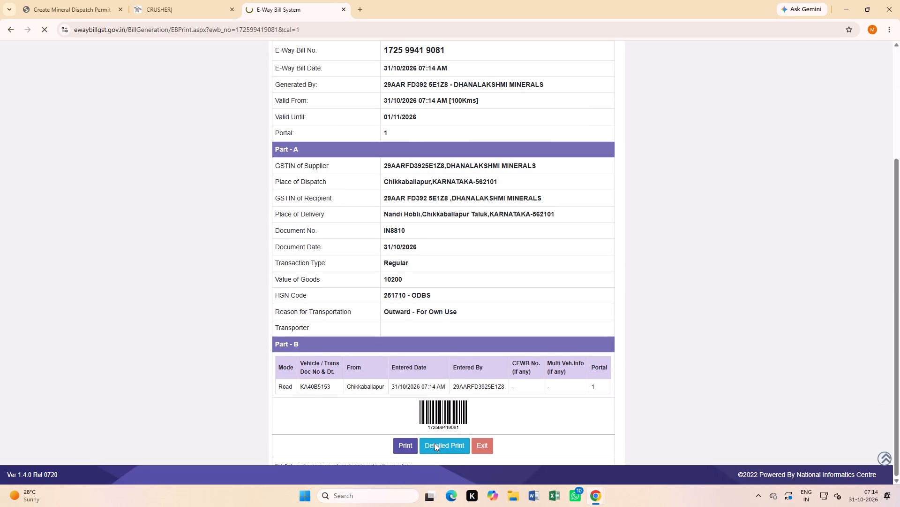
{"action": "scroll", "coordinate": [435, 443], "scroll_direction": "down", "scroll_amount": 8}
{"action": "left_click", "coordinate": [427, 456]}
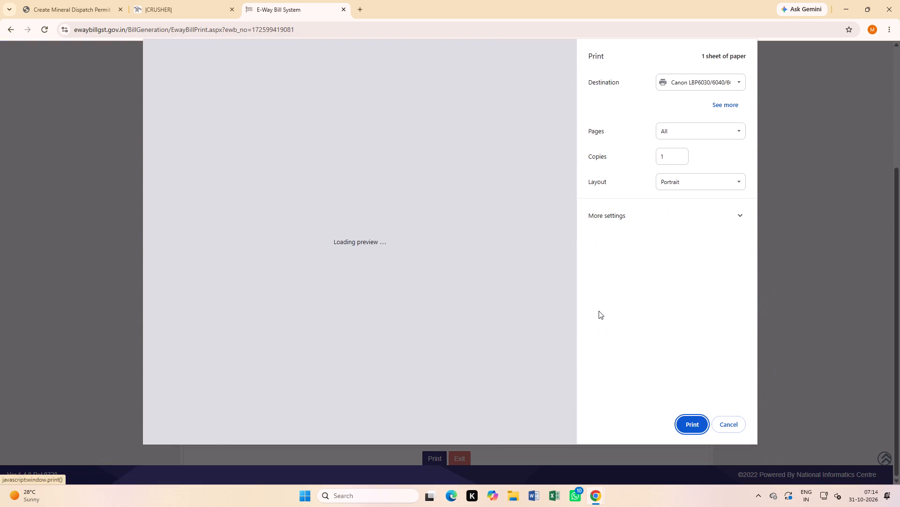
{"action": "left_click", "coordinate": [688, 422]}
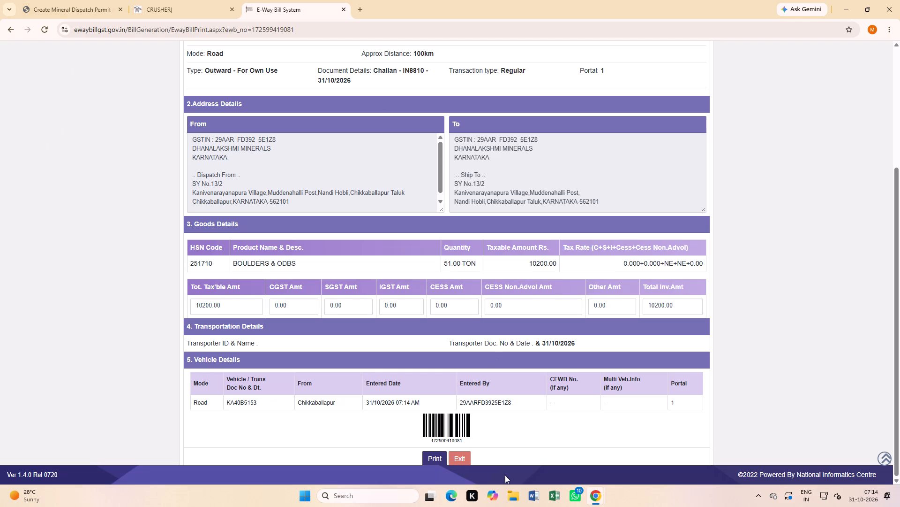
{"action": "left_click", "coordinate": [457, 461]}
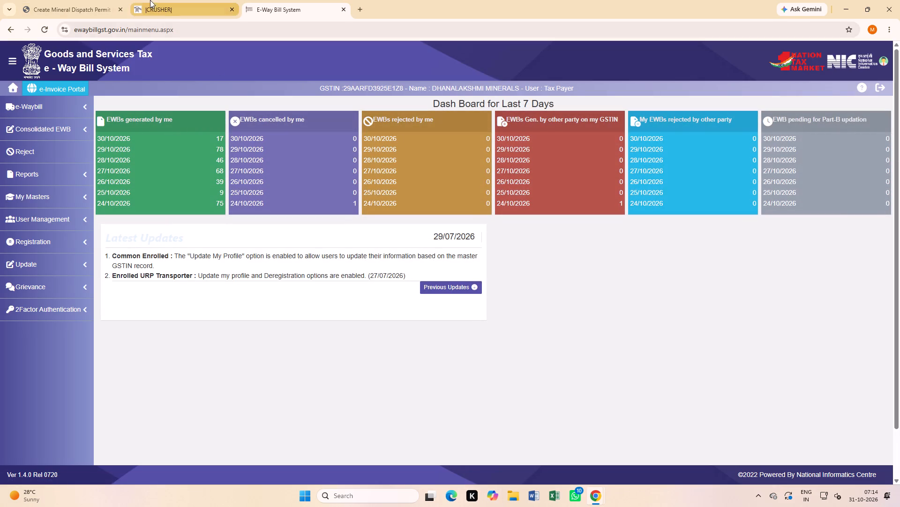
{"action": "left_click", "coordinate": [68, 18]}
{"action": "left_click", "coordinate": [874, 52]}
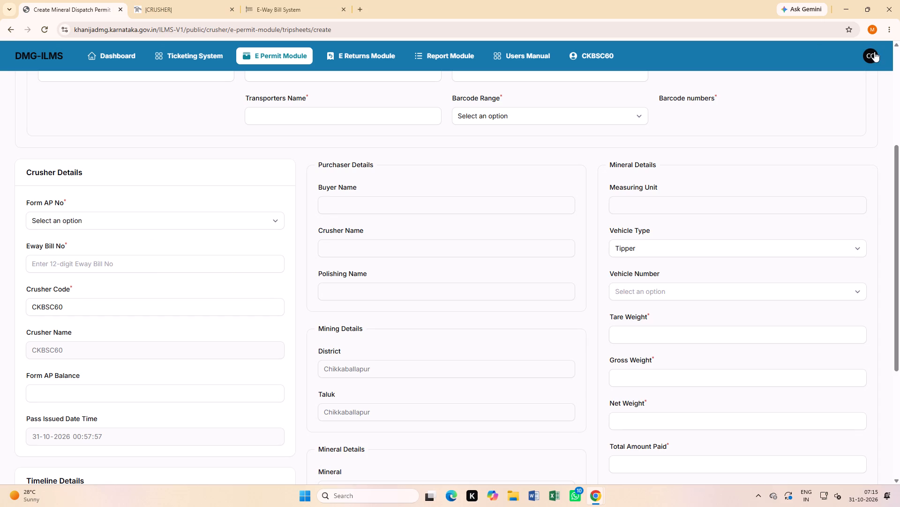
{"action": "left_click", "coordinate": [825, 116]}
{"action": "left_click", "coordinate": [810, 127]}
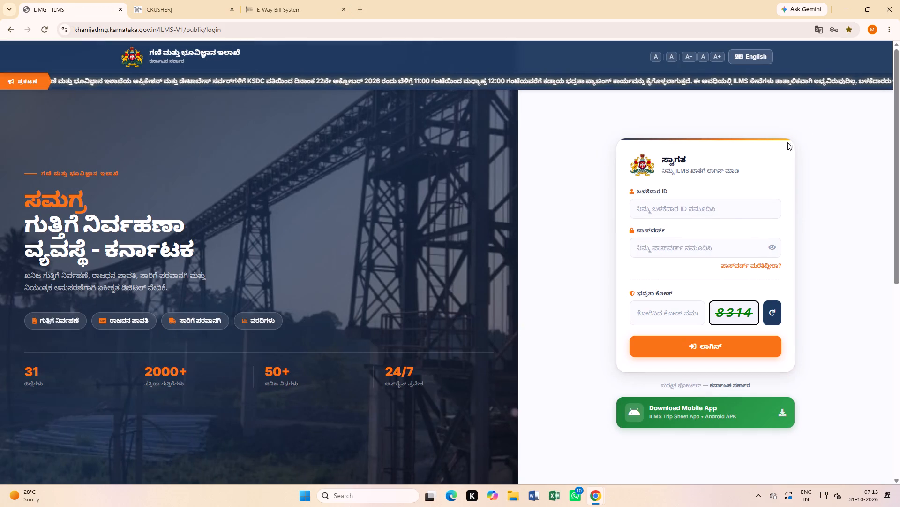
Look through the saved user IDs on the ILMS login form for the account to sign in with.
{"action": "left_click", "coordinate": [711, 215]}
{"action": "scroll", "coordinate": [722, 326], "scroll_direction": "down", "scroll_amount": 3}
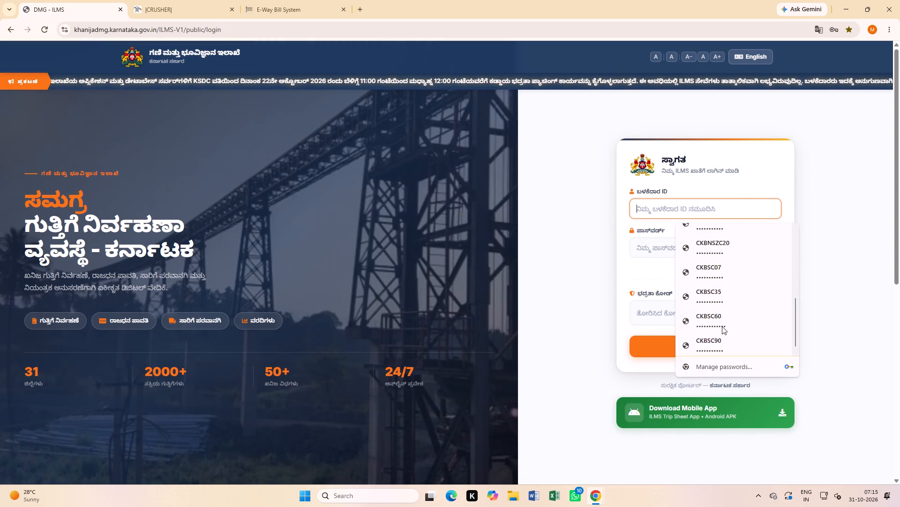
{"action": "scroll", "coordinate": [722, 326], "scroll_direction": "up", "scroll_amount": 2}
{"action": "scroll", "coordinate": [712, 297], "scroll_direction": "down", "scroll_amount": 1}
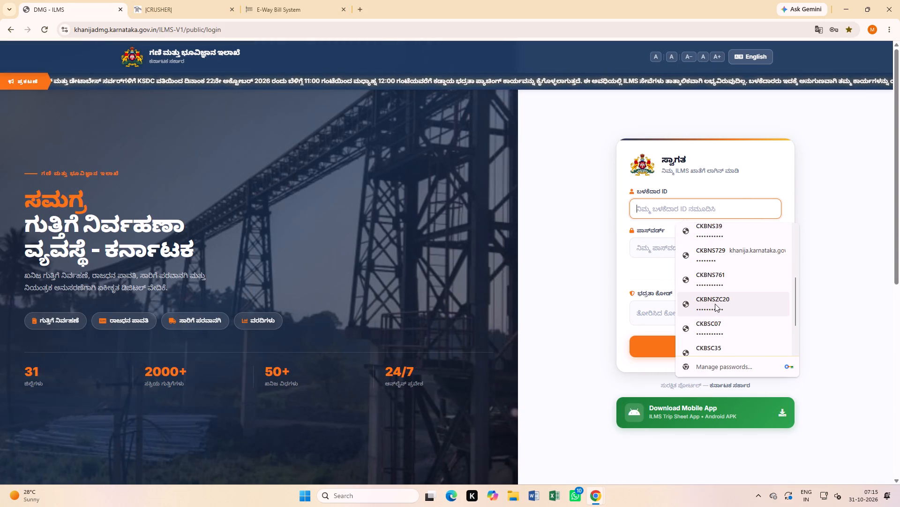
{"action": "scroll", "coordinate": [715, 304], "scroll_direction": "down", "scroll_amount": 2}
{"action": "scroll", "coordinate": [715, 304], "scroll_direction": "up", "scroll_amount": 4}
{"action": "left_click", "coordinate": [668, 210]}
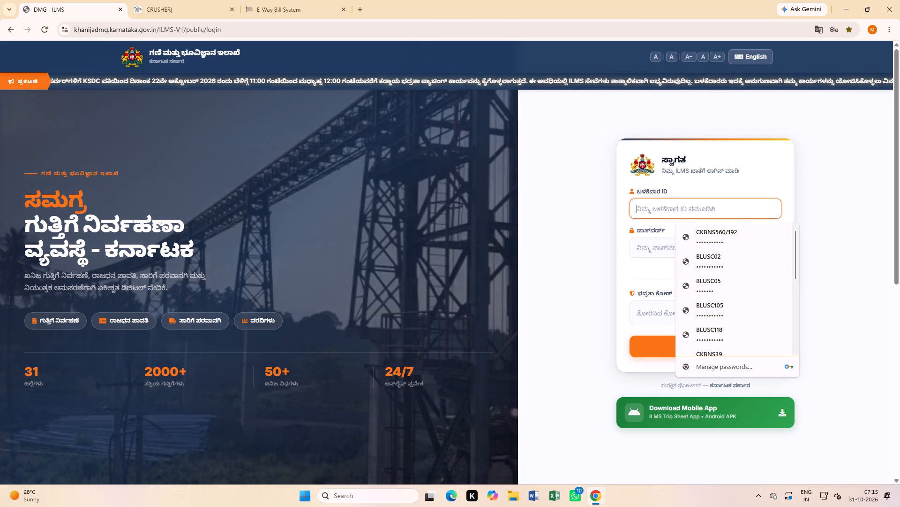
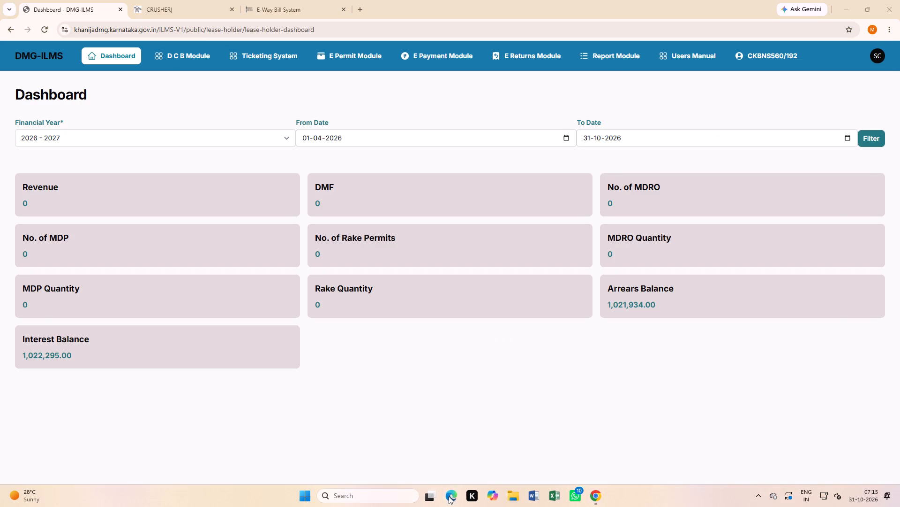
{"action": "left_click", "coordinate": [262, 153]}
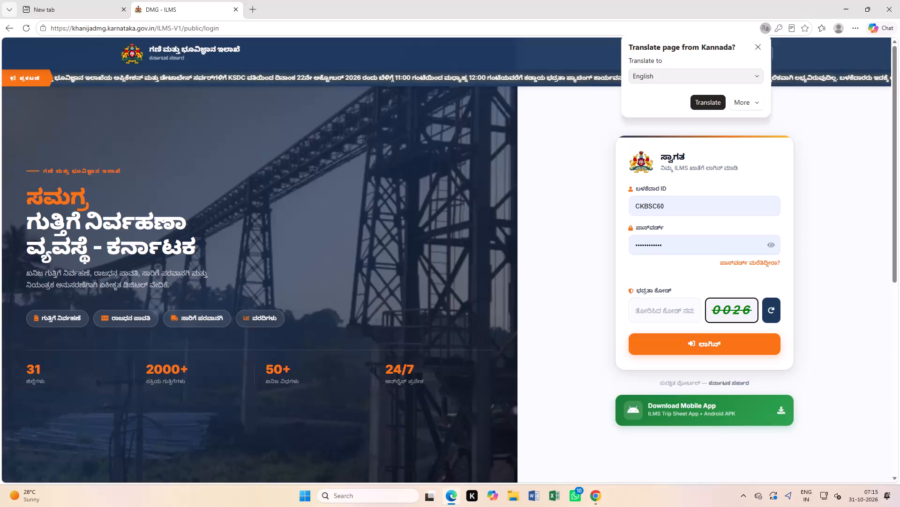
{"action": "left_click", "coordinate": [675, 310]}
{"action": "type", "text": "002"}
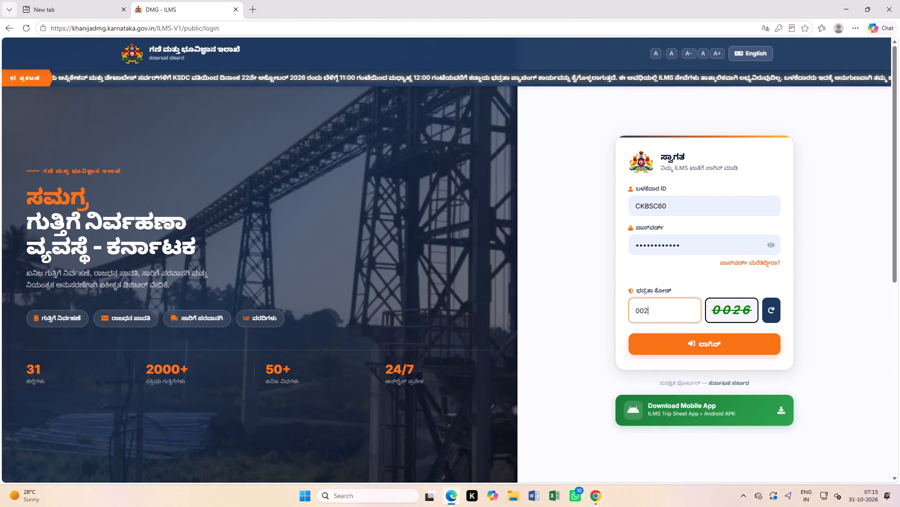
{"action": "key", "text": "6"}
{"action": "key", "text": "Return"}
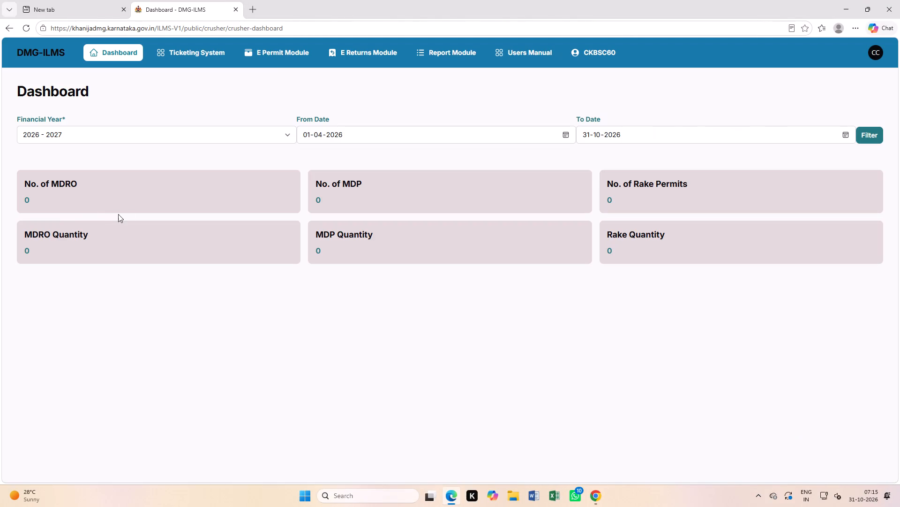
{"action": "left_click", "coordinate": [278, 52]}
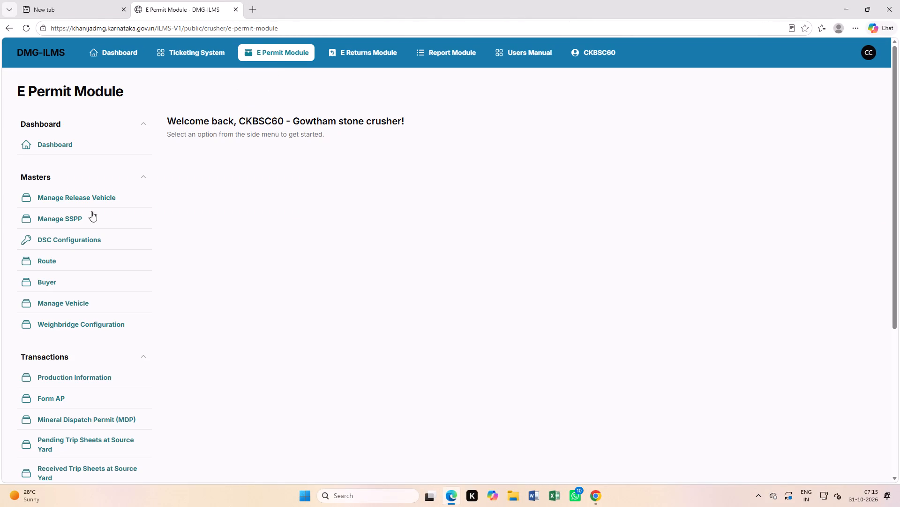
{"action": "left_click", "coordinate": [602, 494]}
{"action": "left_click", "coordinate": [640, 431]}
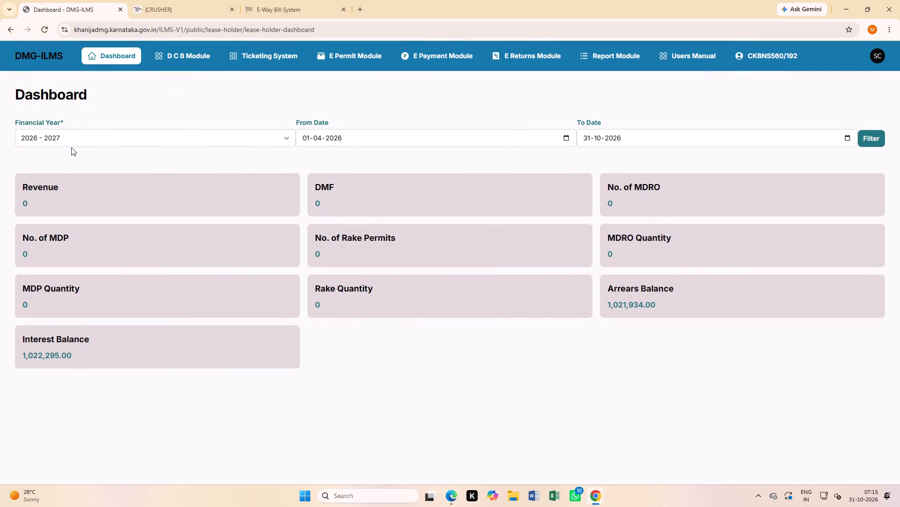
{"action": "left_click", "coordinate": [348, 55]}
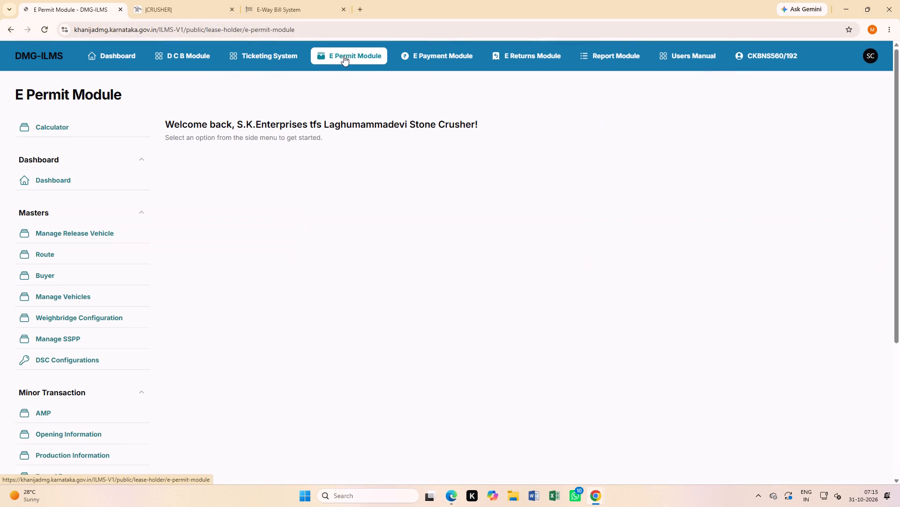
{"action": "scroll", "coordinate": [67, 343], "scroll_direction": "down", "scroll_amount": 2}
{"action": "left_click", "coordinate": [74, 395]}
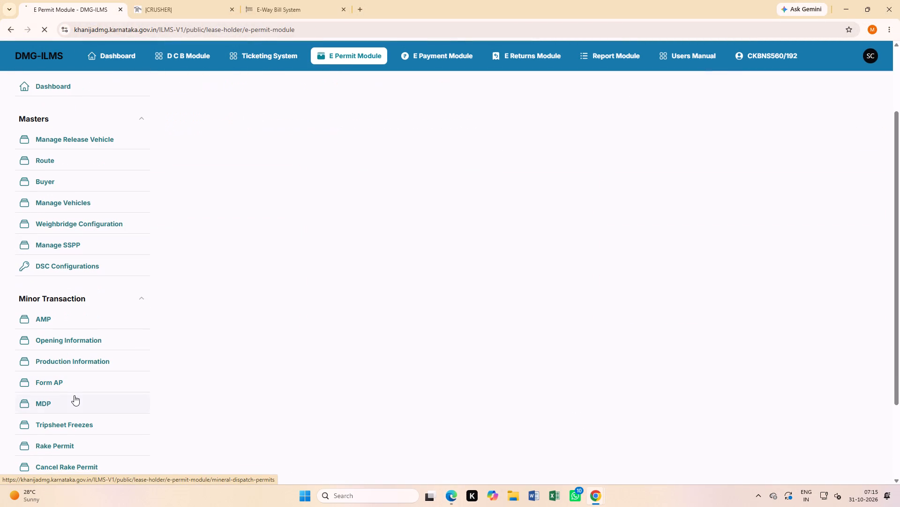
{"action": "left_click", "coordinate": [763, 106]}
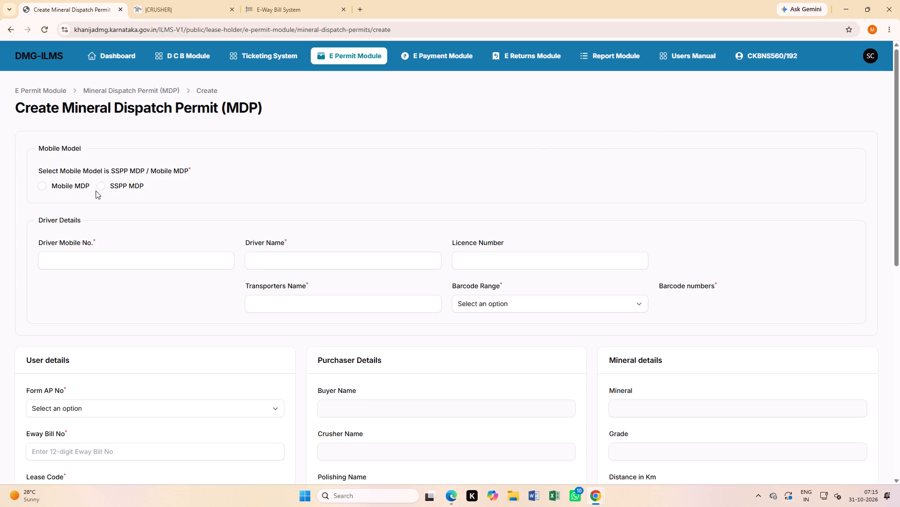
Choose the SSPP MDP model and fill in the saved driver mobile number and the driver name DRIVER.
{"action": "left_click", "coordinate": [97, 186]}
{"action": "left_click", "coordinate": [135, 260]}
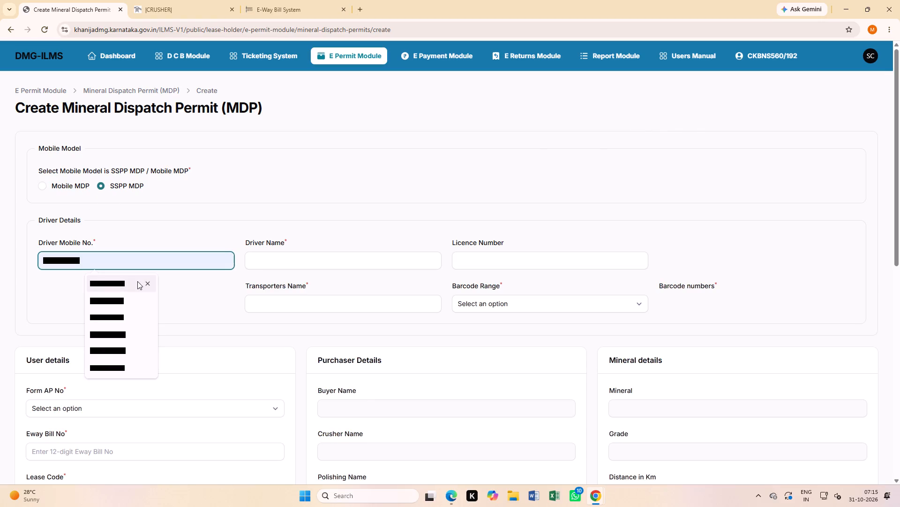
{"action": "left_click", "coordinate": [137, 281]}
{"action": "left_click", "coordinate": [325, 261]}
{"action": "left_click", "coordinate": [322, 282]}
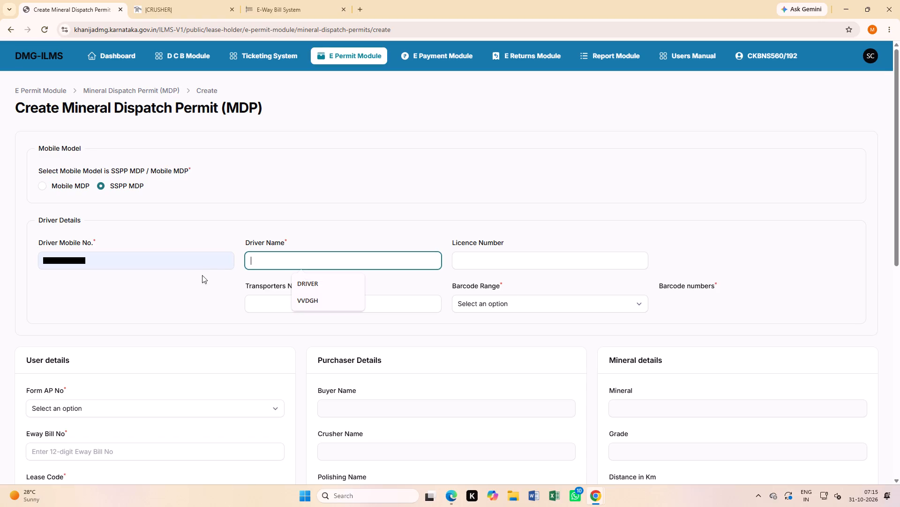
{"action": "left_click", "coordinate": [310, 285]}
{"action": "left_click", "coordinate": [503, 306]}
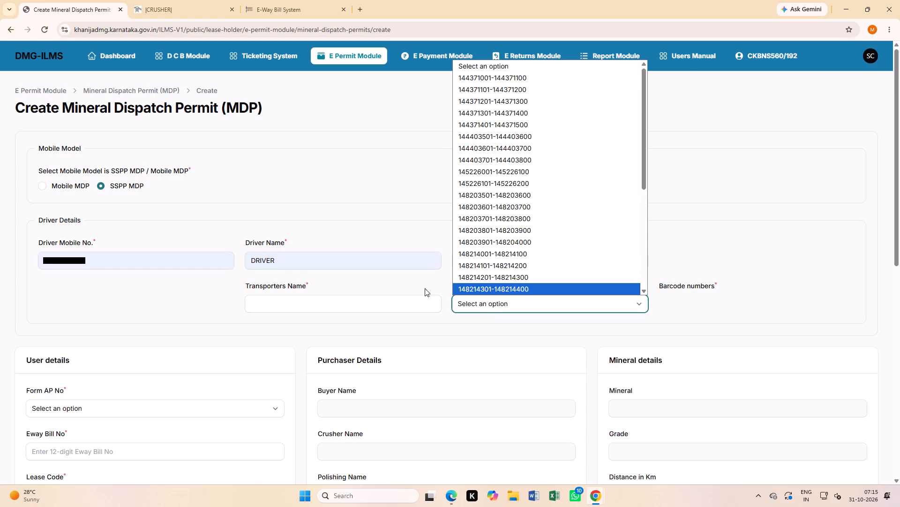
{"action": "scroll", "coordinate": [247, 424], "scroll_direction": "down", "scroll_amount": 3}
{"action": "left_click", "coordinate": [133, 266]}
{"action": "left_click", "coordinate": [113, 364]}
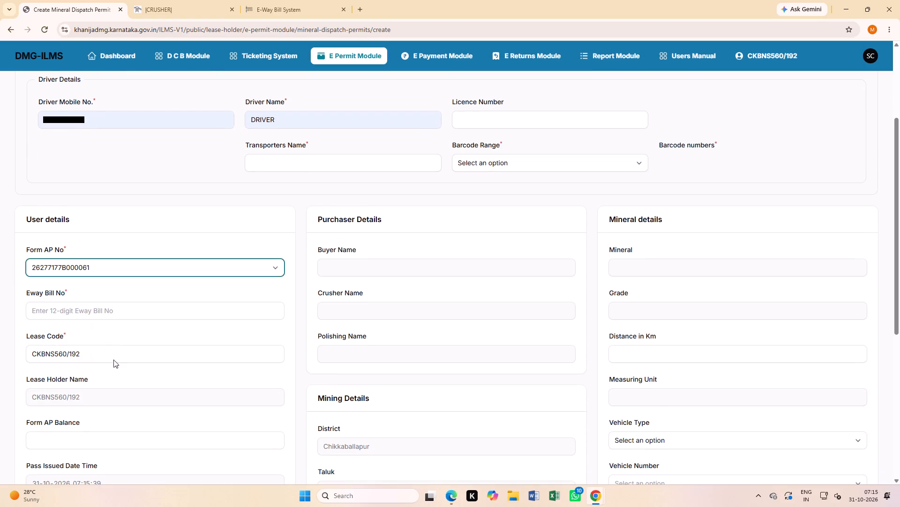
{"action": "left_click", "coordinate": [135, 295]}
{"action": "left_click", "coordinate": [127, 313]}
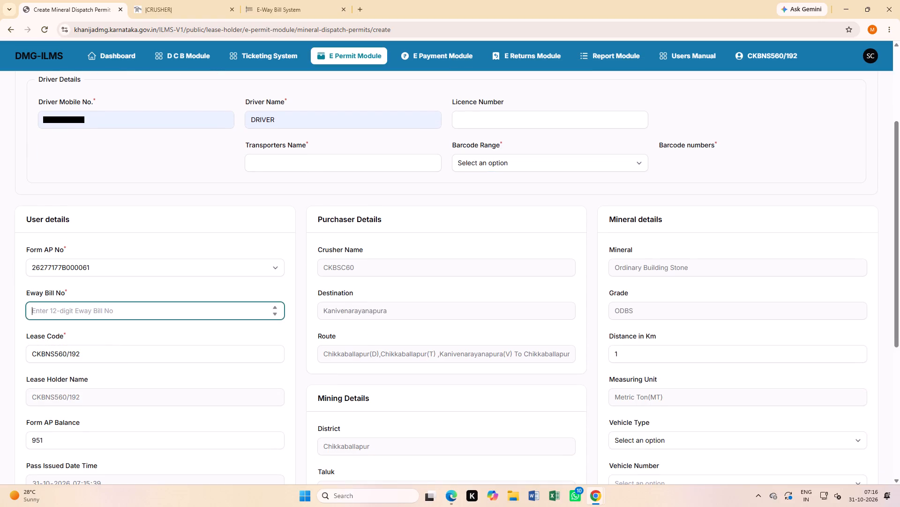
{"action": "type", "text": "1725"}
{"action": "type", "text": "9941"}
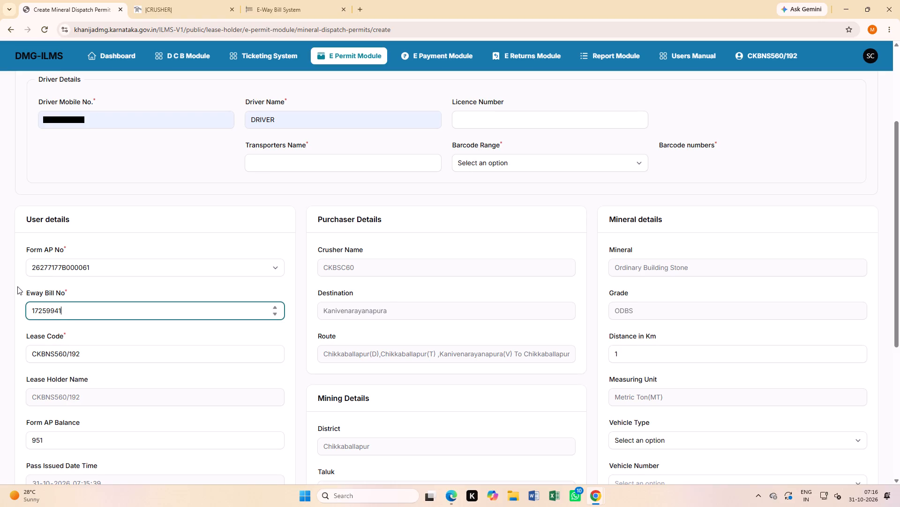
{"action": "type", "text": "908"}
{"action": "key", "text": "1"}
{"action": "left_click", "coordinate": [113, 332]}
Set the vehicle type to Tipper and search the vehicle numbers for 5153.
{"action": "scroll", "coordinate": [515, 349], "scroll_direction": "down", "scroll_amount": 3}
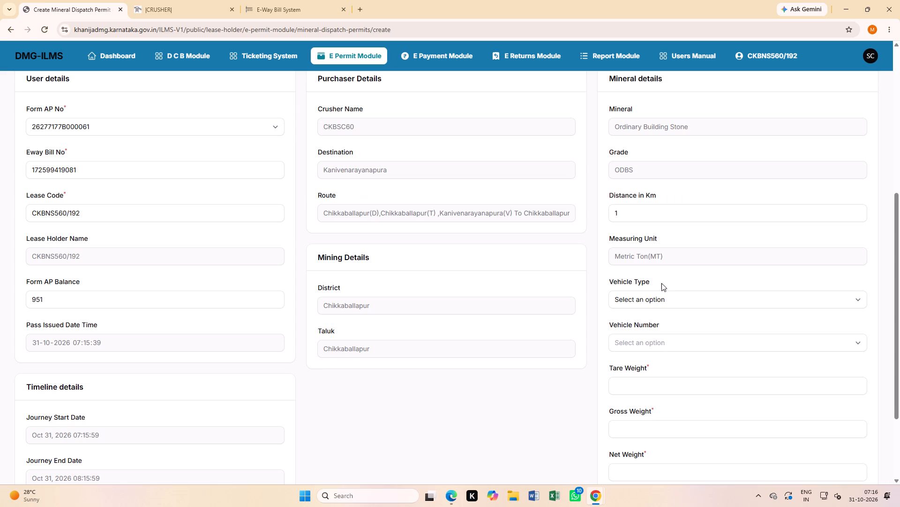
{"action": "left_click", "coordinate": [645, 303]}
{"action": "left_click", "coordinate": [646, 344]}
{"action": "left_click", "coordinate": [655, 342]}
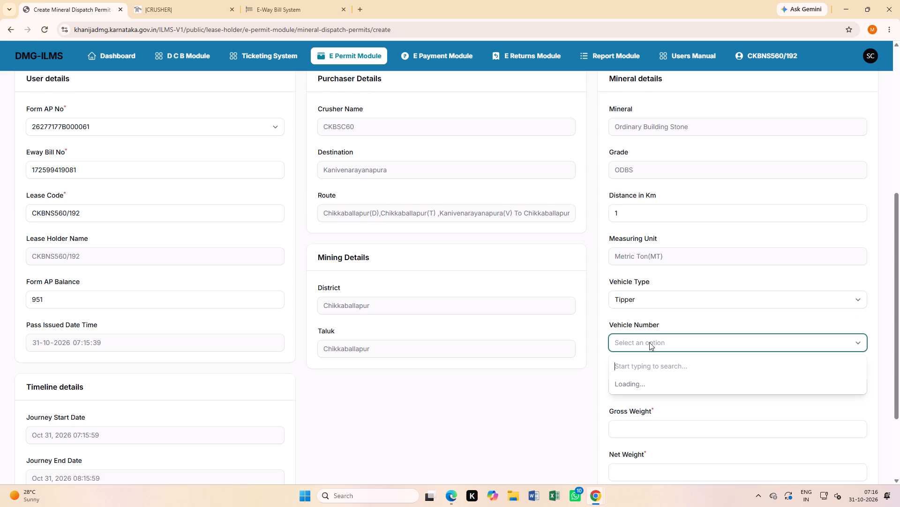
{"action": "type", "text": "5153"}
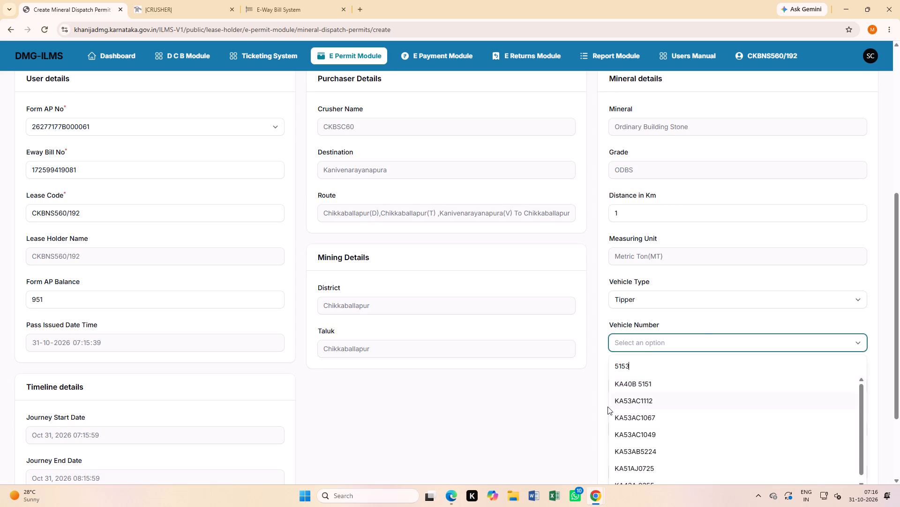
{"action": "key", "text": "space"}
{"action": "left_click", "coordinate": [449, 500]}
{"action": "scroll", "coordinate": [90, 429], "scroll_direction": "down", "scroll_amount": 5}
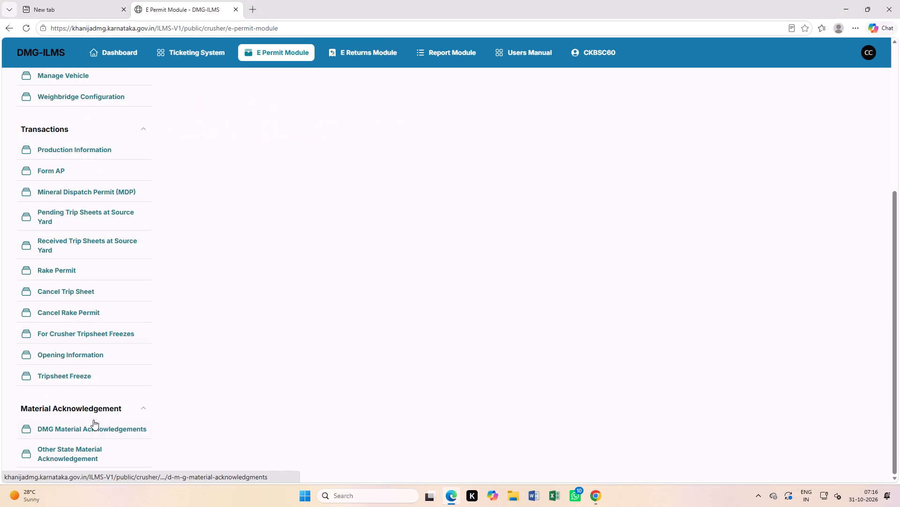
{"action": "left_click", "coordinate": [93, 425]}
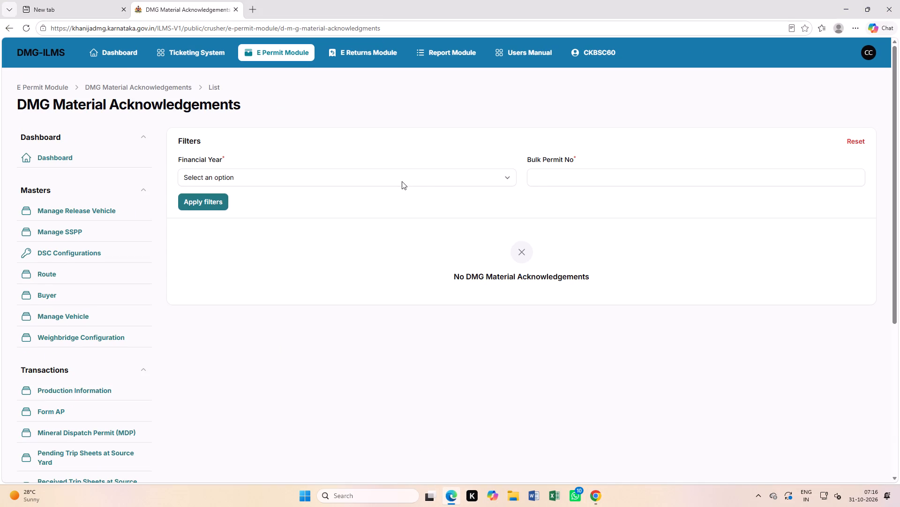
{"action": "left_click", "coordinate": [425, 180]}
{"action": "left_click", "coordinate": [393, 210]}
{"action": "left_click", "coordinate": [596, 177]}
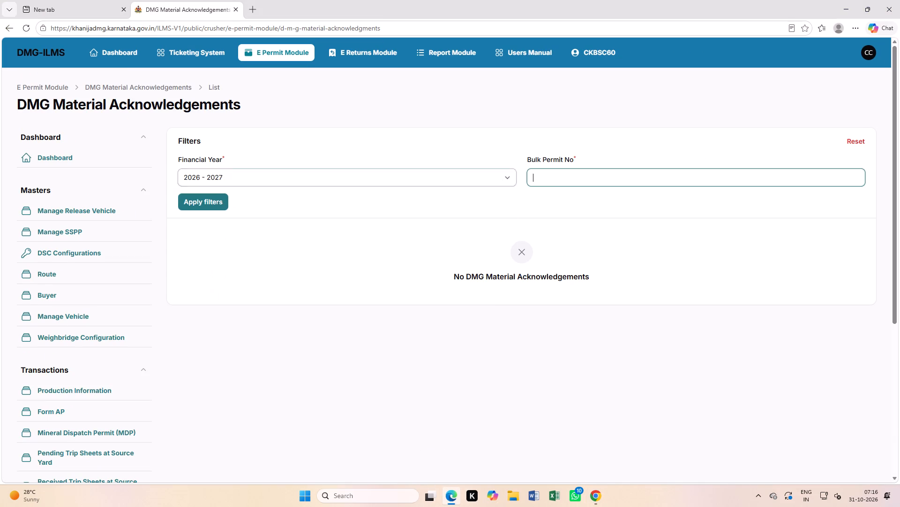
{"action": "left_click", "coordinate": [593, 210]}
{"action": "left_click", "coordinate": [616, 184]}
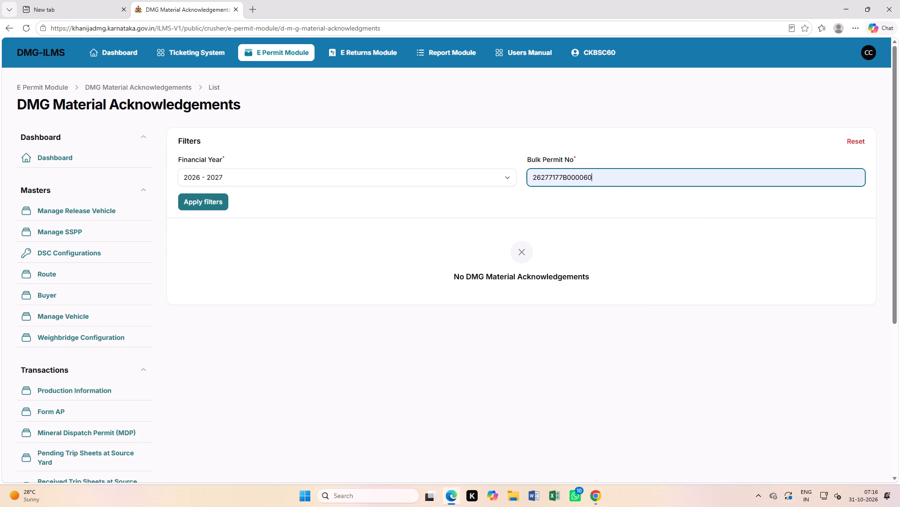
{"action": "key", "text": "BackSpace"}
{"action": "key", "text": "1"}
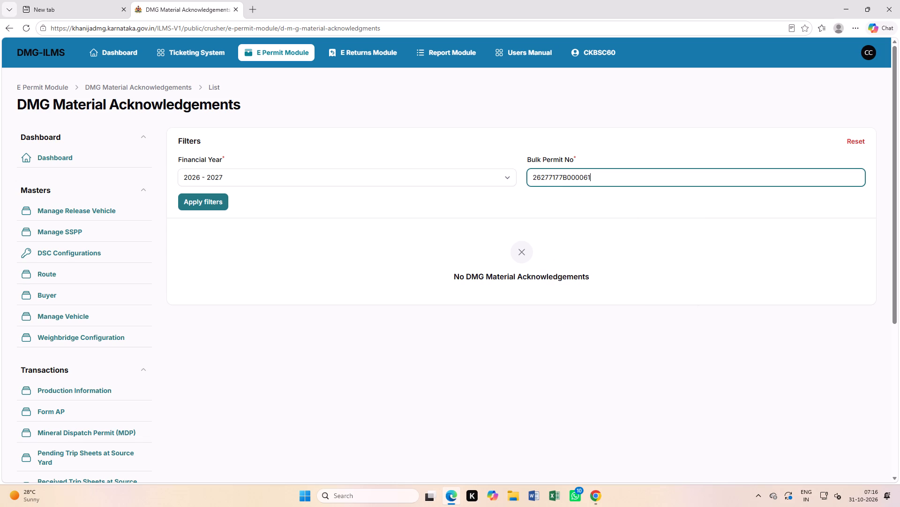
{"action": "left_click", "coordinate": [221, 203]}
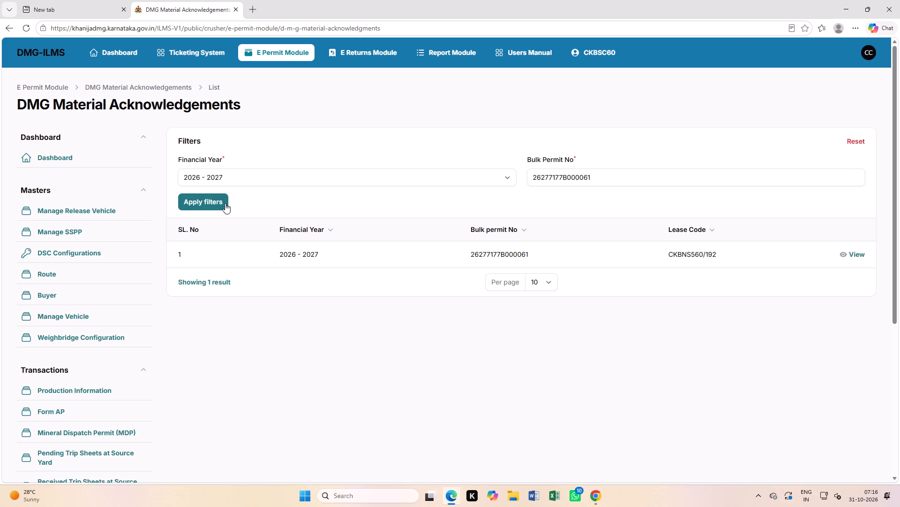
View the filtered bulk permit and bulk acknowledge all of its listed trip sheets.
{"action": "left_click", "coordinate": [865, 252]}
{"action": "left_click", "coordinate": [856, 257]}
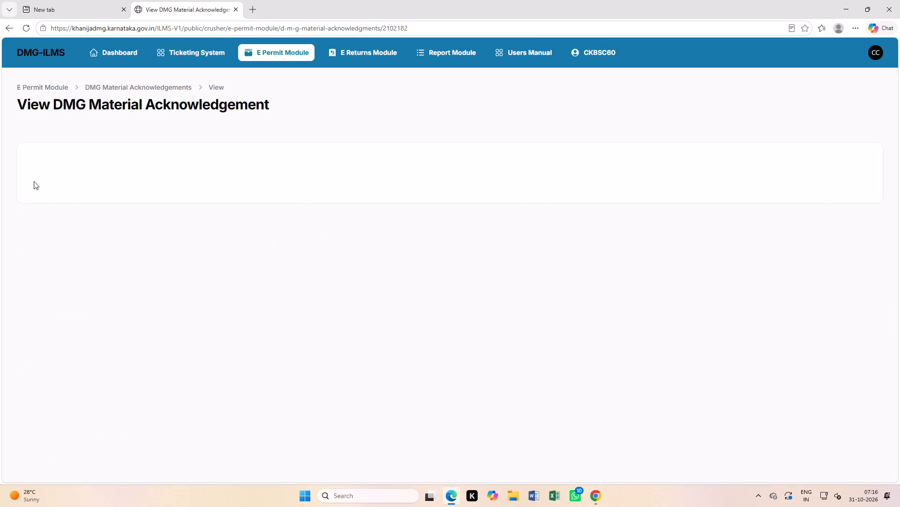
{"action": "left_click", "coordinate": [34, 181]}
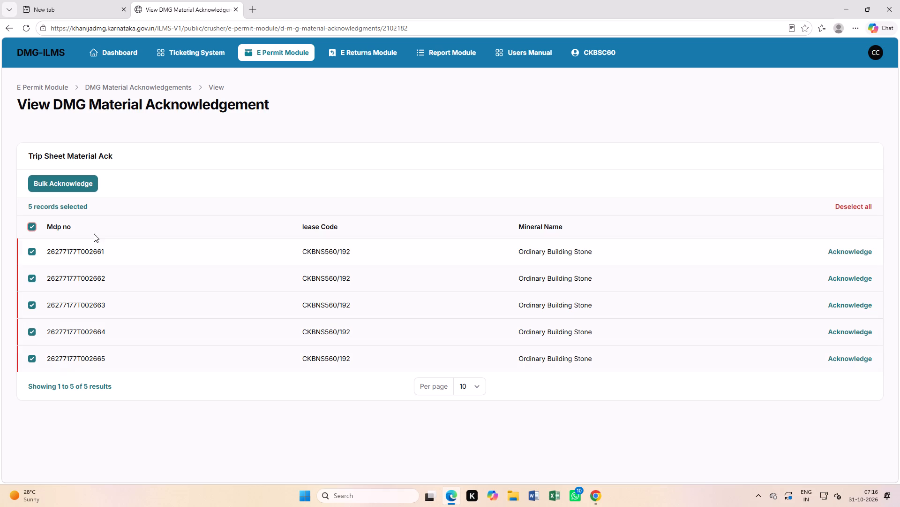
{"action": "left_click", "coordinate": [80, 189]}
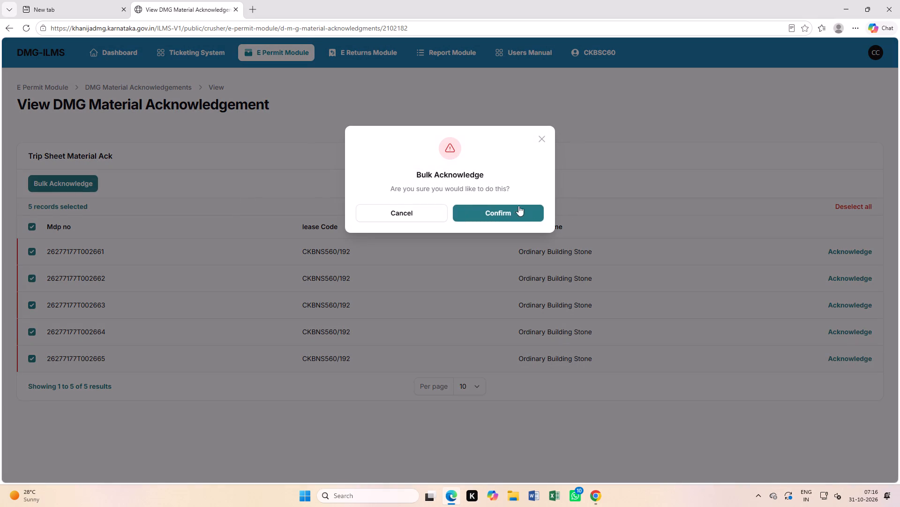
{"action": "left_click", "coordinate": [507, 209]}
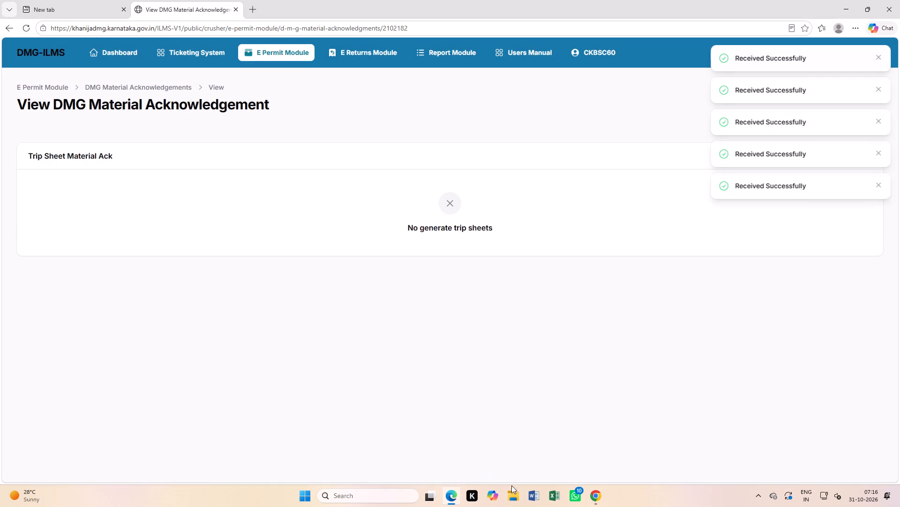
{"action": "left_click", "coordinate": [587, 495]}
{"action": "left_click", "coordinate": [628, 438]}
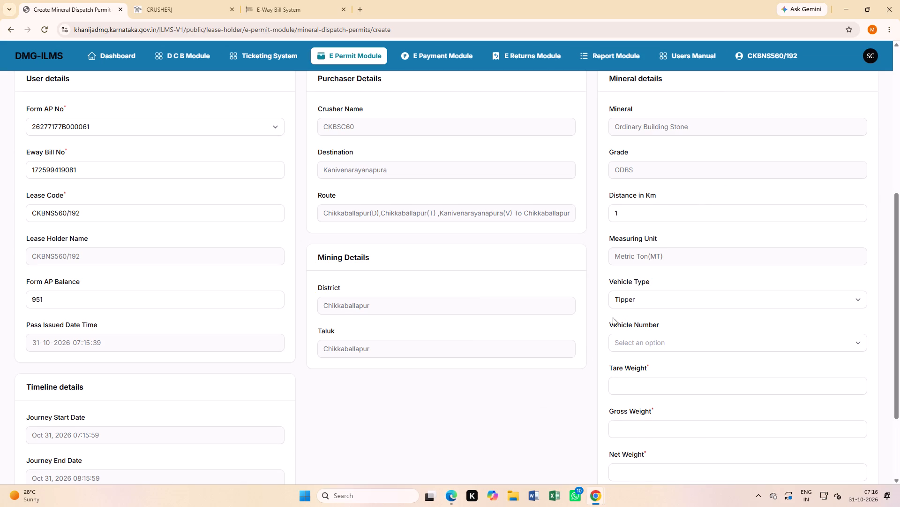
{"action": "left_click", "coordinate": [664, 349]}
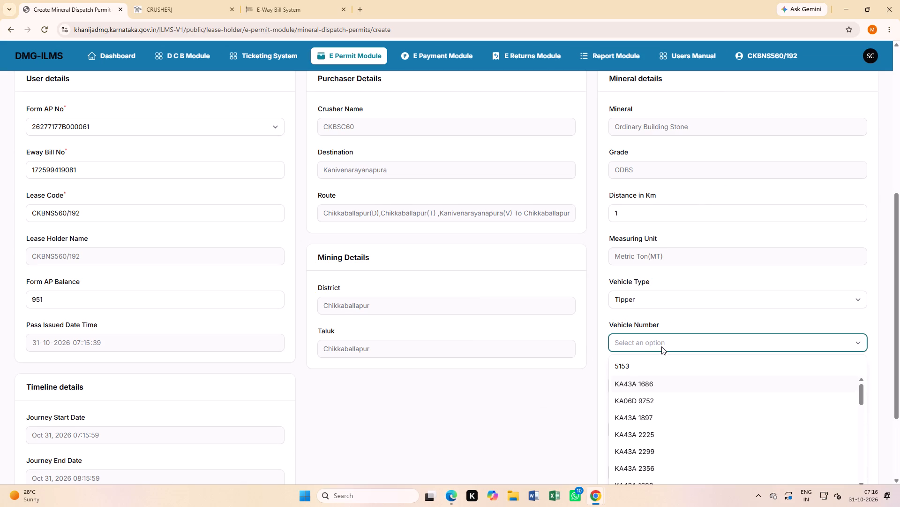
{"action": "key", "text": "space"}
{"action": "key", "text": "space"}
{"action": "left_click", "coordinate": [649, 386]}
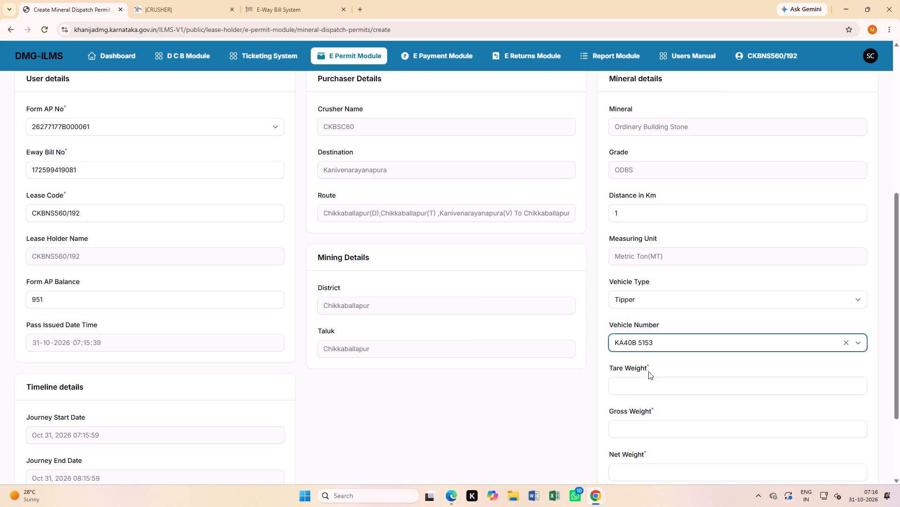
{"action": "left_click", "coordinate": [648, 371]}
{"action": "left_click", "coordinate": [650, 425]}
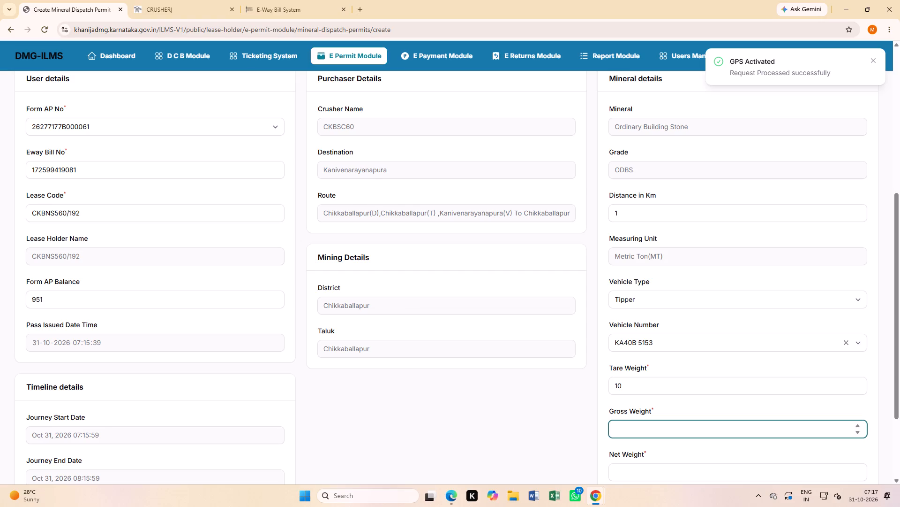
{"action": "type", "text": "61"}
{"action": "left_click", "coordinate": [476, 464]}
{"action": "scroll", "coordinate": [484, 438], "scroll_direction": "down", "scroll_amount": 4}
{"action": "scroll", "coordinate": [439, 428], "scroll_direction": "down", "scroll_amount": 3}
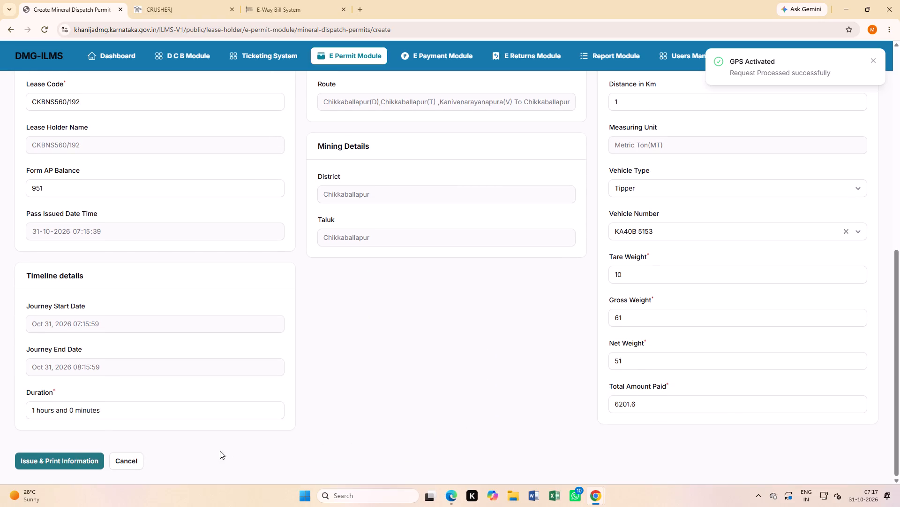
{"action": "left_click", "coordinate": [62, 461]}
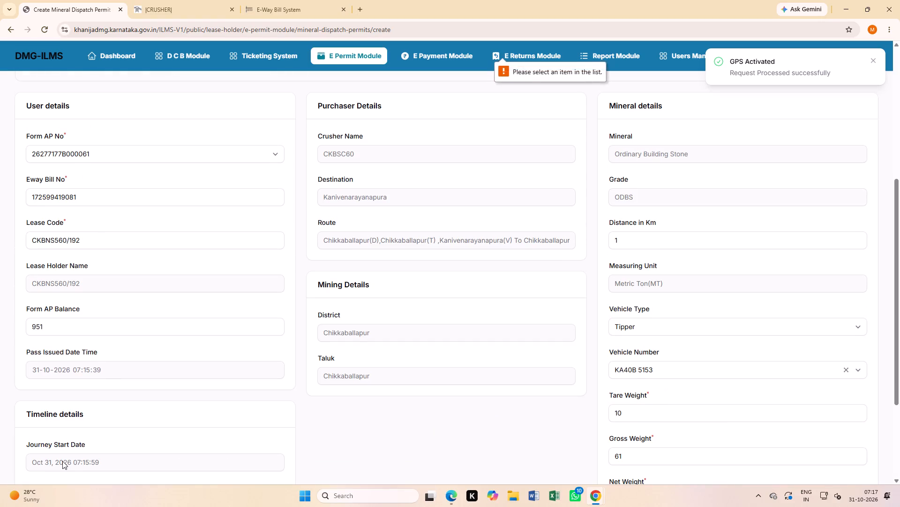
{"action": "scroll", "coordinate": [325, 217], "scroll_direction": "up", "scroll_amount": 3}
{"action": "left_click", "coordinate": [522, 190]}
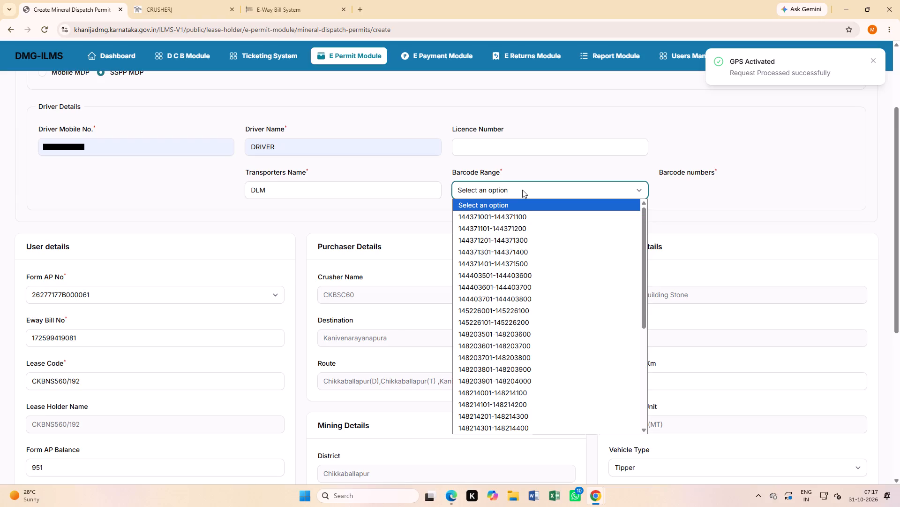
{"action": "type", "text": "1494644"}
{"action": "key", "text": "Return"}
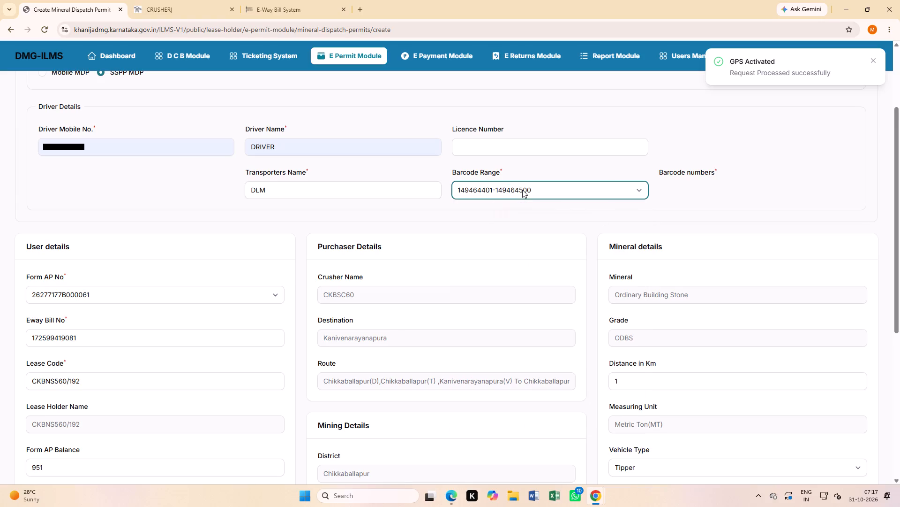
{"action": "left_click", "coordinate": [716, 191]}
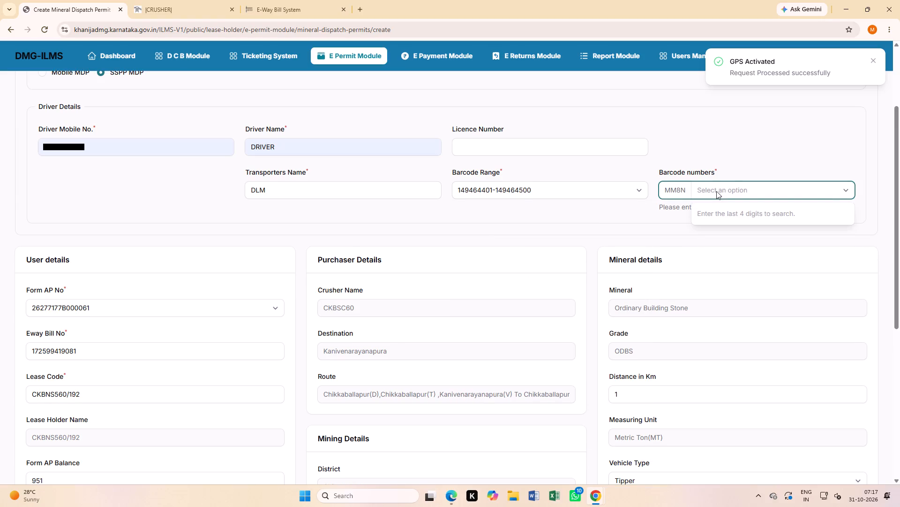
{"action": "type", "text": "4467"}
{"action": "left_click", "coordinate": [721, 233]}
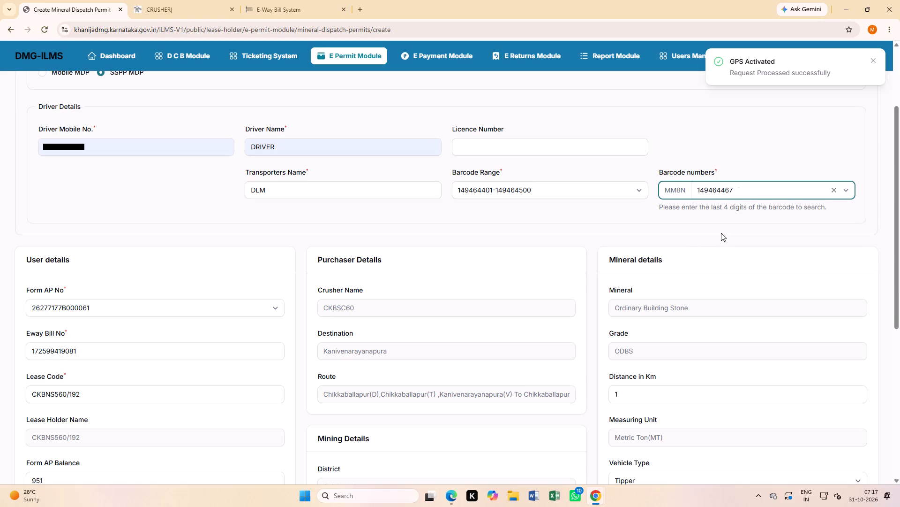
{"action": "left_click", "coordinate": [695, 224]}
Issue the mineral dispatch permit and print it in landscape layout.
{"action": "scroll", "coordinate": [409, 275], "scroll_direction": "down", "scroll_amount": 5}
{"action": "scroll", "coordinate": [141, 355], "scroll_direction": "down", "scroll_amount": 4}
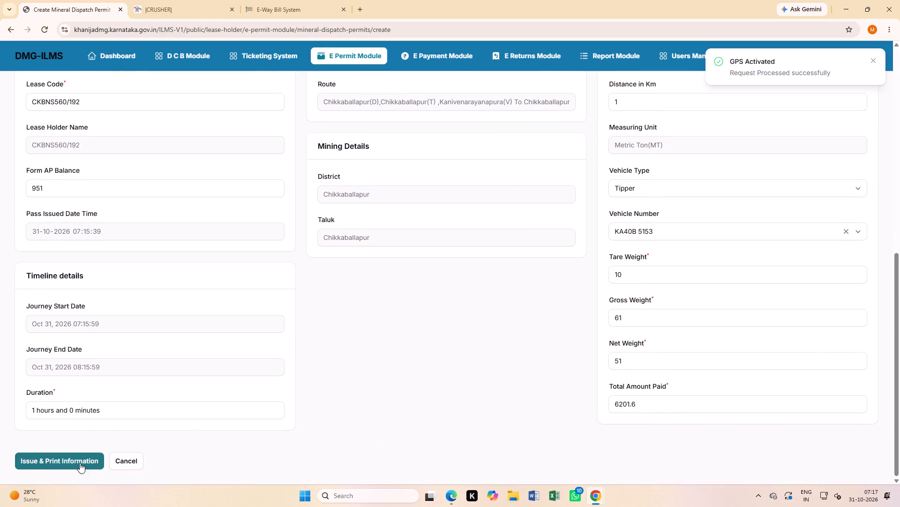
{"action": "left_click", "coordinate": [80, 463]}
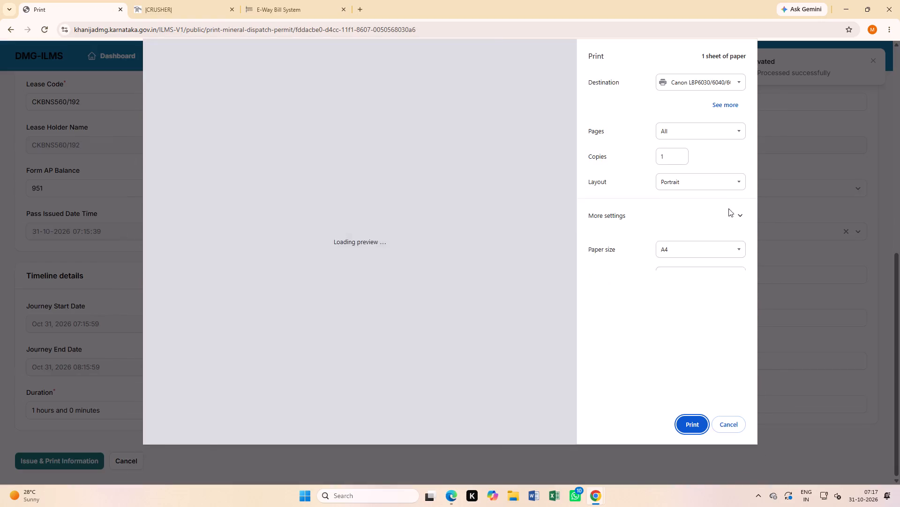
{"action": "left_click", "coordinate": [695, 172]}
{"action": "left_click", "coordinate": [690, 177]}
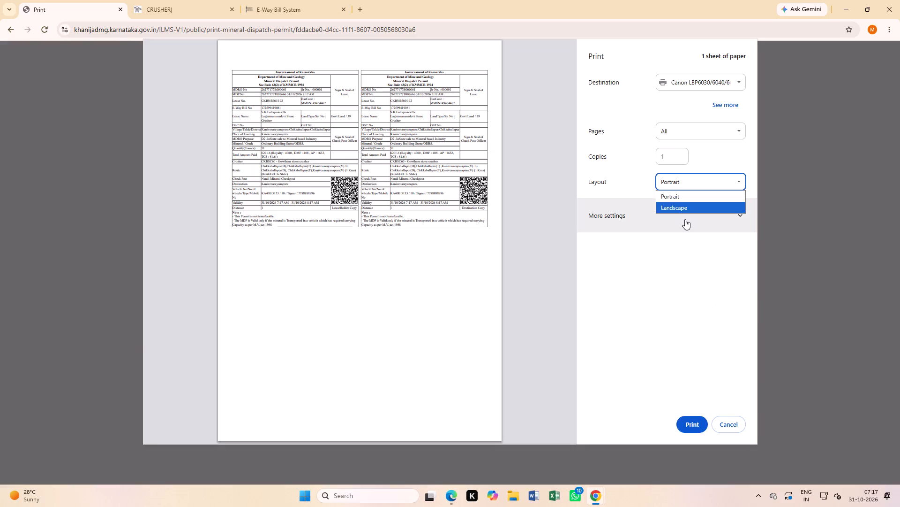
{"action": "left_click", "coordinate": [682, 208]}
{"action": "left_click", "coordinate": [700, 422]}
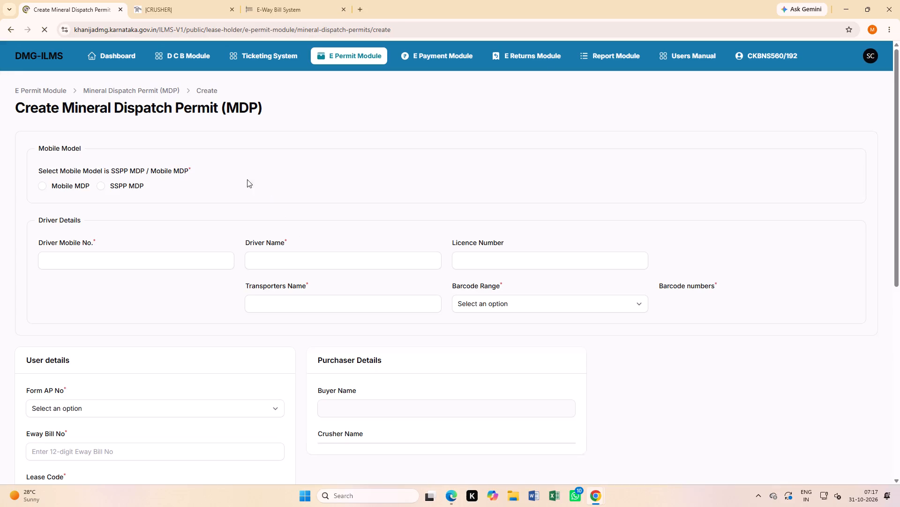
On the new permit form, choose SSPP MDP and fill in the saved driver mobile number and driver name DRIVER.
{"action": "left_click", "coordinate": [97, 186]}
{"action": "left_click", "coordinate": [121, 261]}
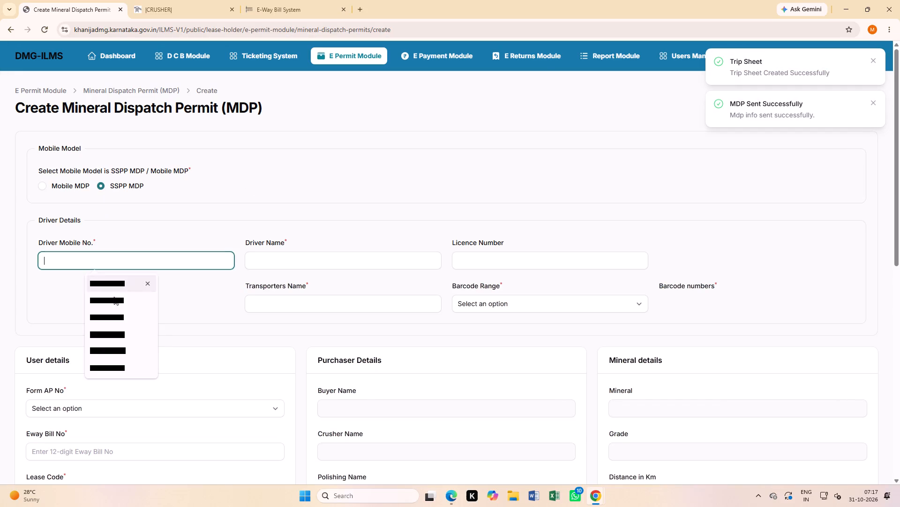
{"action": "left_click", "coordinate": [114, 304]}
{"action": "left_click", "coordinate": [310, 255]}
{"action": "left_click", "coordinate": [305, 282]}
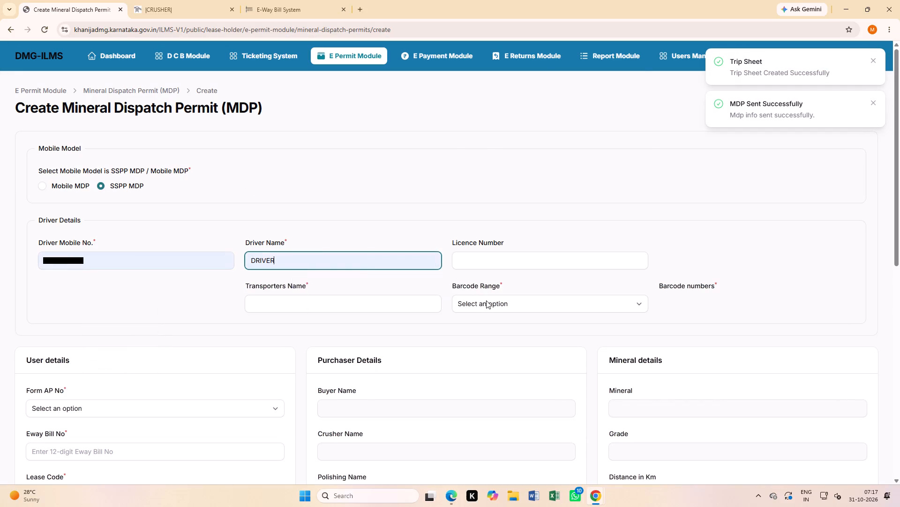
{"action": "left_click", "coordinate": [492, 309]}
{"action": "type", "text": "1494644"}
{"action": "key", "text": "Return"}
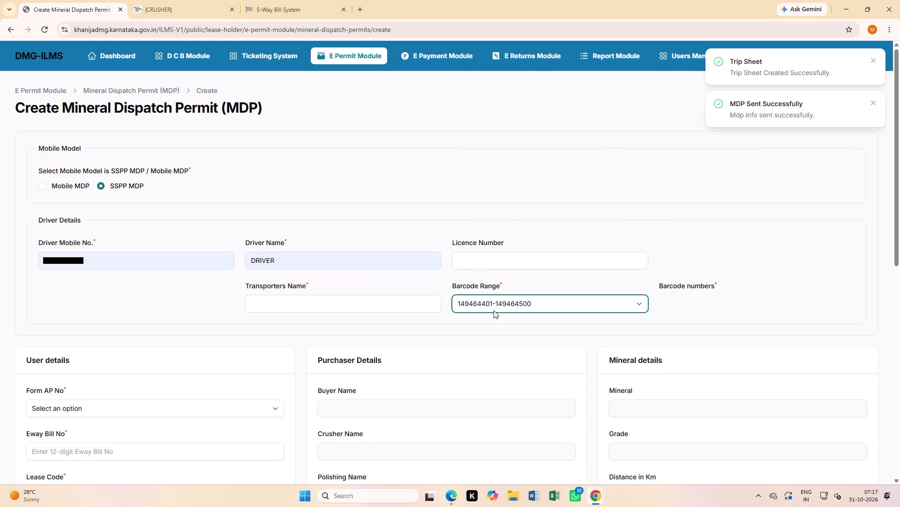
{"action": "left_click", "coordinate": [706, 306]}
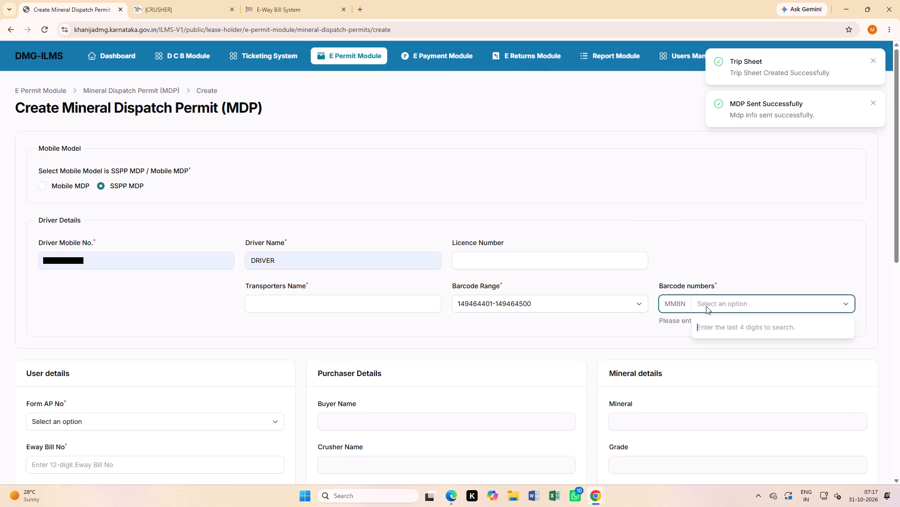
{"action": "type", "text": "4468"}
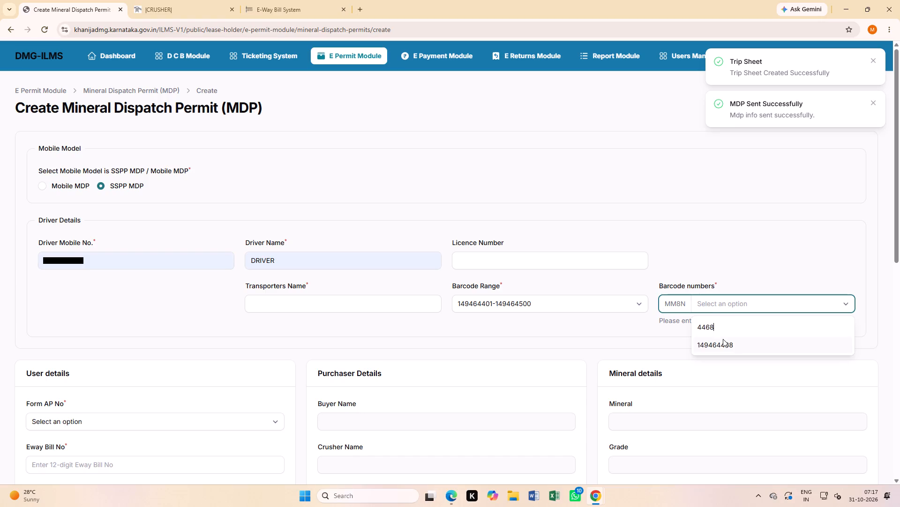
{"action": "left_click", "coordinate": [723, 339]}
{"action": "left_click_drag", "start_coordinate": [710, 335], "coordinate": [693, 330]}
{"action": "scroll", "coordinate": [369, 308], "scroll_direction": "down", "scroll_amount": 5}
{"action": "left_click", "coordinate": [152, 186]}
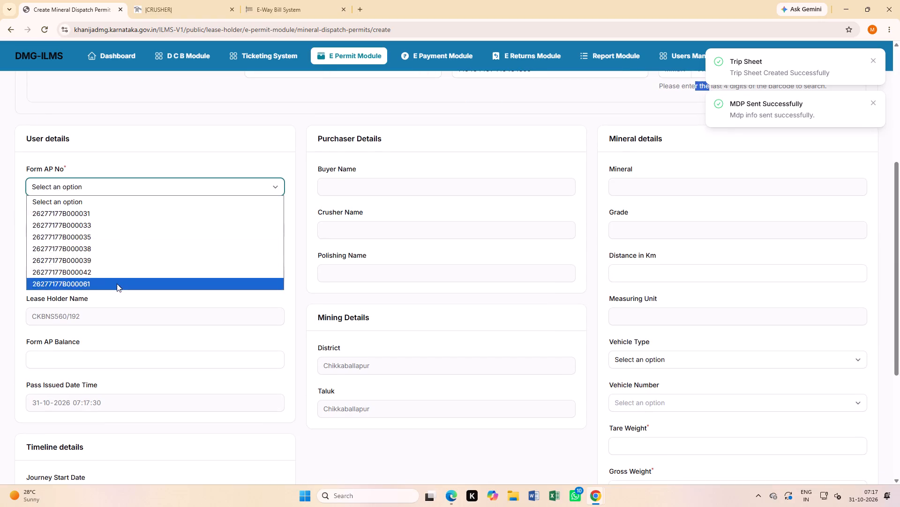
{"action": "left_click", "coordinate": [116, 284]}
{"action": "left_click", "coordinate": [132, 229]}
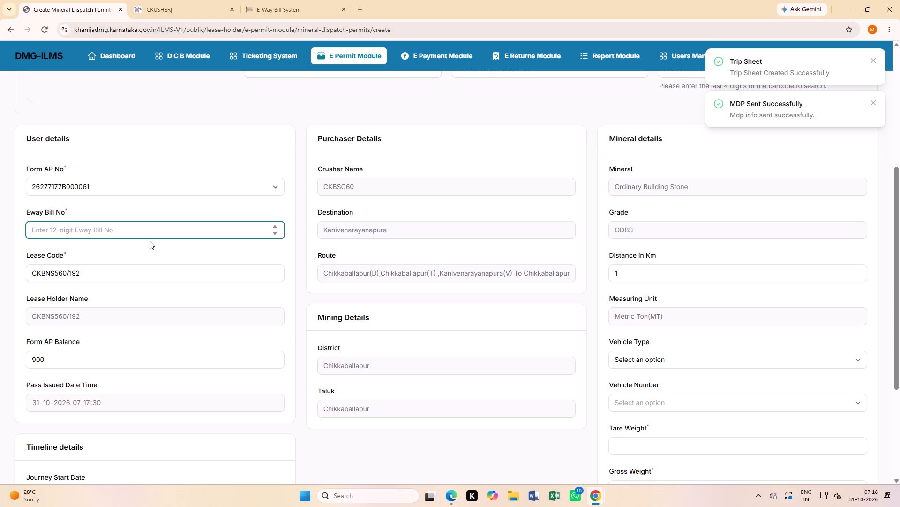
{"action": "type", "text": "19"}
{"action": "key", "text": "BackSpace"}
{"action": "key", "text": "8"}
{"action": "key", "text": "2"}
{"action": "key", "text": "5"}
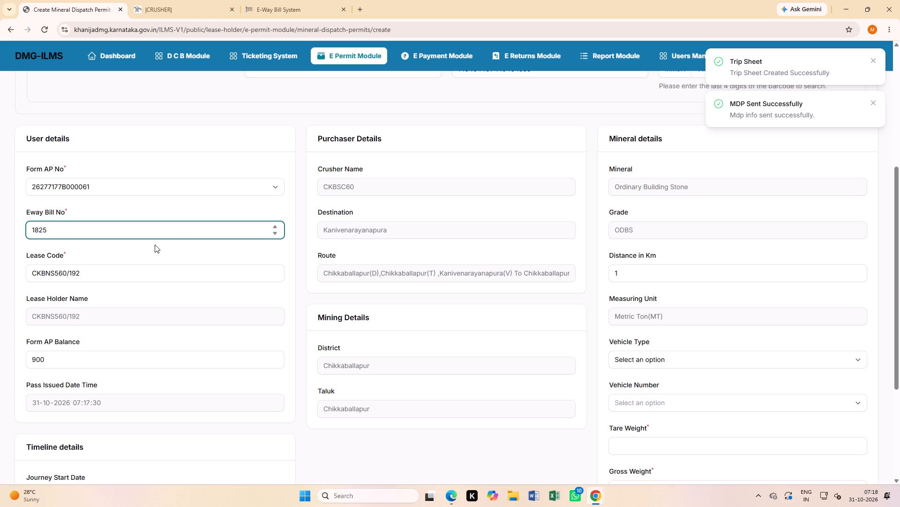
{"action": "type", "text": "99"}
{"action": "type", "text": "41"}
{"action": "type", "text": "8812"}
{"action": "left_click", "coordinate": [191, 257]}
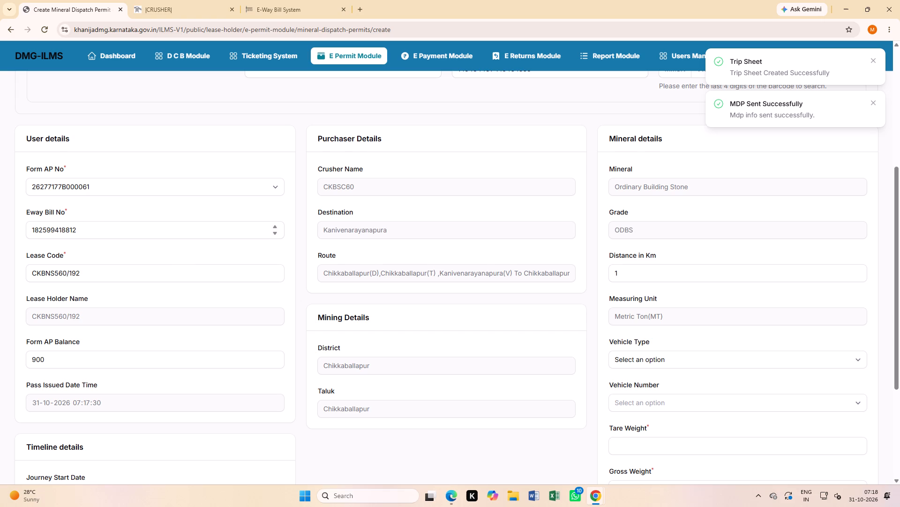
{"action": "scroll", "coordinate": [95, 237], "scroll_direction": "down", "scroll_amount": 4}
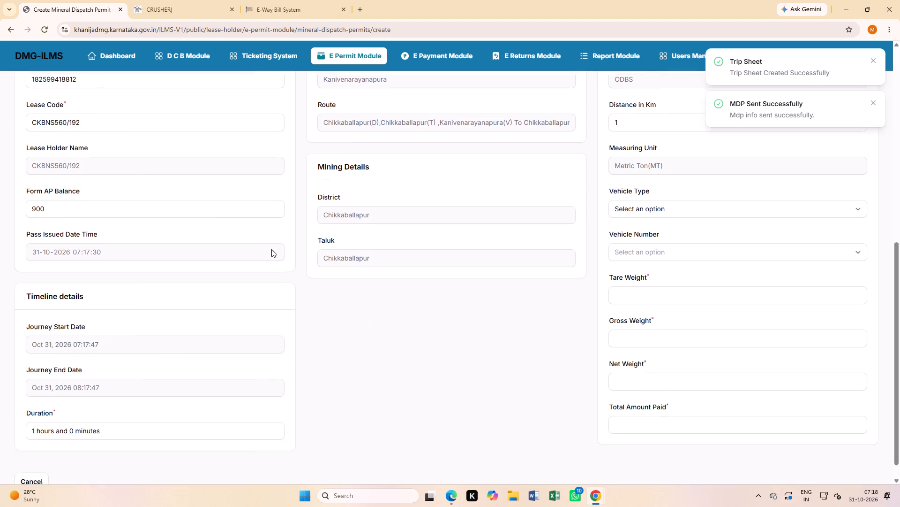
{"action": "left_click", "coordinate": [672, 189]}
{"action": "double_click", "coordinate": [661, 237]}
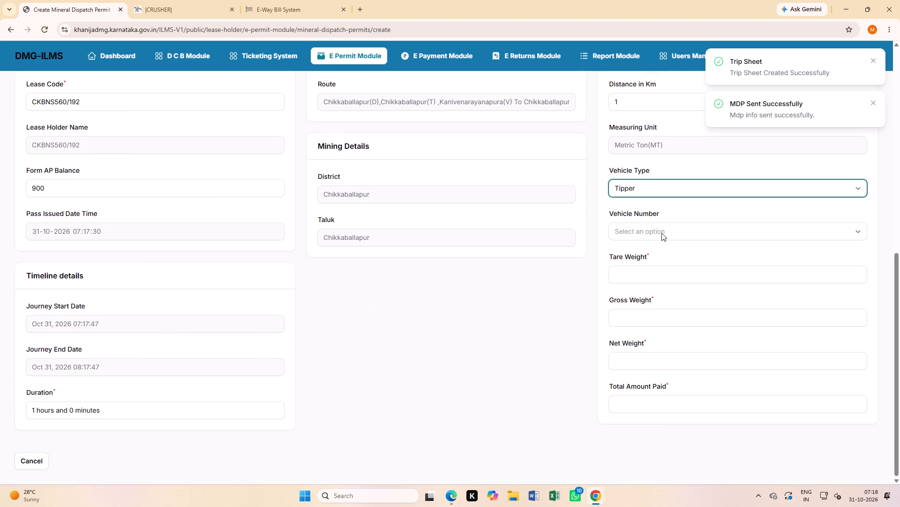
{"action": "left_click", "coordinate": [661, 233]}
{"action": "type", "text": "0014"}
{"action": "left_click", "coordinate": [660, 276]}
{"action": "left_click", "coordinate": [462, 316]}
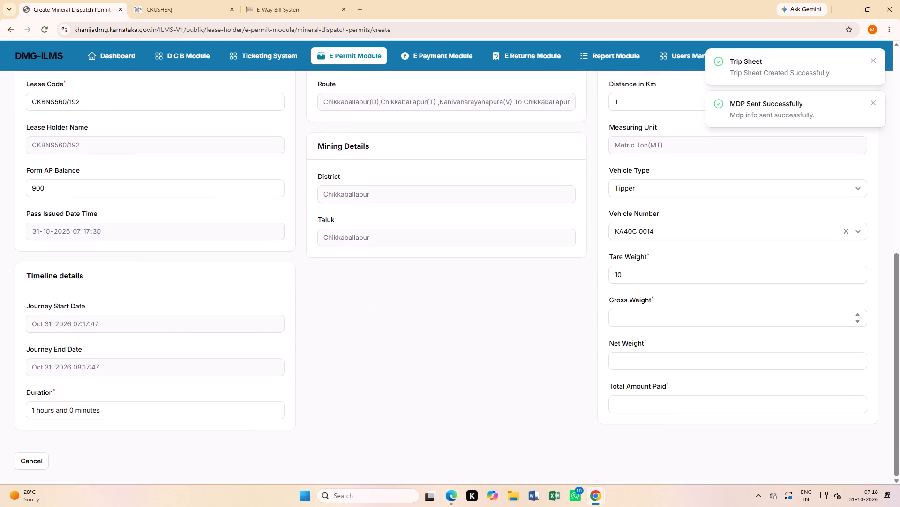
Set the gross weight to 110, then issue and print the mineral dispatch permit.
{"action": "left_click", "coordinate": [658, 323]}
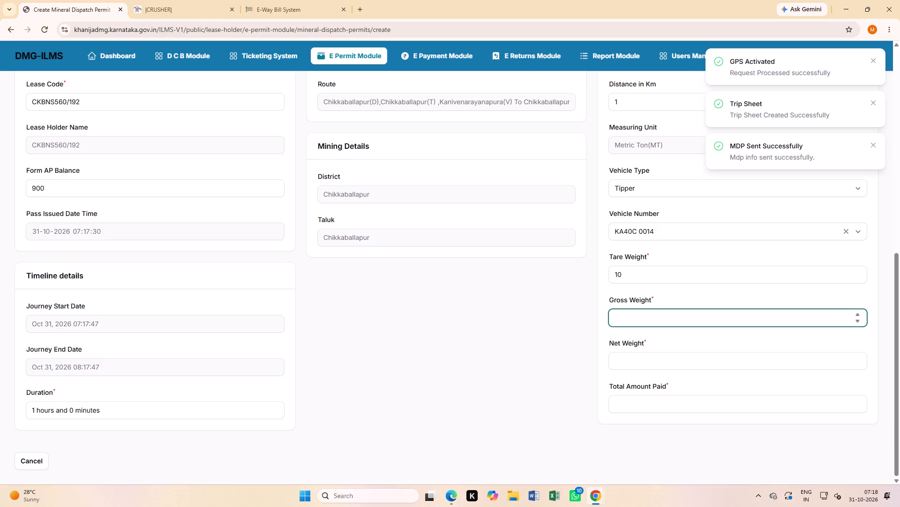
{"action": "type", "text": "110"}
{"action": "left_click", "coordinate": [559, 347]}
{"action": "scroll", "coordinate": [62, 506], "scroll_direction": "down", "scroll_amount": 2}
{"action": "left_click", "coordinate": [69, 456]}
{"action": "left_click", "coordinate": [70, 456]}
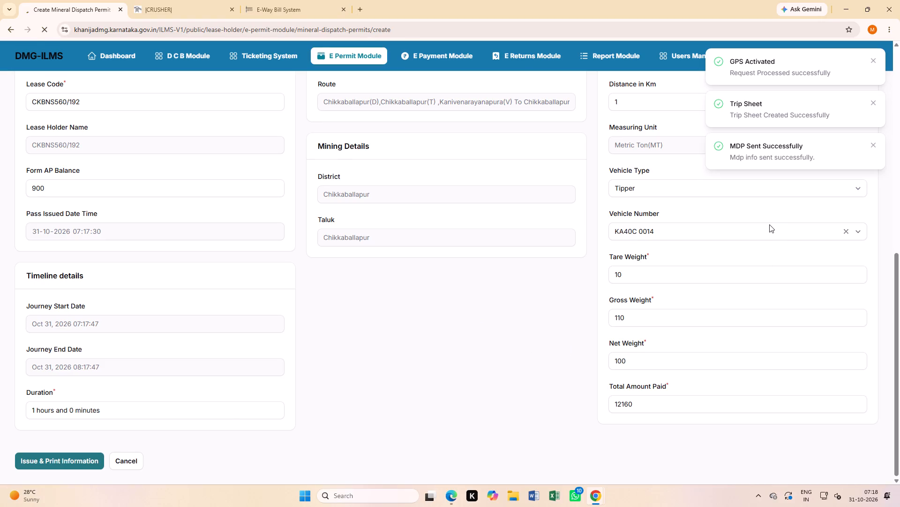
{"action": "left_click", "coordinate": [697, 425]}
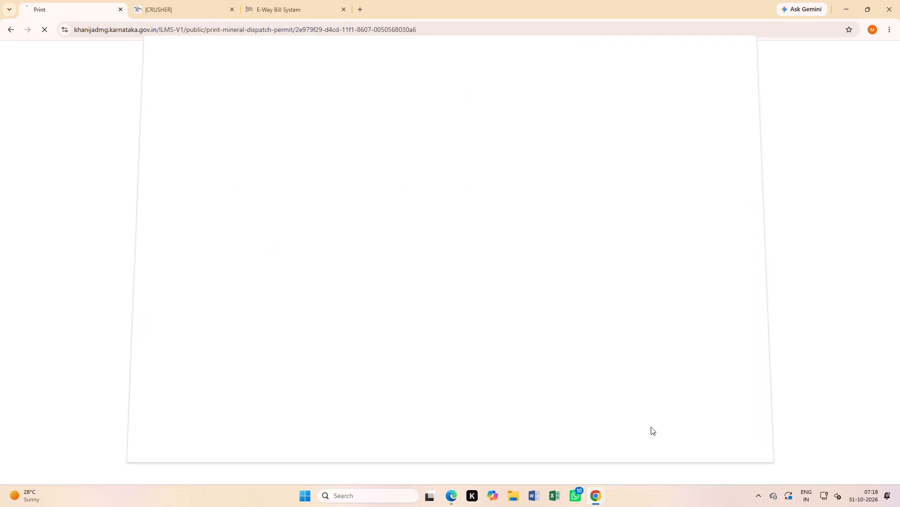
Start another permit as SSPP MDP with the saved driver mobile number and driver name DRIVER.
{"action": "left_click", "coordinate": [107, 185]}
{"action": "left_click", "coordinate": [102, 185]}
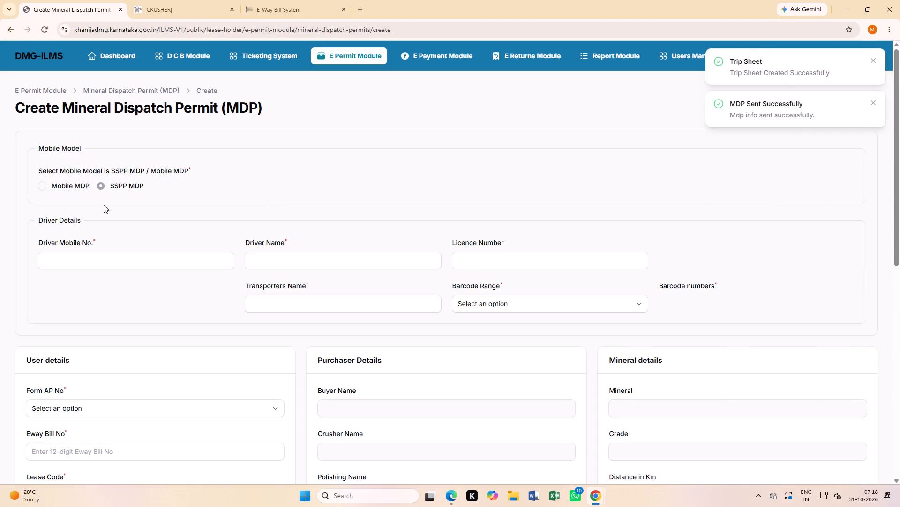
{"action": "left_click", "coordinate": [119, 265]}
{"action": "left_click", "coordinate": [121, 316]}
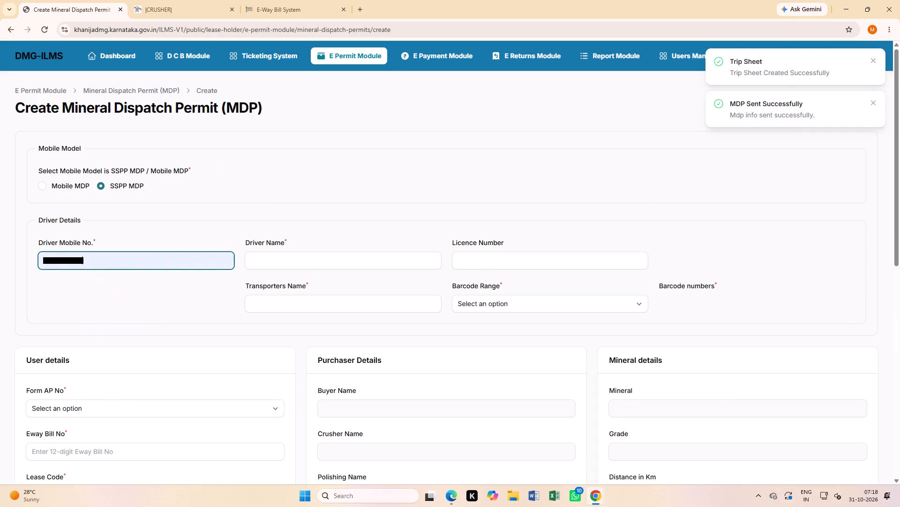
{"action": "left_click", "coordinate": [317, 265]}
{"action": "left_click", "coordinate": [316, 283]}
{"action": "left_click", "coordinate": [485, 300]}
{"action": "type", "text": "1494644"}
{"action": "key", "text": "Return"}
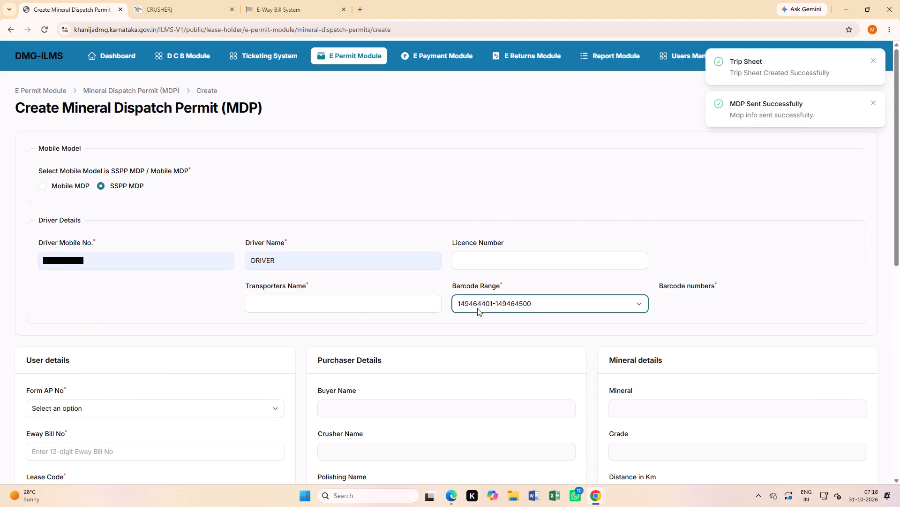
{"action": "left_click", "coordinate": [744, 307]}
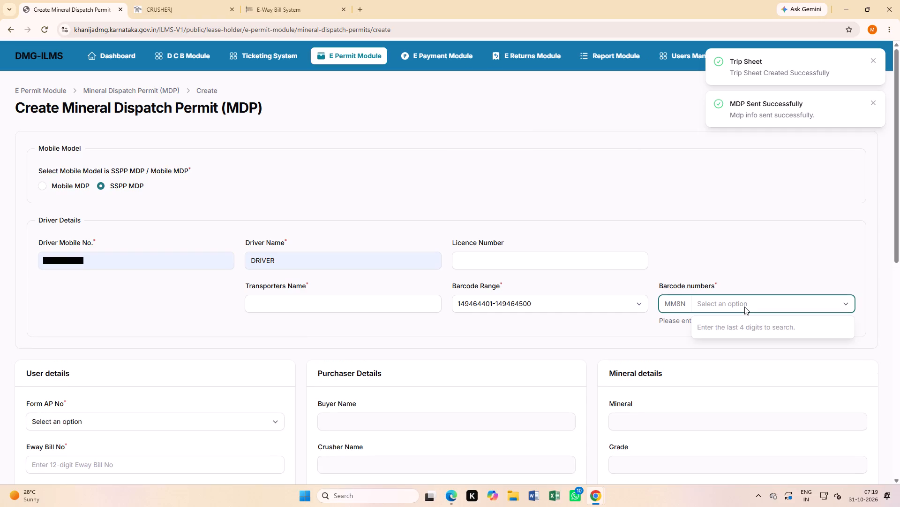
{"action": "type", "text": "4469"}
{"action": "double_click", "coordinate": [717, 342]}
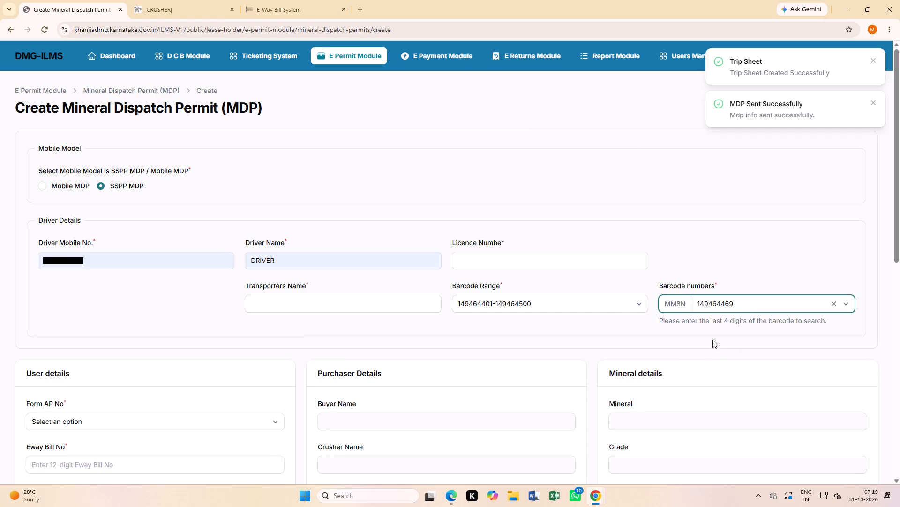
{"action": "left_click_drag", "start_coordinate": [615, 322], "coordinate": [602, 318]}
{"action": "scroll", "coordinate": [157, 354], "scroll_direction": "down", "scroll_amount": 3}
{"action": "left_click", "coordinate": [88, 279]}
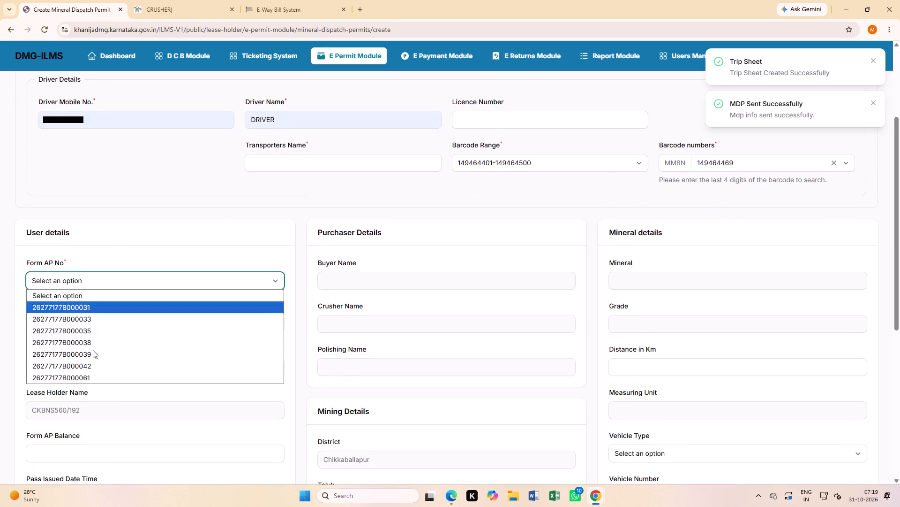
{"action": "left_click", "coordinate": [96, 373]}
{"action": "left_click", "coordinate": [116, 305]}
{"action": "left_click", "coordinate": [103, 325]}
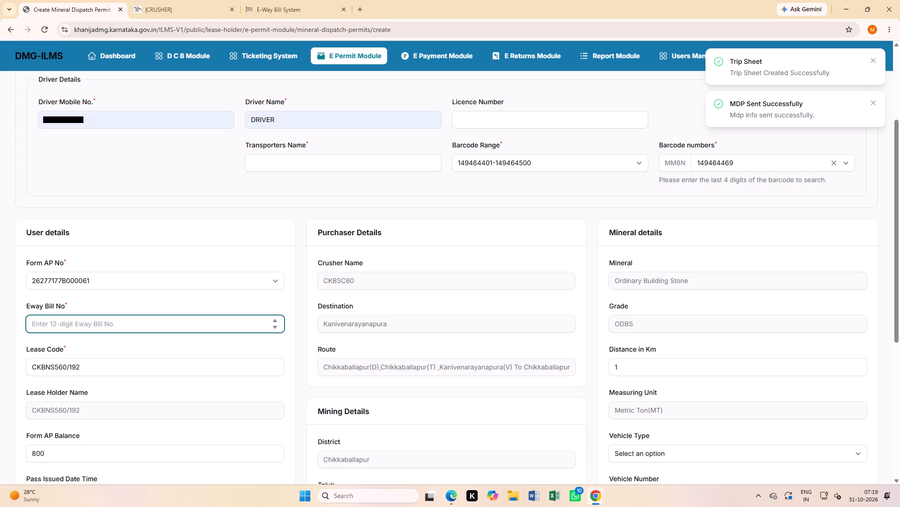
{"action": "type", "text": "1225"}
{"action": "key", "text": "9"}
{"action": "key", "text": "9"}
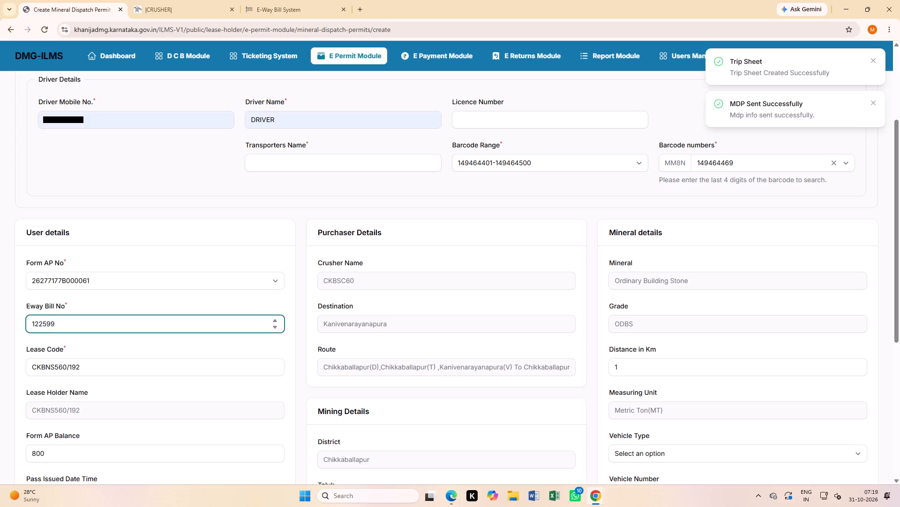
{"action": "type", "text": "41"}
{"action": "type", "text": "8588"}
{"action": "left_click", "coordinate": [163, 349]}
{"action": "scroll", "coordinate": [472, 319], "scroll_direction": "down", "scroll_amount": 4}
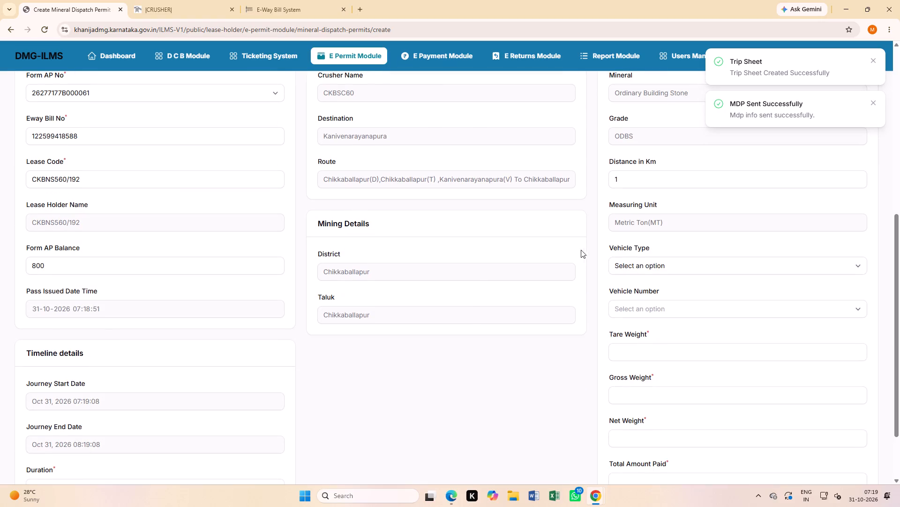
{"action": "left_click", "coordinate": [639, 269]}
{"action": "left_click", "coordinate": [636, 321]}
{"action": "left_click", "coordinate": [642, 312]}
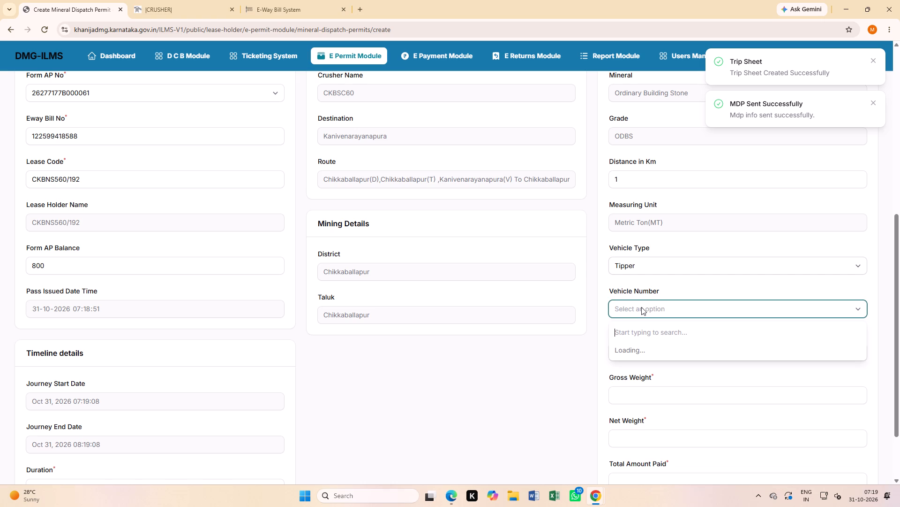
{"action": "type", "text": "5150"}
{"action": "left_click", "coordinate": [642, 351]}
{"action": "left_click", "coordinate": [568, 365]}
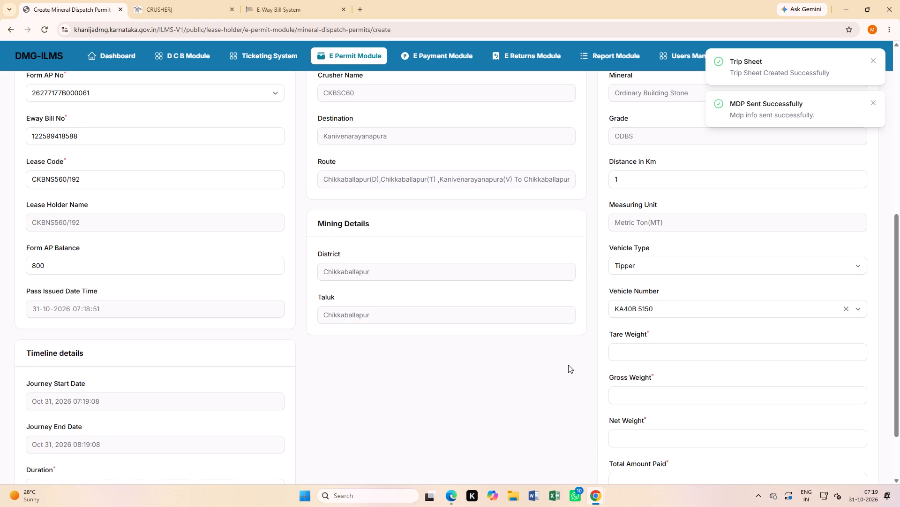
Set the gross weight to 110, then issue and print the mineral dispatch permit.
{"action": "scroll", "coordinate": [605, 351], "scroll_direction": "down", "scroll_amount": 3}
{"action": "left_click", "coordinate": [657, 319]}
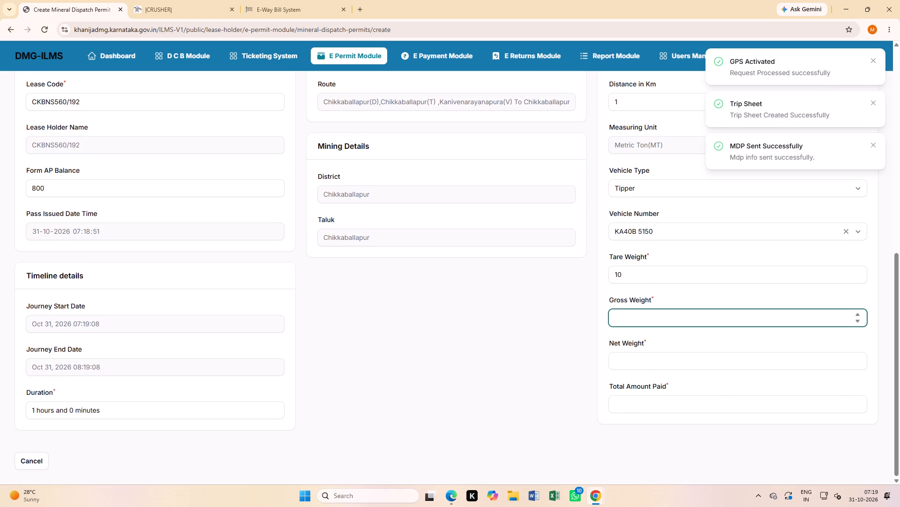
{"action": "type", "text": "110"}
{"action": "left_click", "coordinate": [407, 359]}
{"action": "scroll", "coordinate": [343, 369], "scroll_direction": "down", "scroll_amount": 4}
{"action": "left_click", "coordinate": [45, 458]}
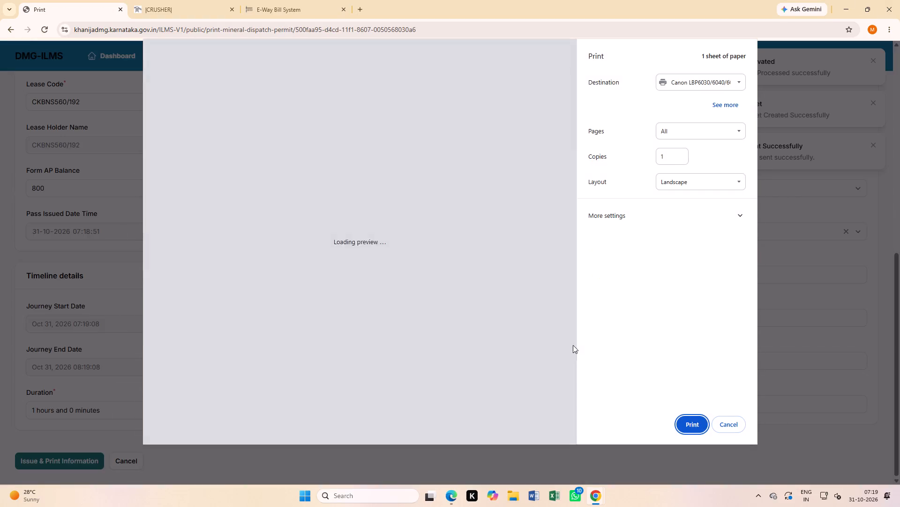
{"action": "left_click", "coordinate": [688, 416]}
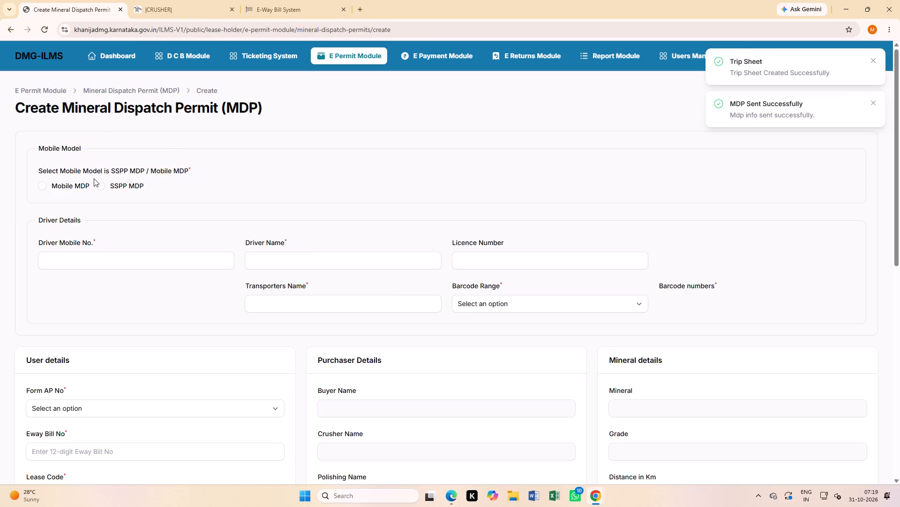
Start another permit as SSPP MDP with the saved driver mobile number and driver name DRIVER.
{"action": "left_click", "coordinate": [101, 184]}
{"action": "left_click", "coordinate": [139, 258]}
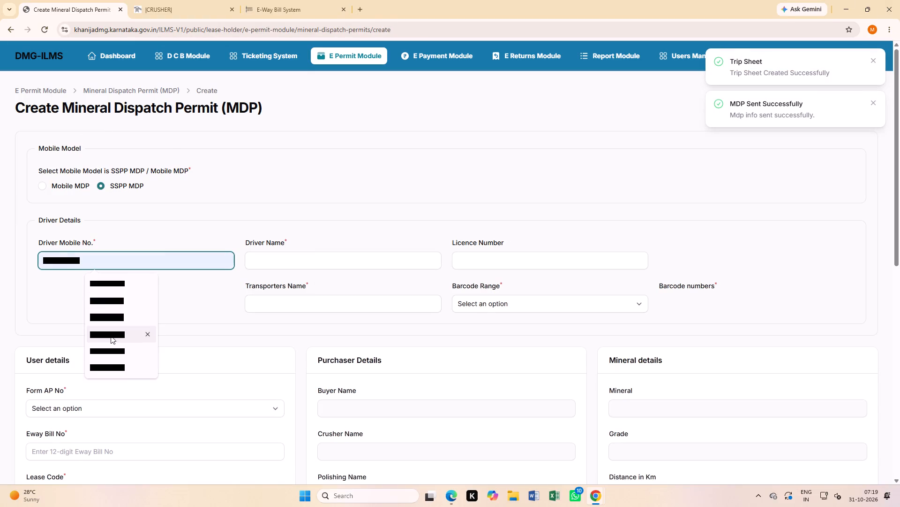
{"action": "left_click", "coordinate": [111, 336]}
{"action": "left_click", "coordinate": [203, 292]}
{"action": "left_click", "coordinate": [288, 260]}
{"action": "left_click", "coordinate": [303, 285]}
{"action": "left_click", "coordinate": [484, 300]}
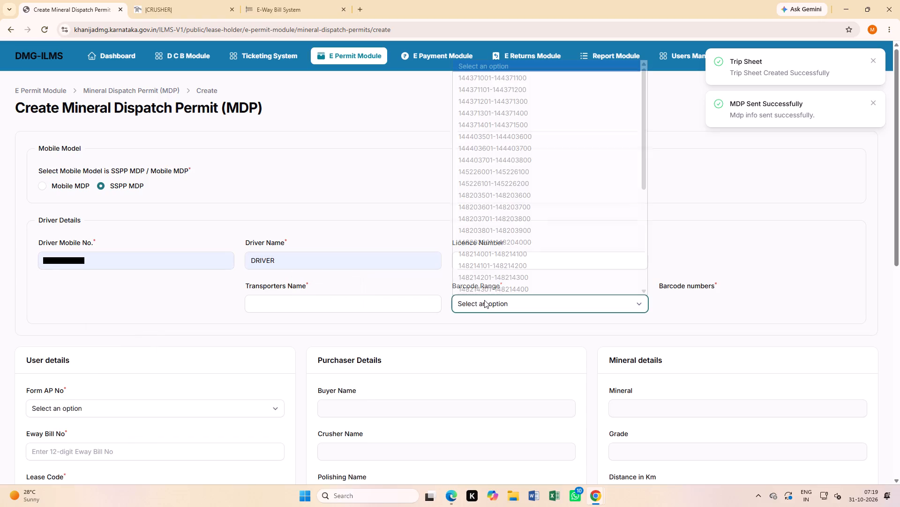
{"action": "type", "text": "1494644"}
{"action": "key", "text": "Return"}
{"action": "left_click", "coordinate": [729, 292]}
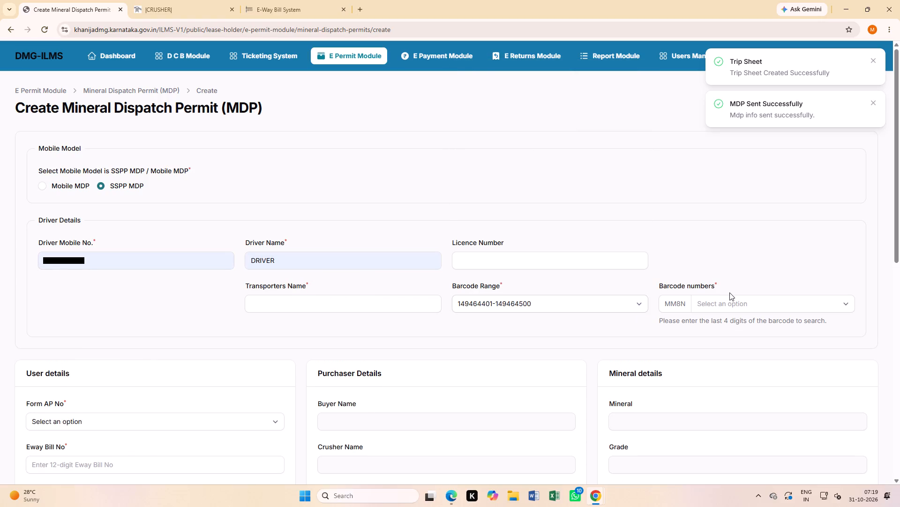
{"action": "left_click", "coordinate": [731, 300]}
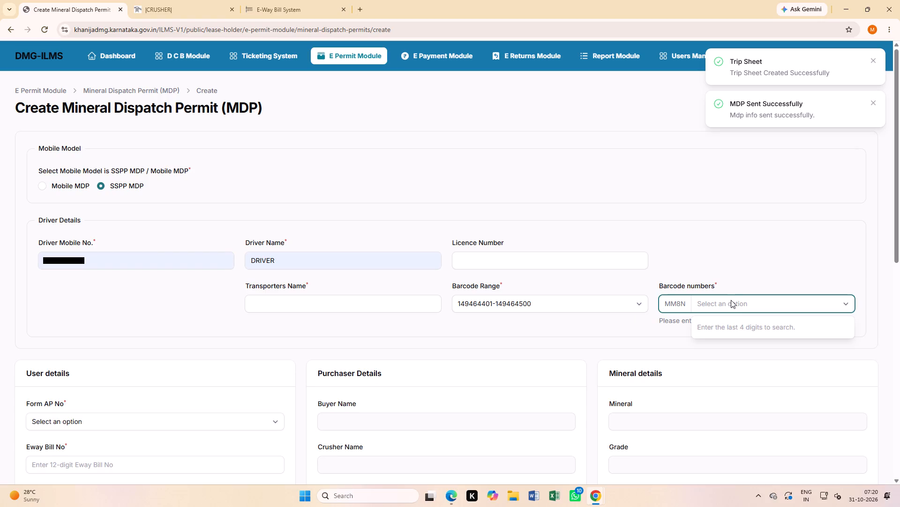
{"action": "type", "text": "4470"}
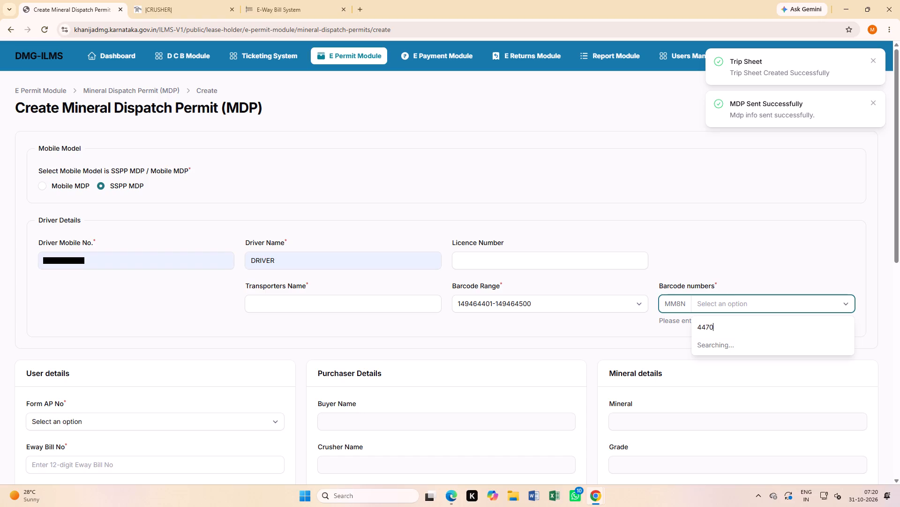
{"action": "left_click", "coordinate": [724, 341]}
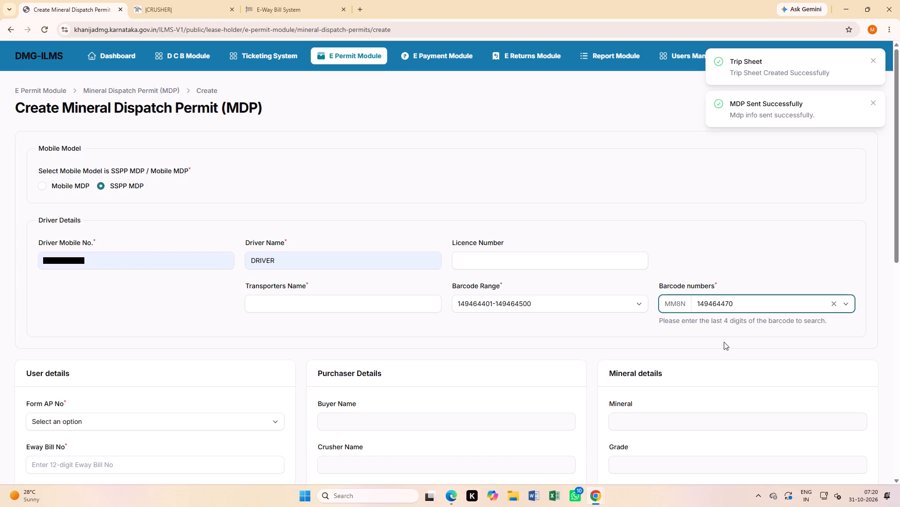
{"action": "left_click", "coordinate": [689, 332]}
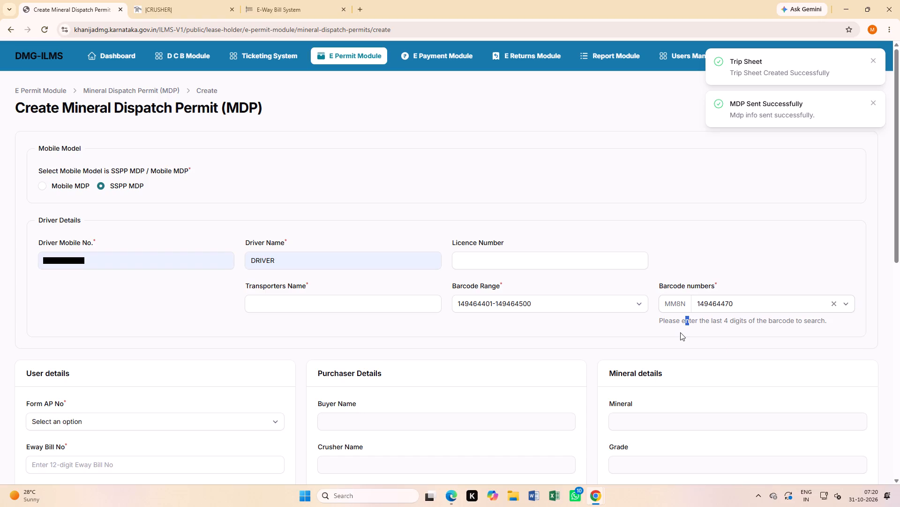
{"action": "scroll", "coordinate": [353, 238], "scroll_direction": "down", "scroll_amount": 5}
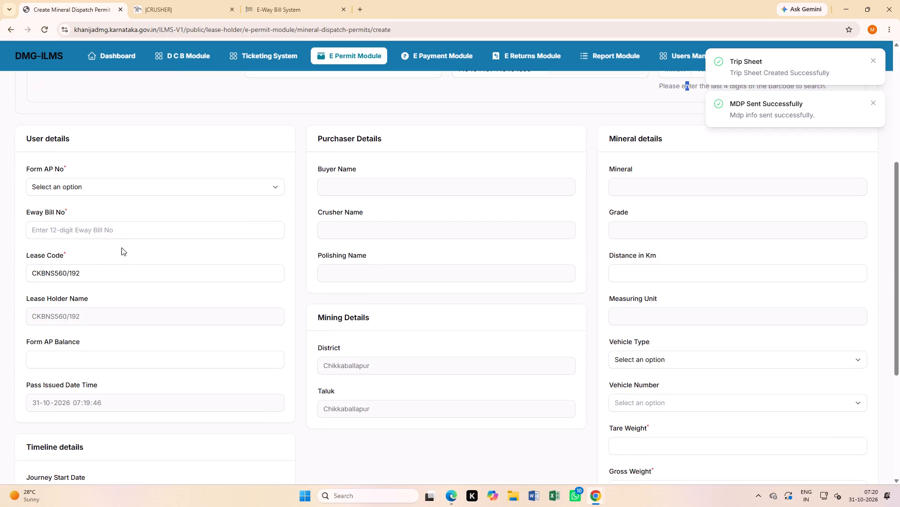
{"action": "left_click", "coordinate": [110, 181]}
{"action": "left_click", "coordinate": [92, 284]}
{"action": "left_click", "coordinate": [119, 232]}
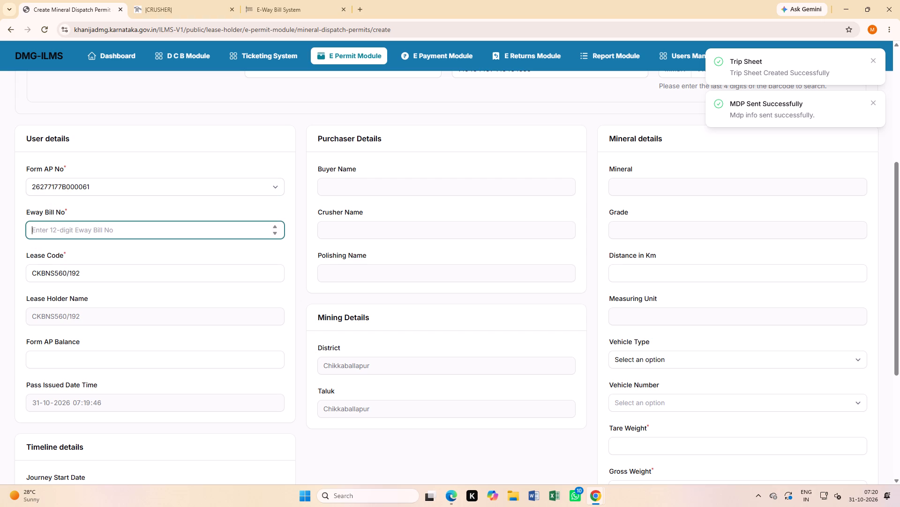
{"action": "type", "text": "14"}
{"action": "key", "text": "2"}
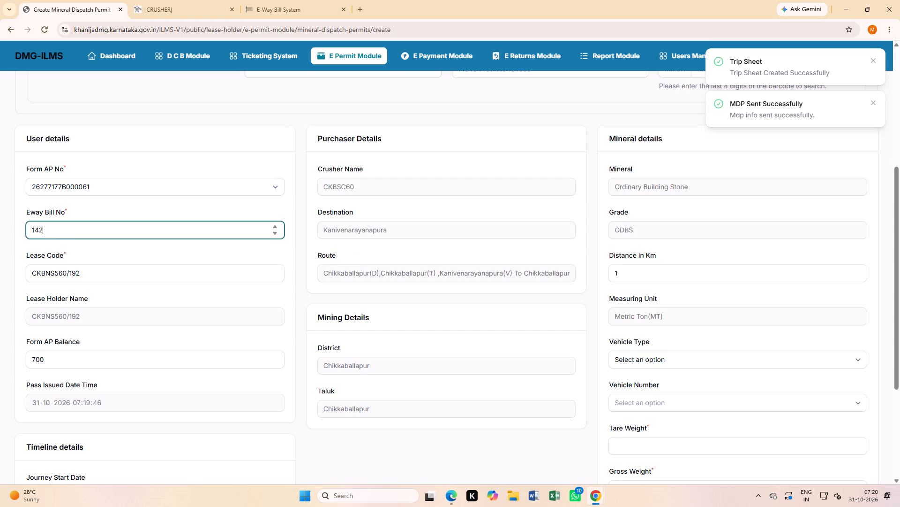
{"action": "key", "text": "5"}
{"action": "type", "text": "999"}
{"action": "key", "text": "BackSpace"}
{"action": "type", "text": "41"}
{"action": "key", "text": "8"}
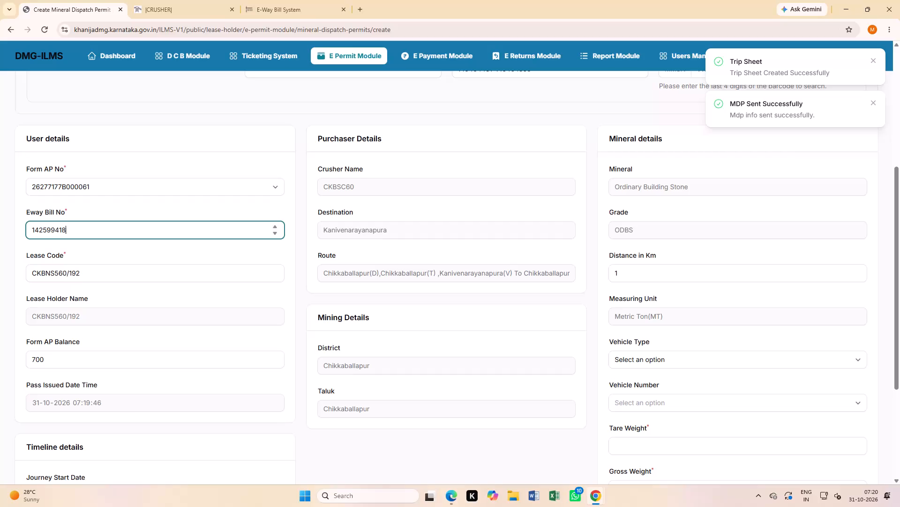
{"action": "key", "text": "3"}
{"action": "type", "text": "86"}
{"action": "left_click", "coordinate": [164, 256]}
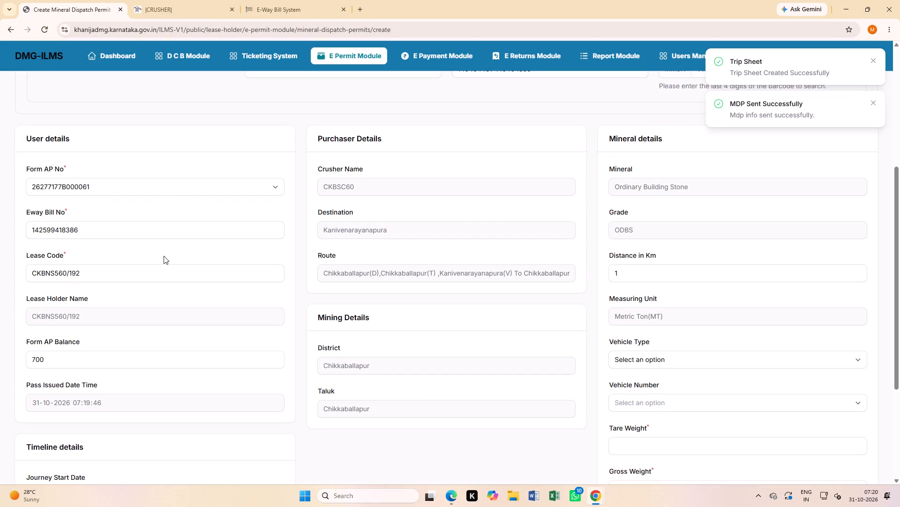
Set the vehicle type to Tipper and search the vehicle numbers for 0014.
{"action": "scroll", "coordinate": [404, 200], "scroll_direction": "down", "scroll_amount": 2}
{"action": "left_click", "coordinate": [625, 266]}
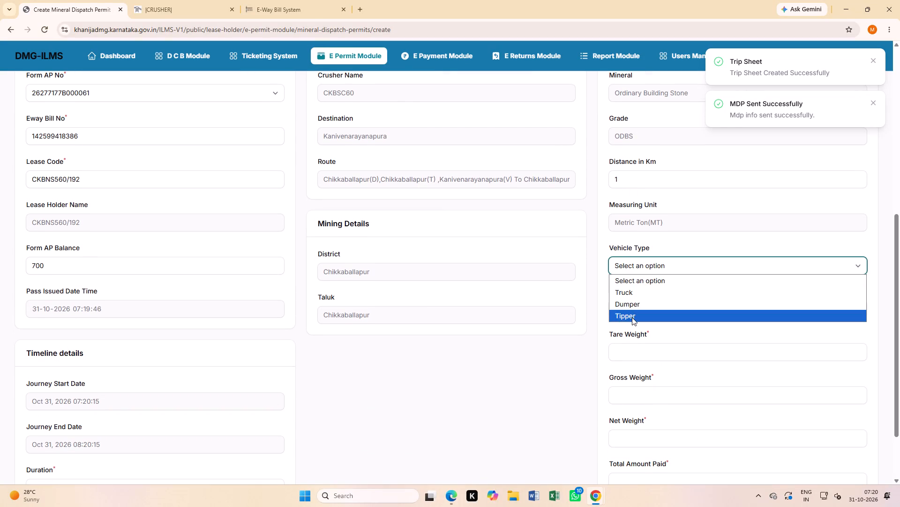
{"action": "left_click", "coordinate": [632, 317]}
{"action": "left_click", "coordinate": [636, 289]}
{"action": "scroll", "coordinate": [635, 284], "scroll_direction": "down", "scroll_amount": 3}
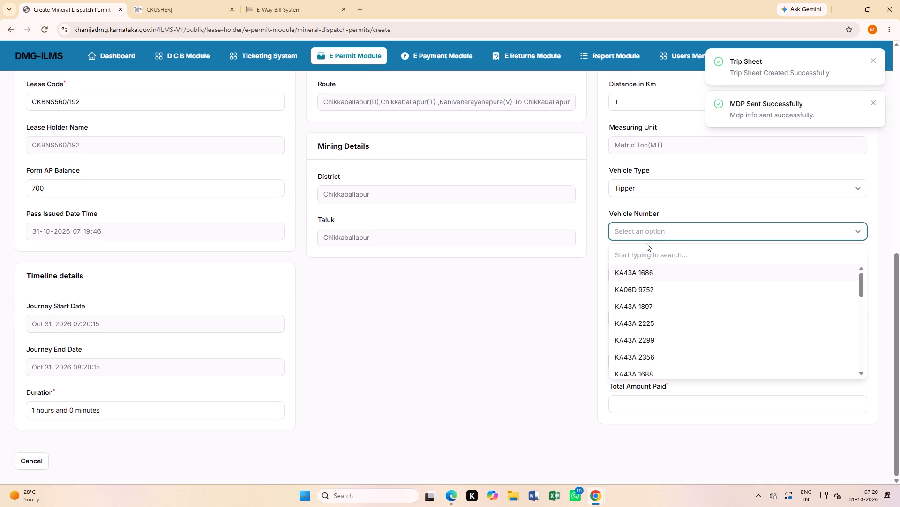
{"action": "left_click", "coordinate": [641, 227]}
{"action": "left_click", "coordinate": [641, 227]}
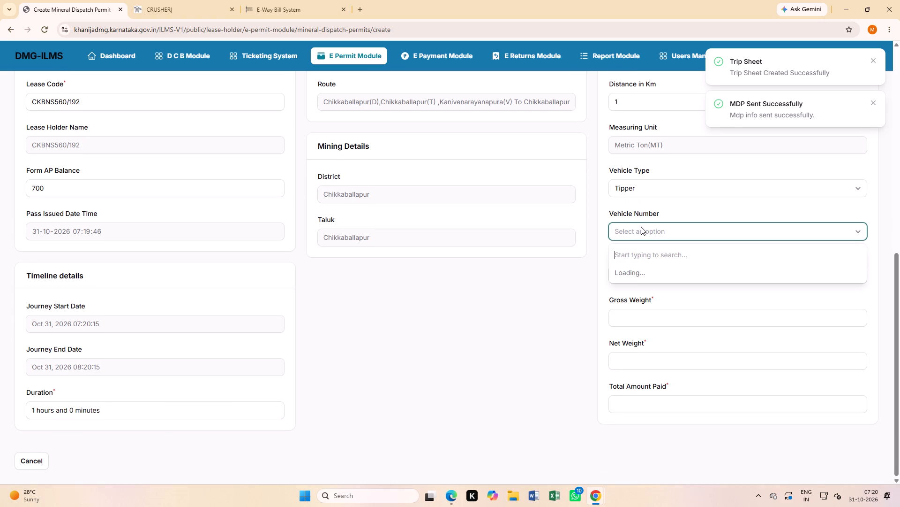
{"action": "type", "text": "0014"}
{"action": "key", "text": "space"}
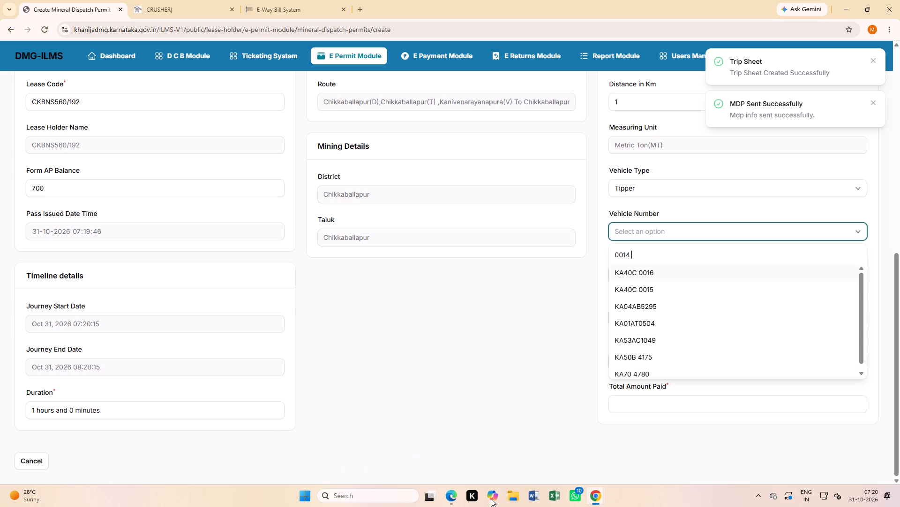
{"action": "left_click", "coordinate": [451, 499]}
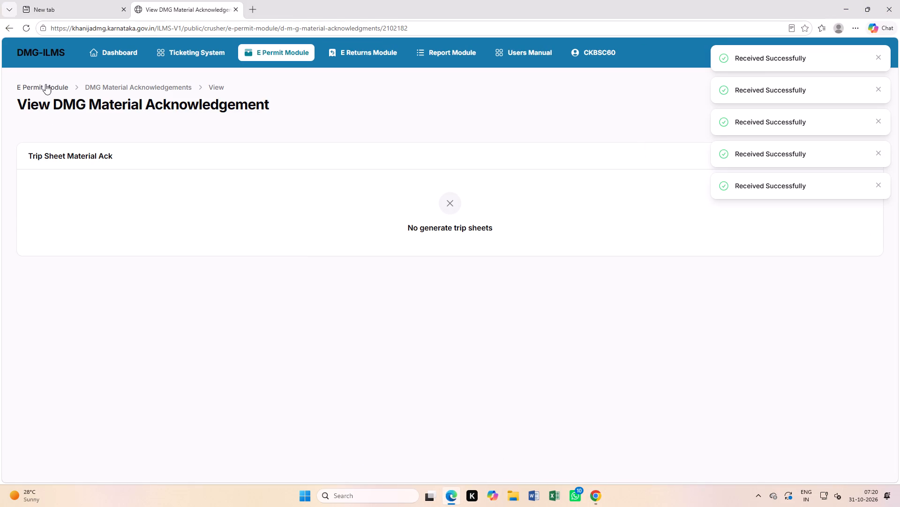
{"action": "left_click", "coordinate": [13, 27]}
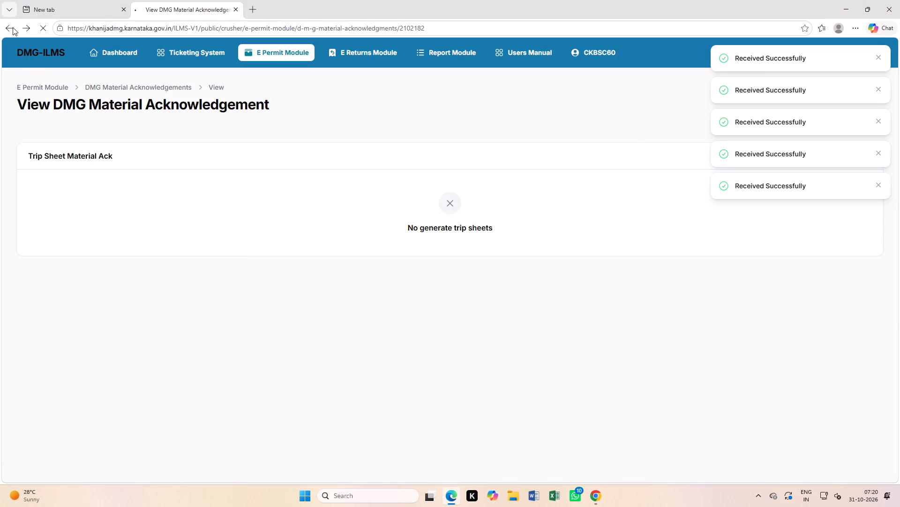
{"action": "left_click", "coordinate": [843, 255]}
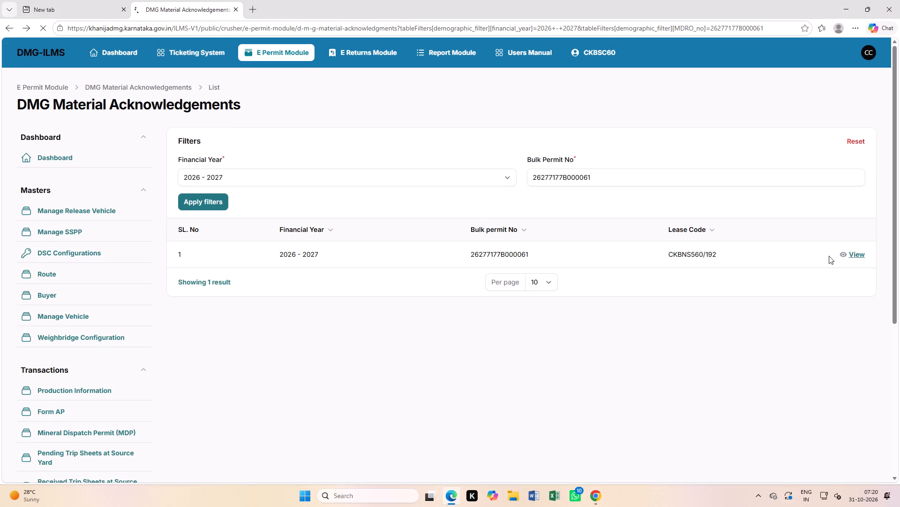
{"action": "left_click", "coordinate": [33, 181]}
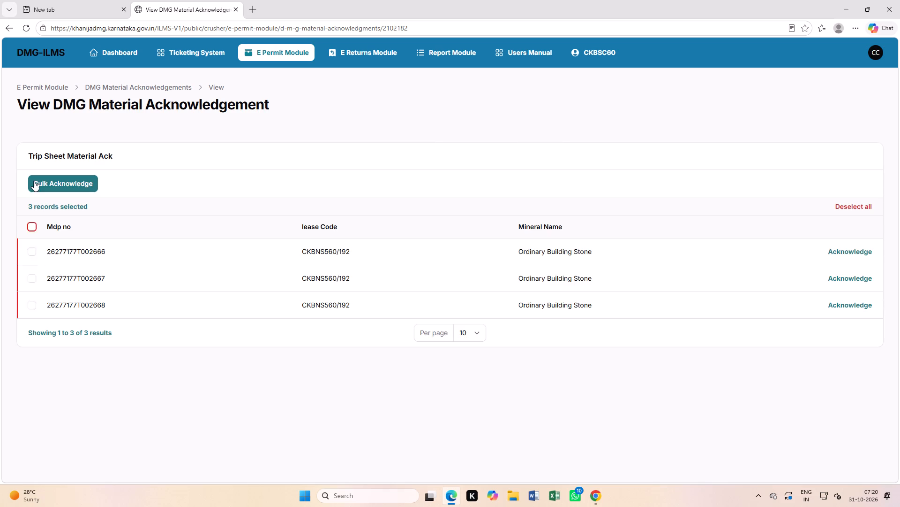
{"action": "left_click", "coordinate": [53, 177]}
{"action": "left_click", "coordinate": [522, 209]}
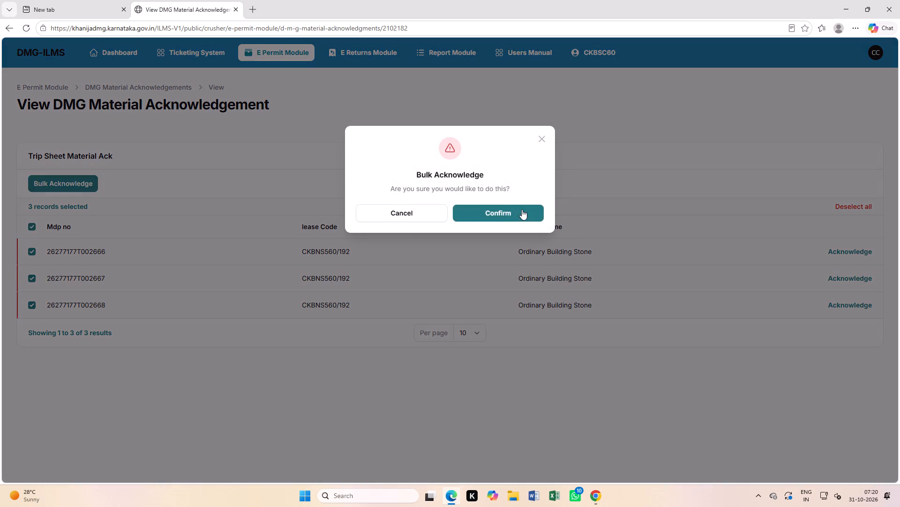
{"action": "left_click", "coordinate": [593, 490]}
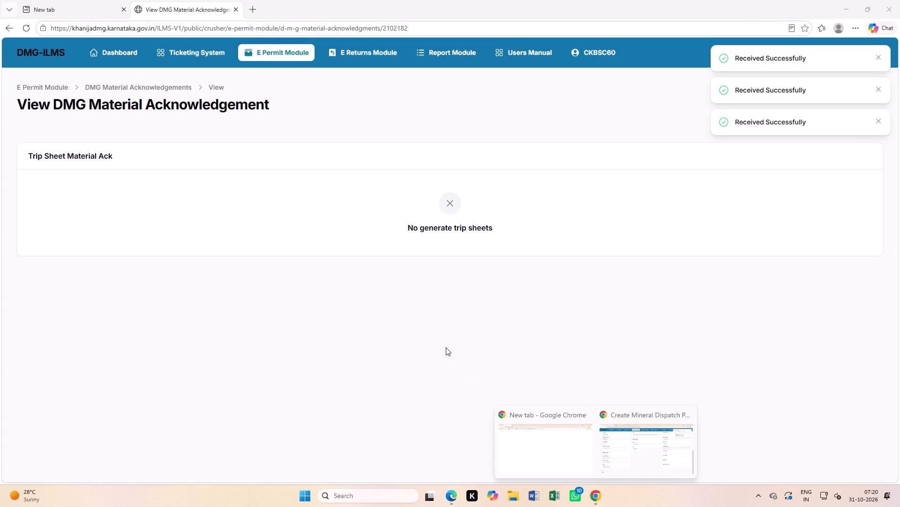
{"action": "left_click", "coordinate": [629, 438]}
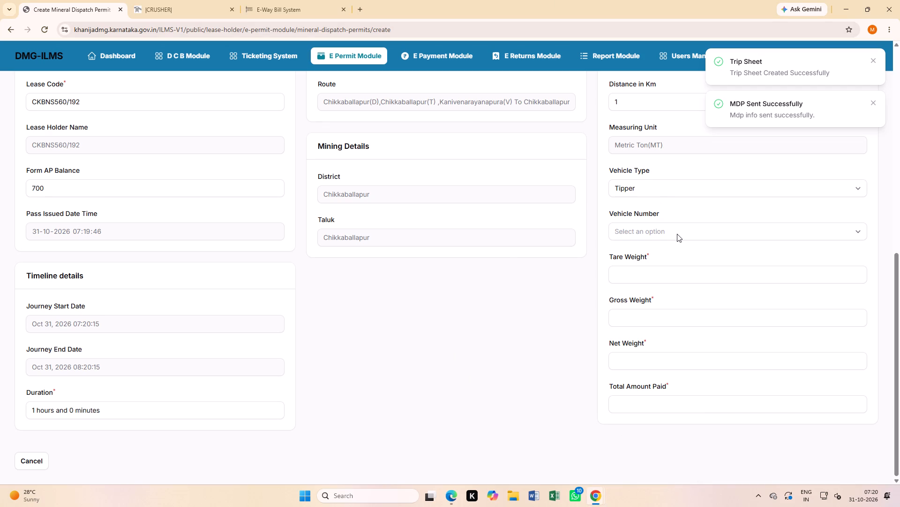
{"action": "left_click", "coordinate": [677, 234]}
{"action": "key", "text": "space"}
{"action": "left_click", "coordinate": [661, 273]}
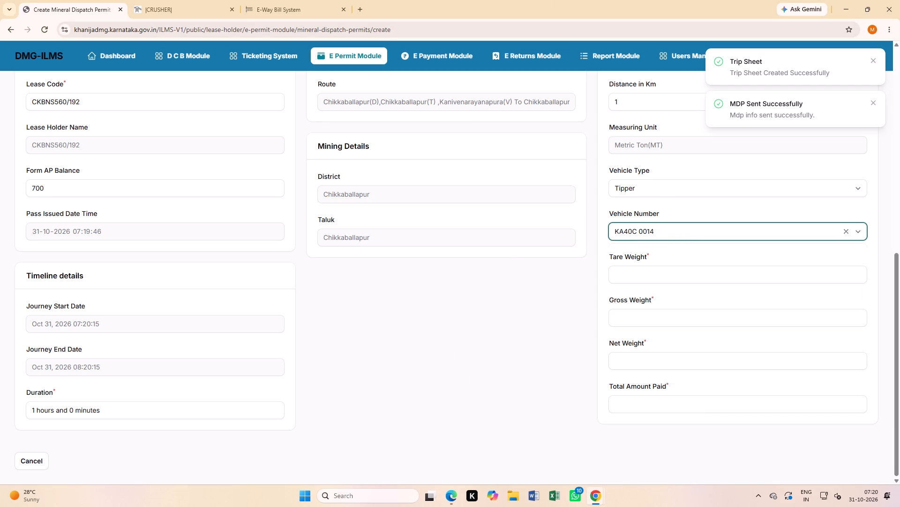
{"action": "left_click", "coordinate": [578, 292]}
{"action": "scroll", "coordinate": [649, 280], "scroll_direction": "down", "scroll_amount": 2}
{"action": "left_click", "coordinate": [646, 313]}
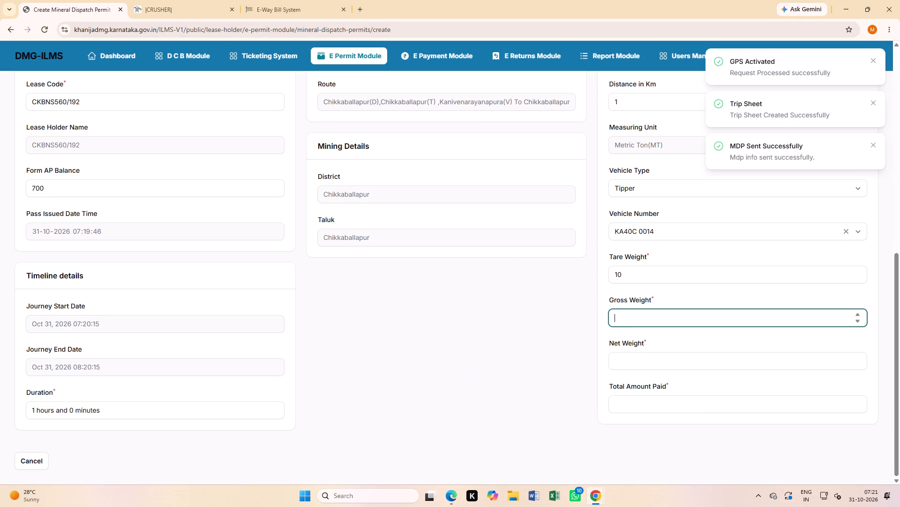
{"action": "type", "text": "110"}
{"action": "left_click", "coordinate": [527, 335]}
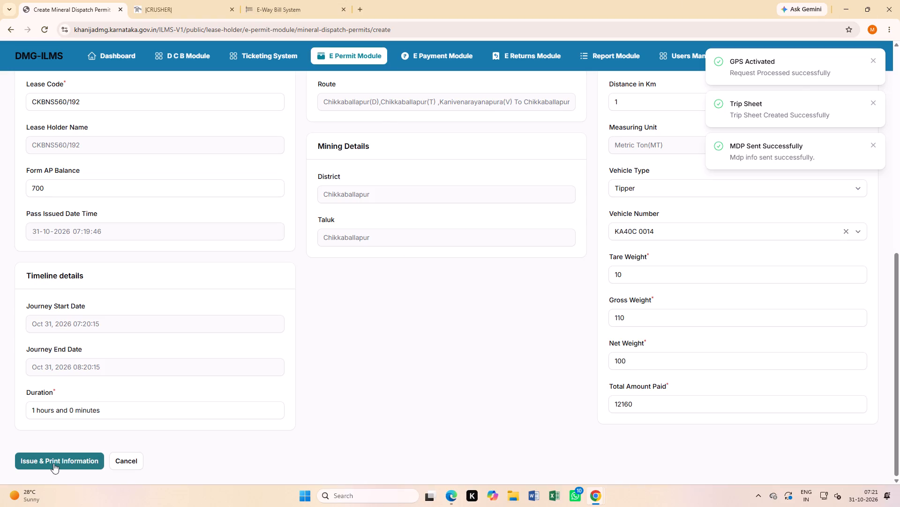
{"action": "left_click", "coordinate": [53, 463]}
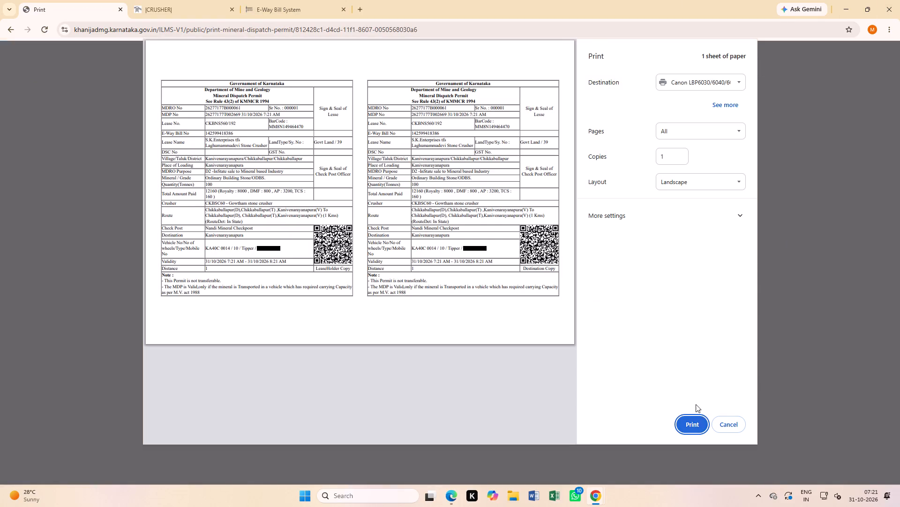
{"action": "left_click", "coordinate": [686, 427]}
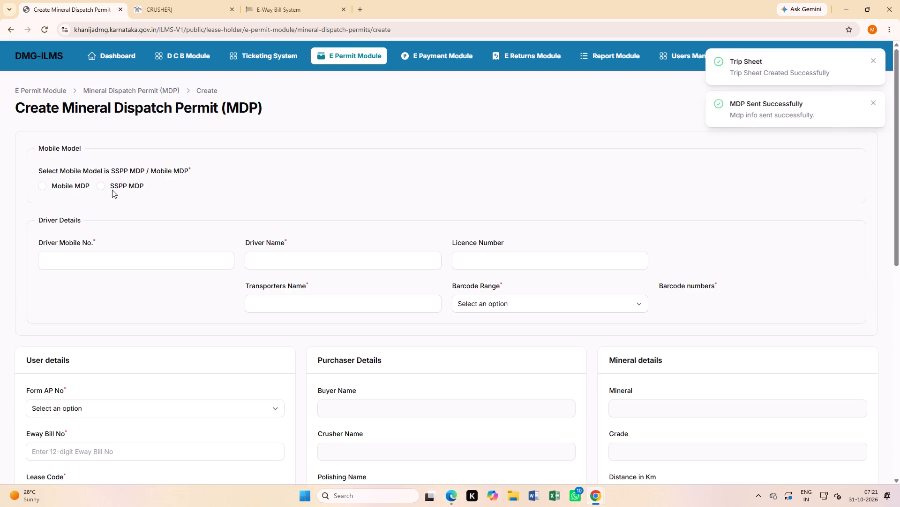
Start another permit as SSPP MDP with a saved driver mobile number and driver name DRIVER.
{"action": "left_click", "coordinate": [101, 186]}
{"action": "left_click", "coordinate": [116, 257]}
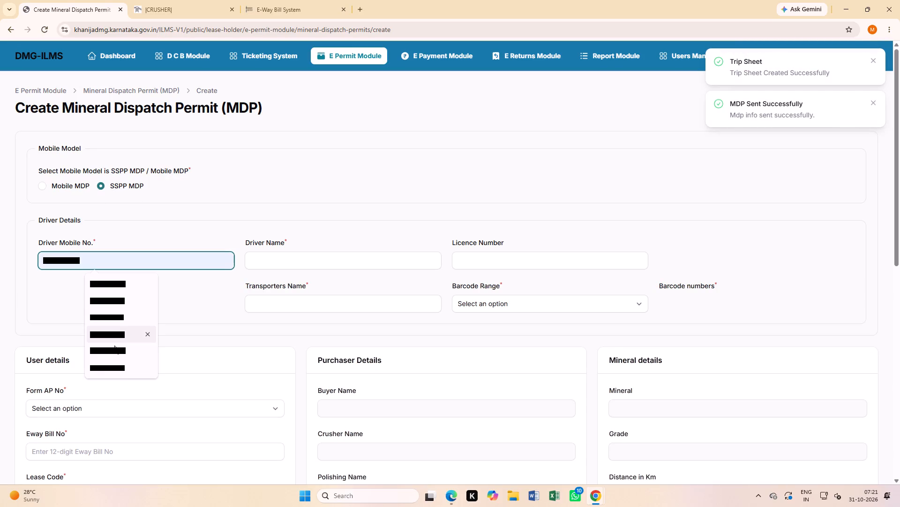
{"action": "left_click", "coordinate": [114, 346]}
{"action": "left_click", "coordinate": [131, 306]}
{"action": "left_click", "coordinate": [330, 260]}
{"action": "left_click", "coordinate": [320, 279]}
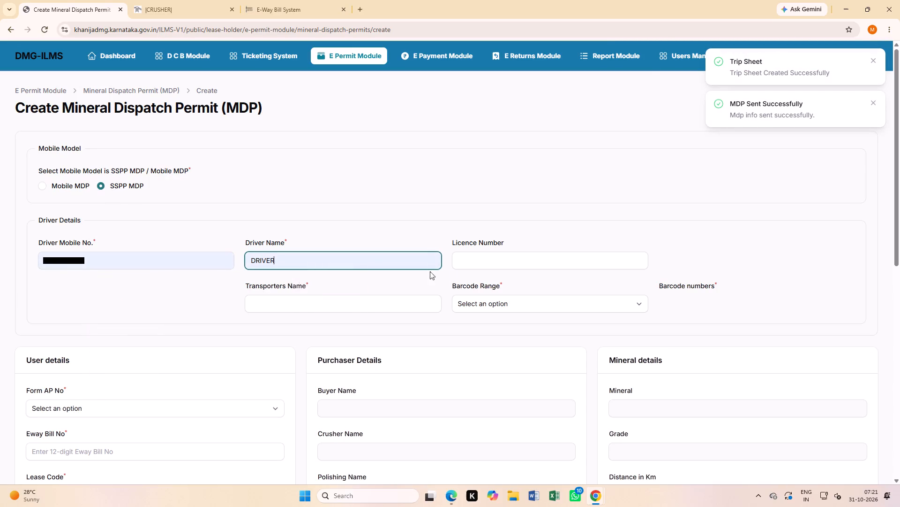
{"action": "left_click", "coordinate": [450, 270]}
{"action": "left_click", "coordinate": [527, 302]}
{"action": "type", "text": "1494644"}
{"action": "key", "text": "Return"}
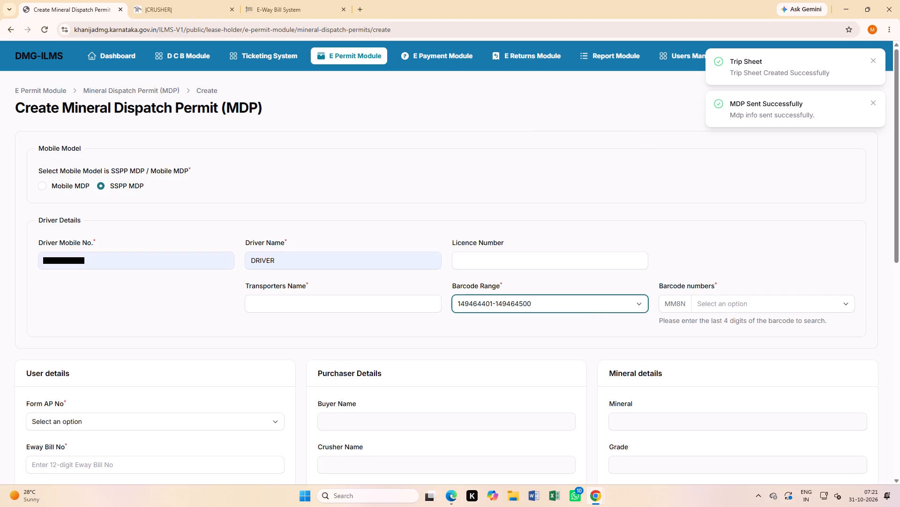
{"action": "left_click", "coordinate": [727, 315]}
{"action": "left_click", "coordinate": [727, 301]}
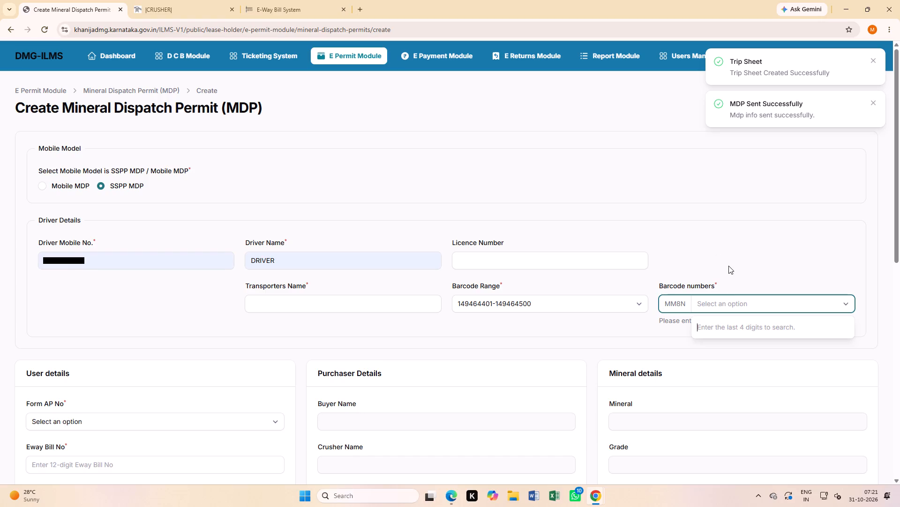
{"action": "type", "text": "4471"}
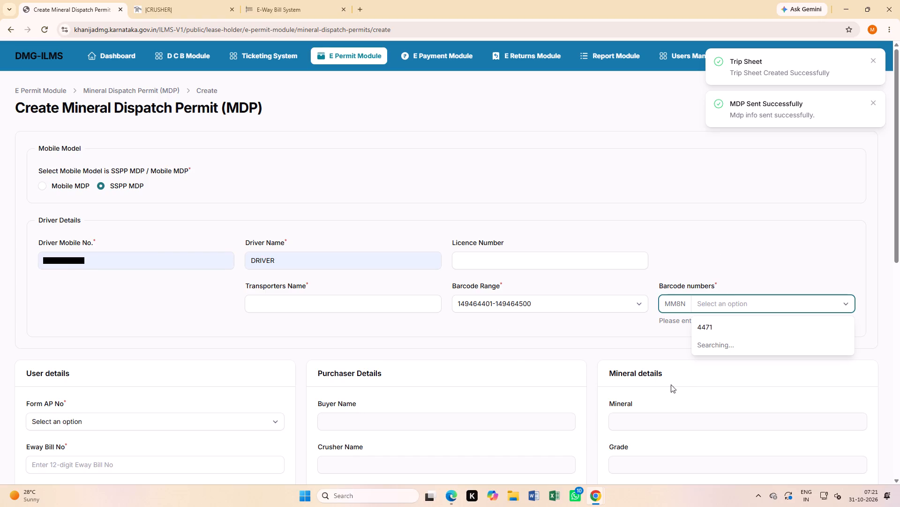
{"action": "left_click", "coordinate": [732, 343]}
{"action": "left_click_drag", "start_coordinate": [651, 333], "coordinate": [645, 331]}
{"action": "scroll", "coordinate": [269, 357], "scroll_direction": "down", "scroll_amount": 4}
{"action": "left_click", "coordinate": [88, 226]}
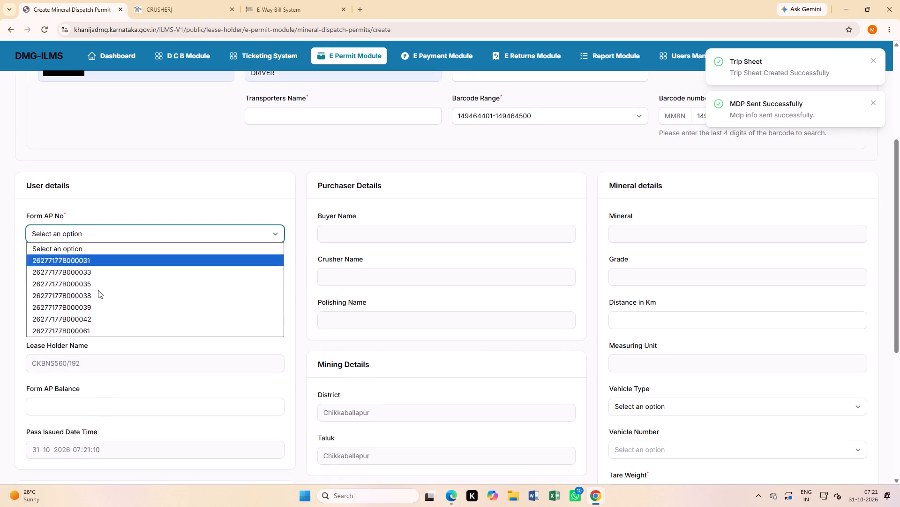
{"action": "left_click", "coordinate": [104, 322]}
{"action": "left_click", "coordinate": [108, 220]}
{"action": "left_click", "coordinate": [98, 236]}
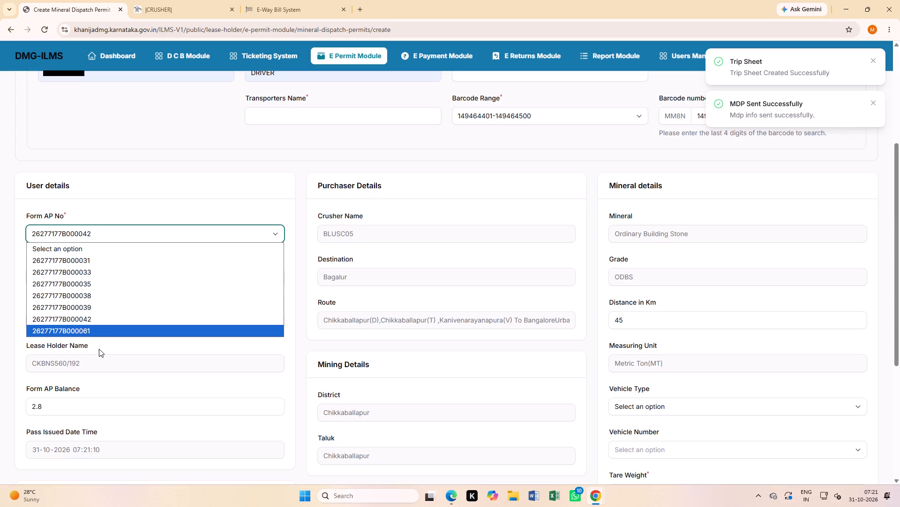
{"action": "left_click", "coordinate": [100, 330]}
{"action": "left_click", "coordinate": [120, 252]}
{"action": "left_click", "coordinate": [112, 273]}
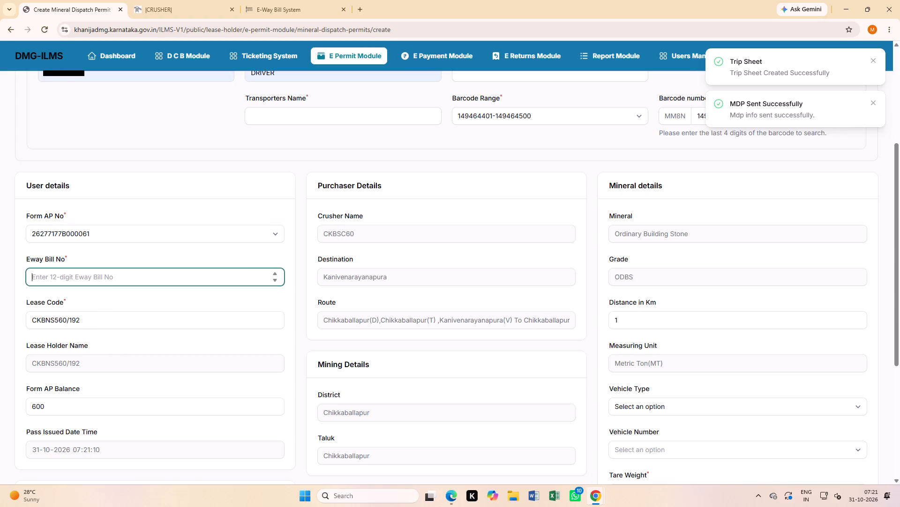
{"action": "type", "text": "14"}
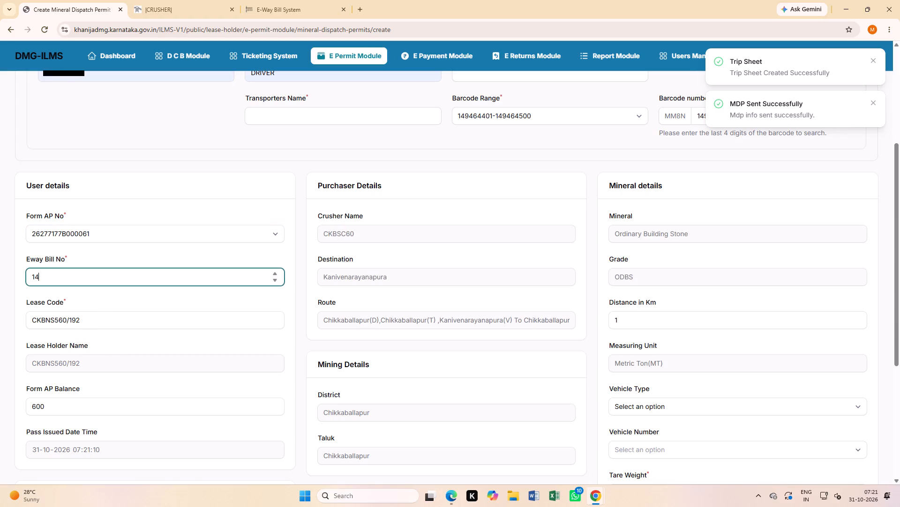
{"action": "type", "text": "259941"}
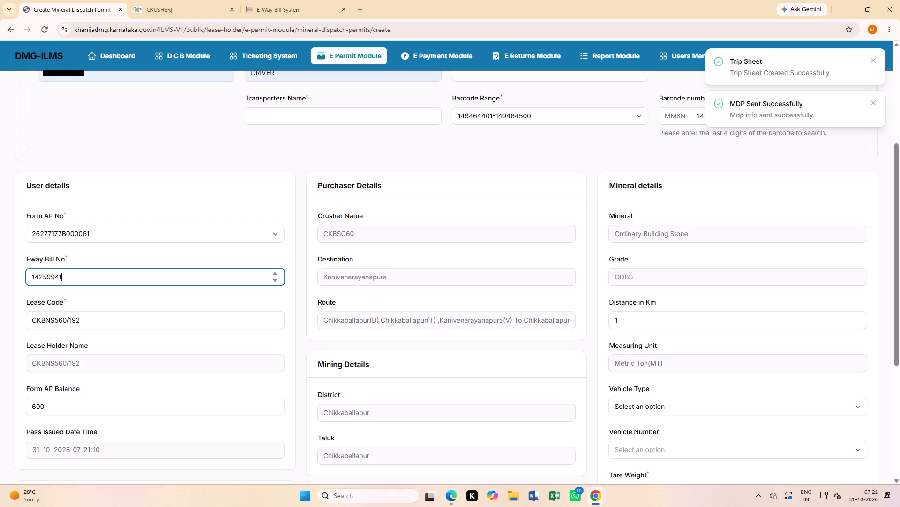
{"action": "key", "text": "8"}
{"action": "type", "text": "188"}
{"action": "left_click", "coordinate": [136, 299]}
{"action": "scroll", "coordinate": [235, 299], "scroll_direction": "down", "scroll_amount": 3}
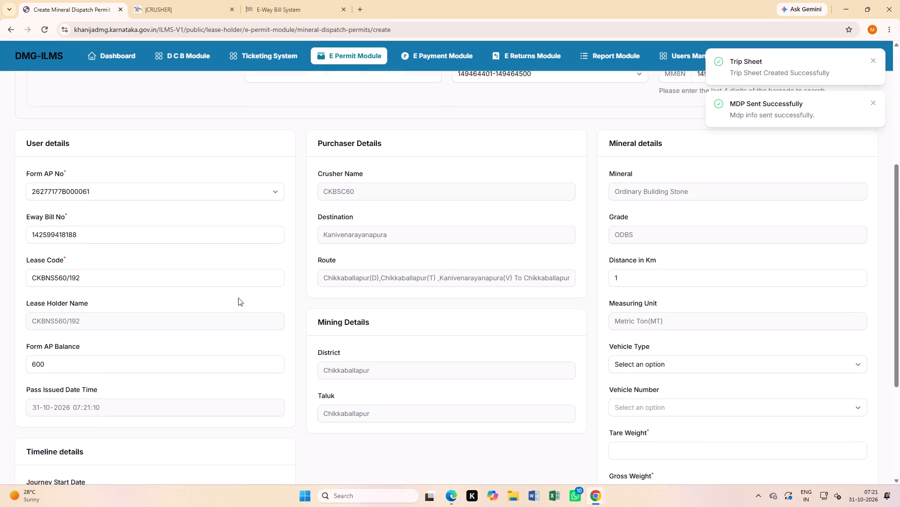
{"action": "left_click", "coordinate": [654, 269]}
{"action": "left_click", "coordinate": [645, 315]}
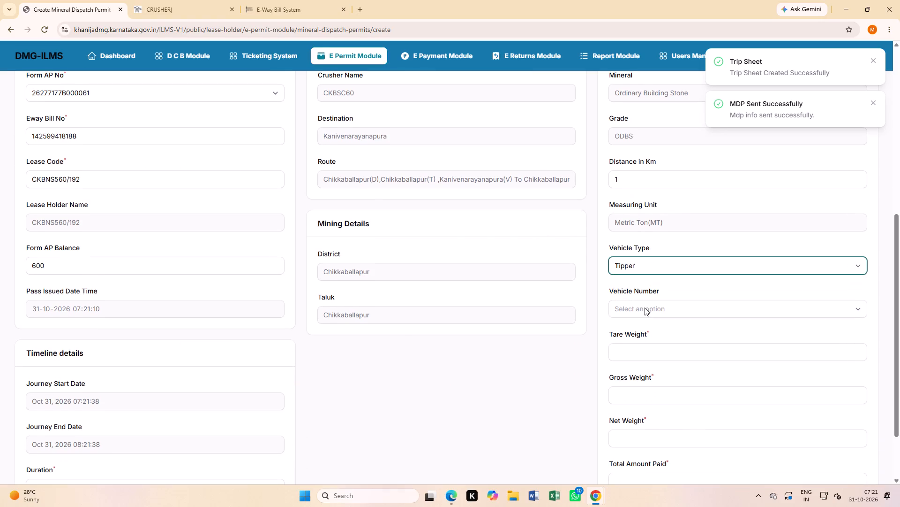
{"action": "left_click", "coordinate": [645, 307]}
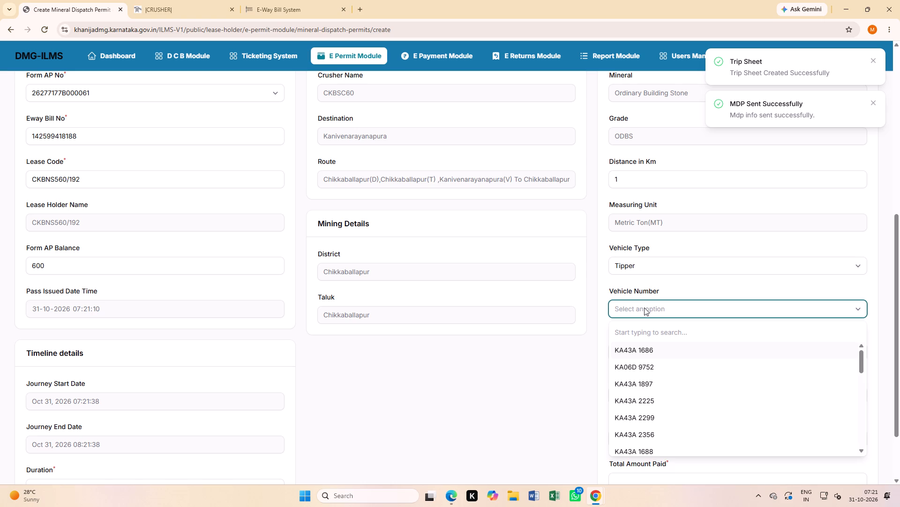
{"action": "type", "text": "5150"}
{"action": "left_click", "coordinate": [637, 346]}
{"action": "left_click", "coordinate": [524, 376]}
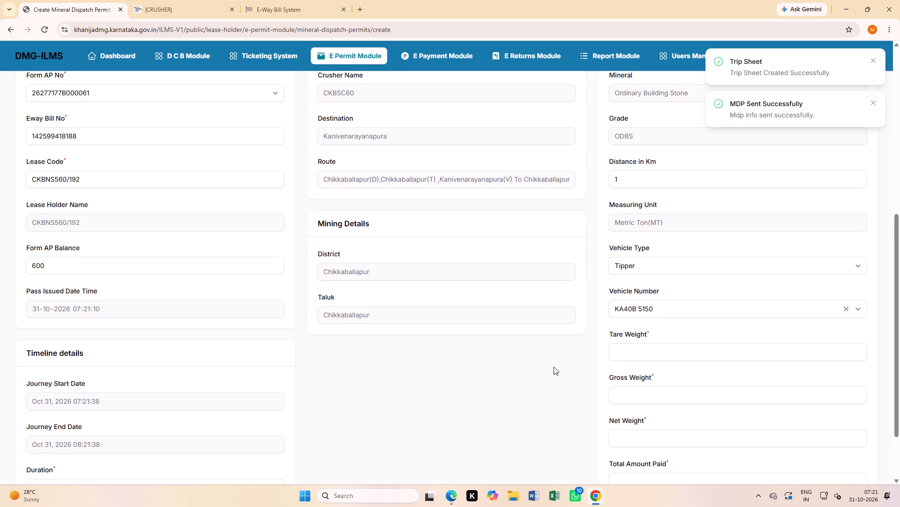
{"action": "scroll", "coordinate": [568, 366], "scroll_direction": "down", "scroll_amount": 4}
{"action": "left_click", "coordinate": [641, 323]}
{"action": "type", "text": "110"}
{"action": "scroll", "coordinate": [677, 329], "scroll_direction": "down", "scroll_amount": 1}
{"action": "left_click", "coordinate": [557, 325]}
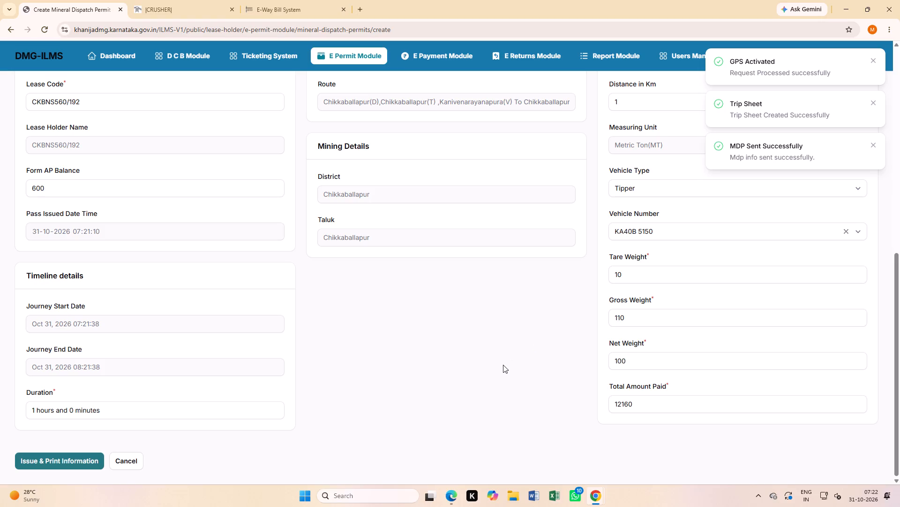
{"action": "scroll", "coordinate": [503, 366], "scroll_direction": "down", "scroll_amount": 3}
{"action": "scroll", "coordinate": [363, 406], "scroll_direction": "down", "scroll_amount": 1}
{"action": "left_click", "coordinate": [83, 465]}
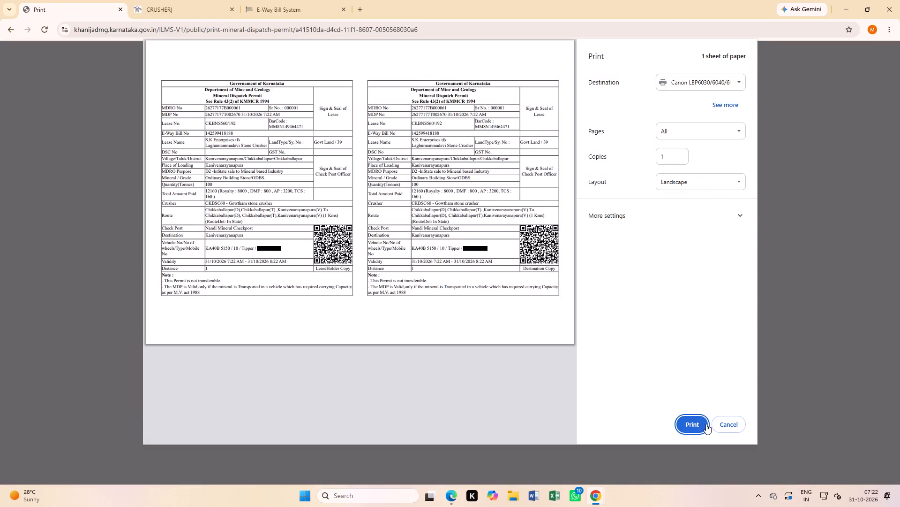
{"action": "left_click", "coordinate": [706, 424]}
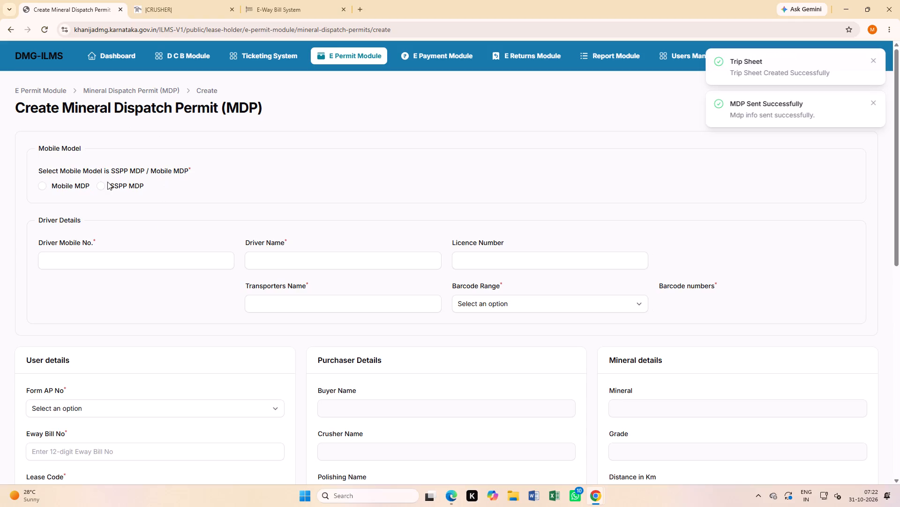
Start another permit as SSPP MDP with a saved driver mobile number and driver name DRIVER.
{"action": "left_click", "coordinate": [103, 184]}
{"action": "left_click", "coordinate": [104, 266]}
{"action": "left_click", "coordinate": [120, 366]}
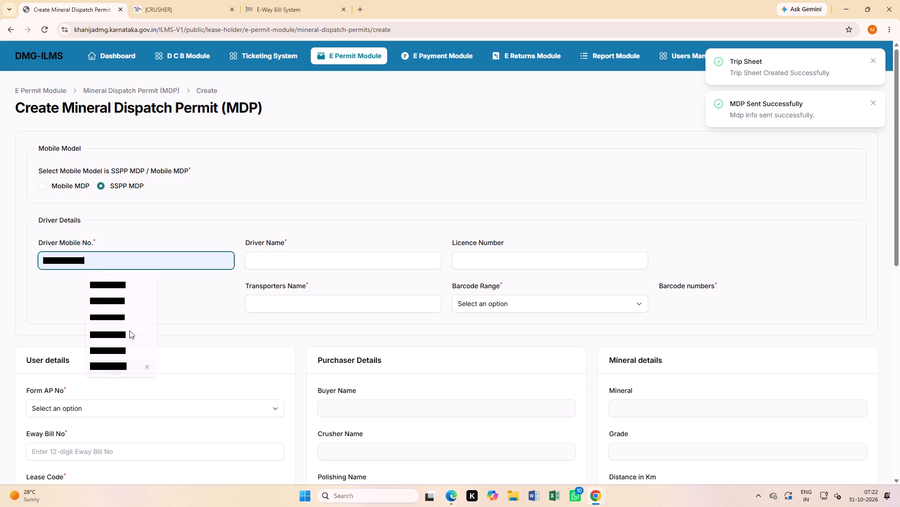
{"action": "left_click_drag", "start_coordinate": [133, 309], "coordinate": [140, 307]}
{"action": "left_click", "coordinate": [300, 264]}
{"action": "left_click", "coordinate": [300, 287]}
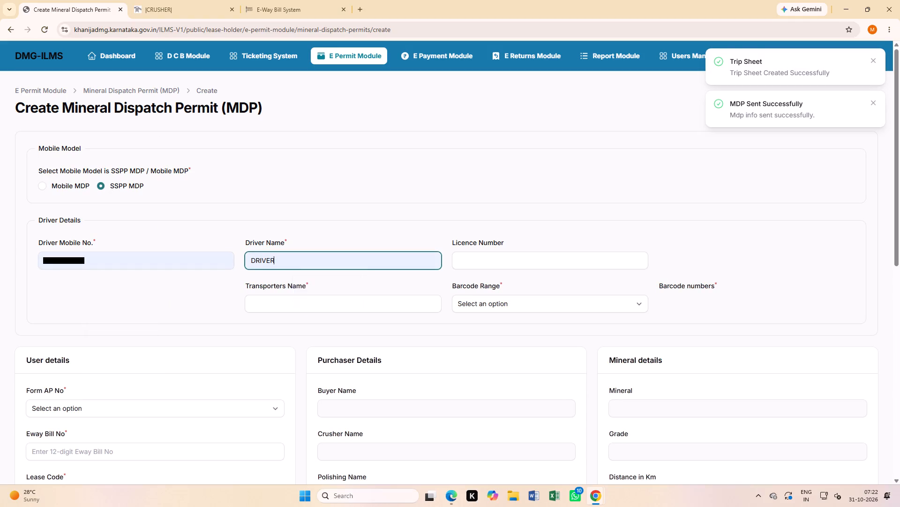
{"action": "left_click", "coordinate": [496, 308]}
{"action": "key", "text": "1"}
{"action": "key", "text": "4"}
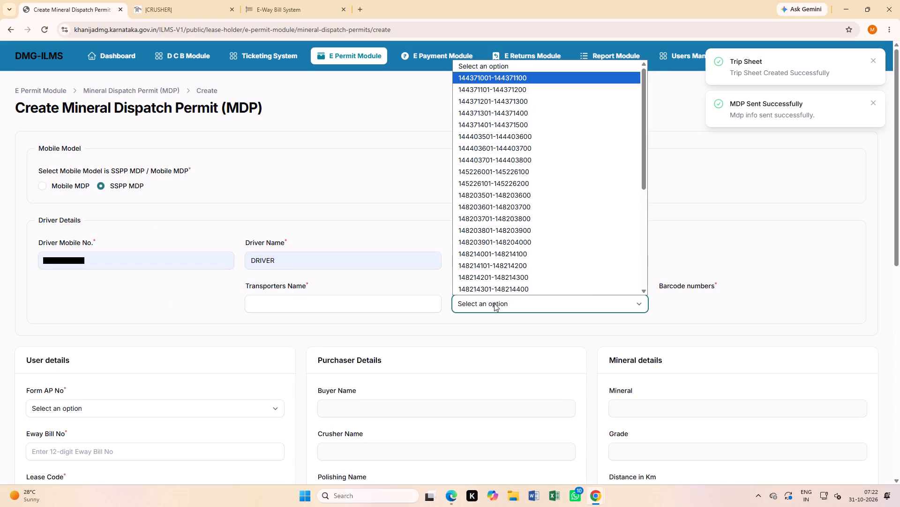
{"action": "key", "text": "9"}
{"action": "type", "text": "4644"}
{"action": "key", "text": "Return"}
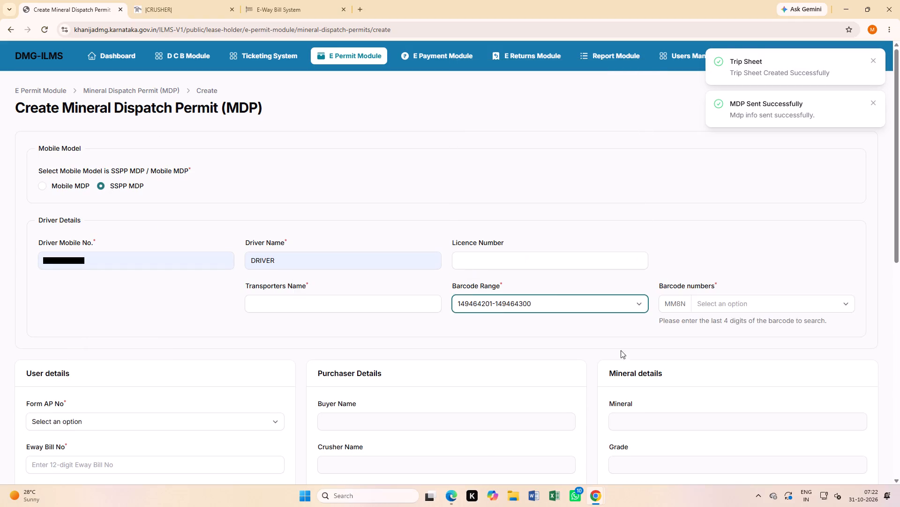
{"action": "left_click", "coordinate": [551, 292]}
{"action": "left_click", "coordinate": [548, 299]}
{"action": "scroll", "coordinate": [551, 290], "scroll_direction": "down", "scroll_amount": 2}
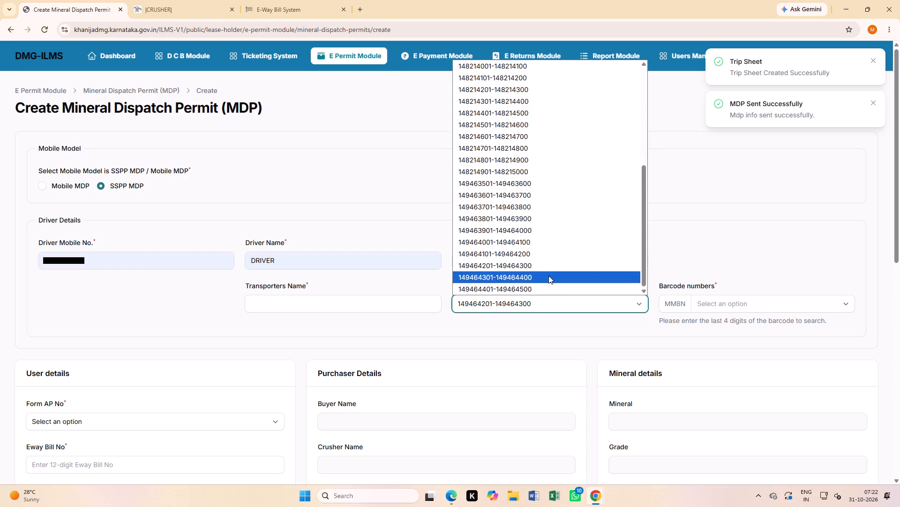
{"action": "left_click", "coordinate": [533, 287]}
{"action": "left_click", "coordinate": [768, 308]}
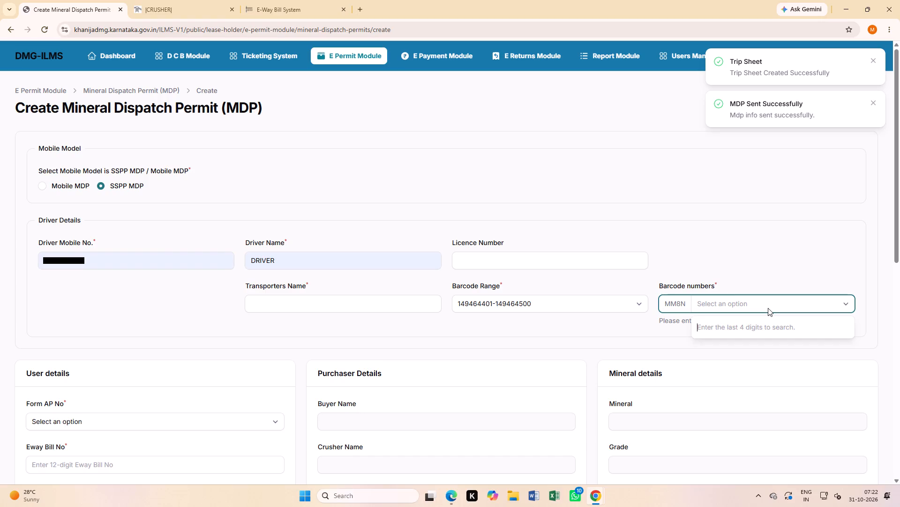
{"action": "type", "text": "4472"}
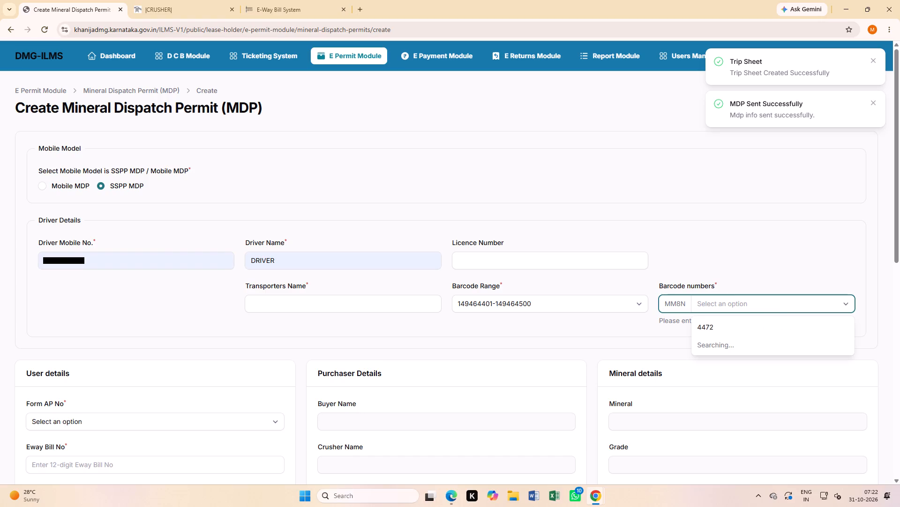
{"action": "double_click", "coordinate": [705, 344]}
{"action": "left_click_drag", "start_coordinate": [519, 341], "coordinate": [504, 341]}
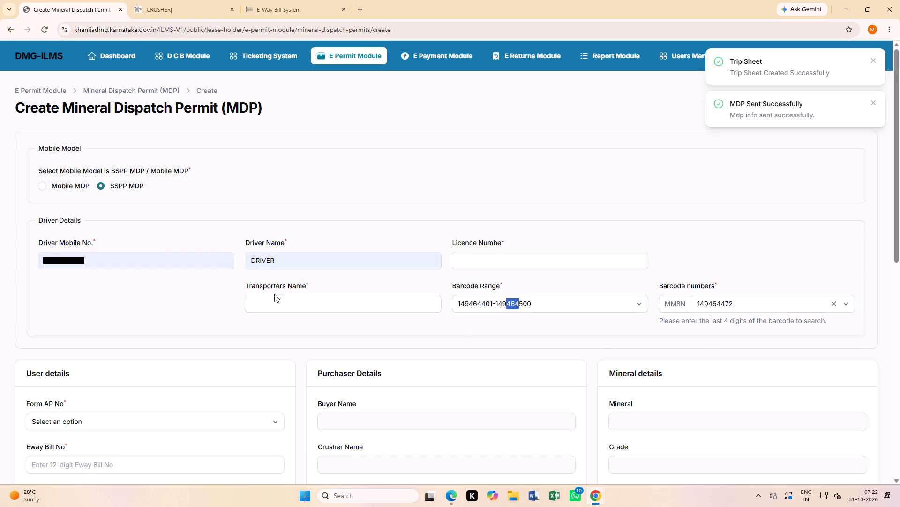
{"action": "scroll", "coordinate": [261, 294], "scroll_direction": "down", "scroll_amount": 4}
{"action": "left_click", "coordinate": [117, 227]}
{"action": "left_click", "coordinate": [118, 328]}
{"action": "left_click", "coordinate": [132, 278]}
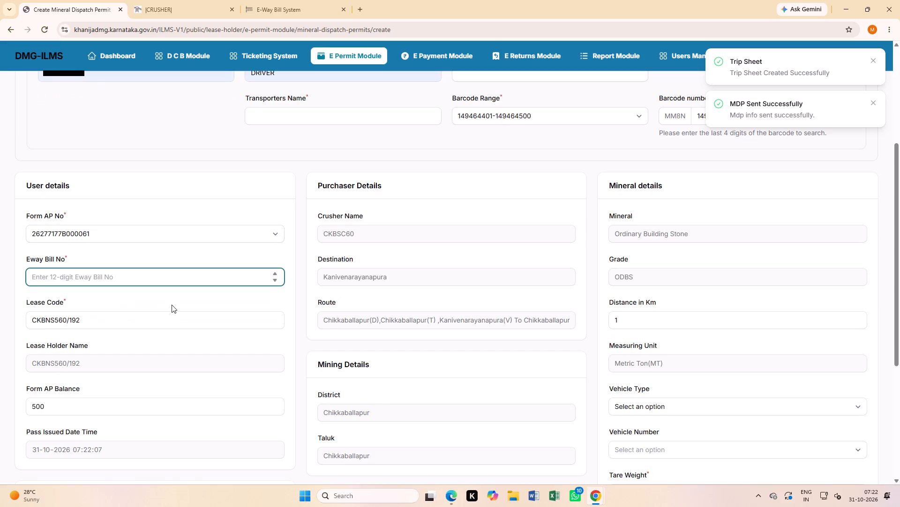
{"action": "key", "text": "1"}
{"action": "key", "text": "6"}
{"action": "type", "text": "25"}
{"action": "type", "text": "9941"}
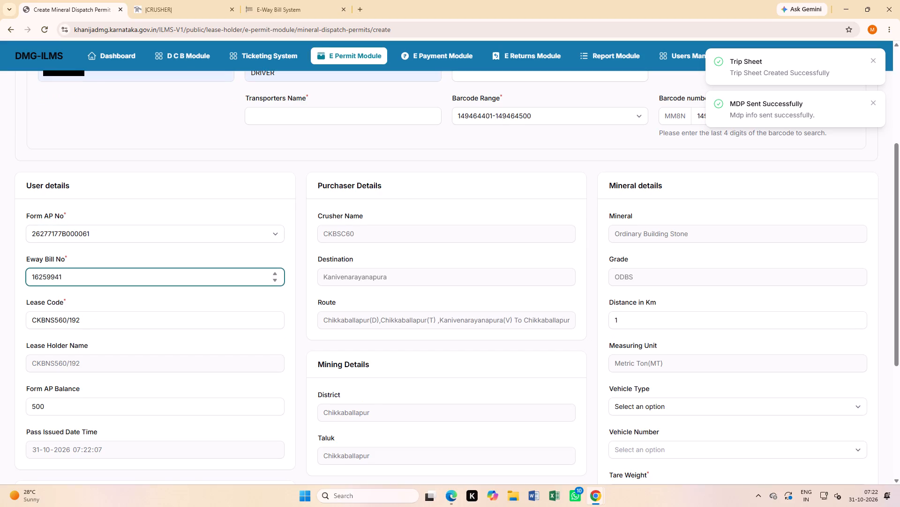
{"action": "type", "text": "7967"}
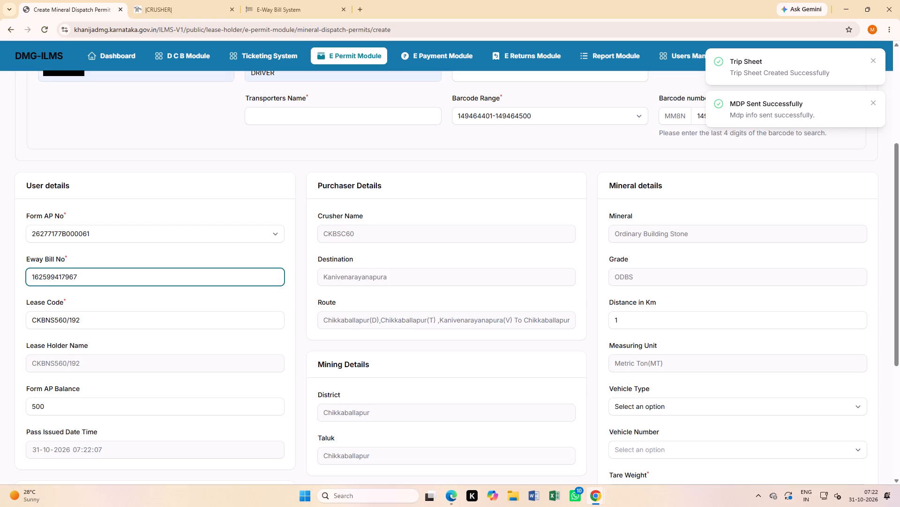
{"action": "left_click", "coordinate": [207, 314]}
{"action": "scroll", "coordinate": [605, 223], "scroll_direction": "down", "scroll_amount": 2}
{"action": "left_click", "coordinate": [675, 315]}
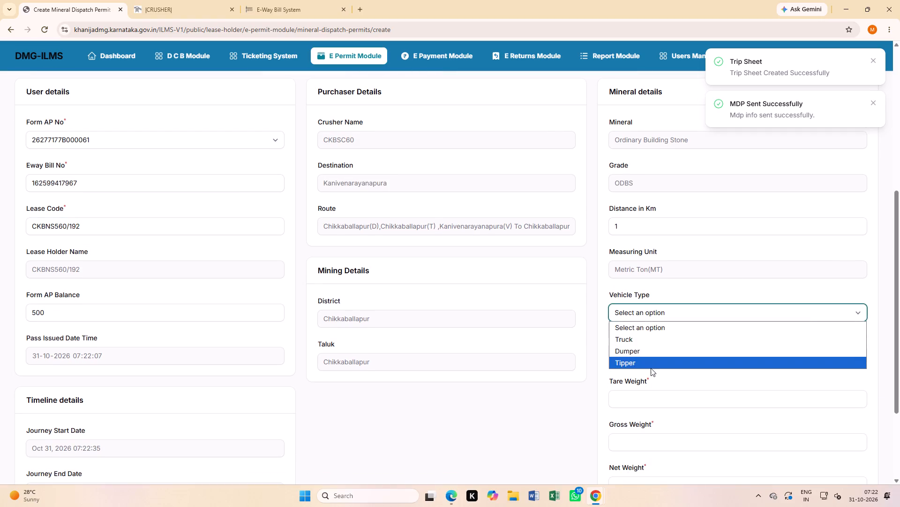
{"action": "left_click", "coordinate": [654, 360]}
{"action": "left_click", "coordinate": [667, 354]}
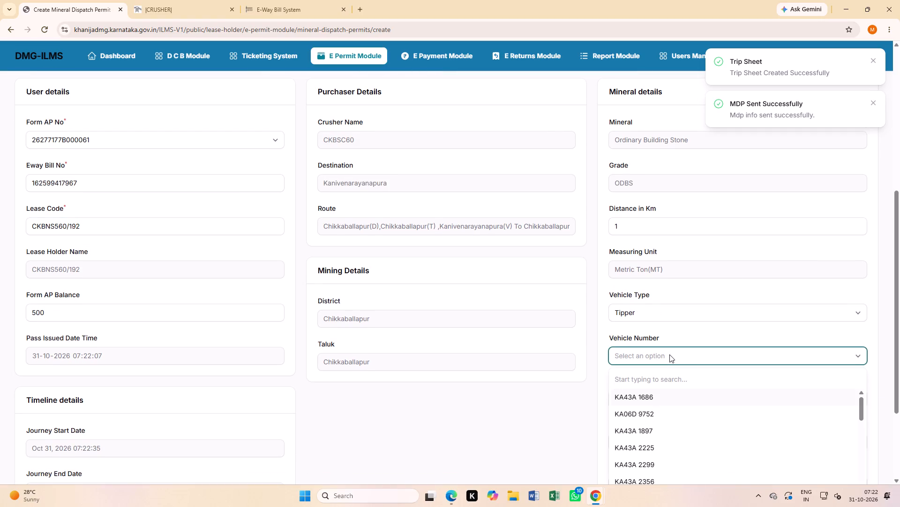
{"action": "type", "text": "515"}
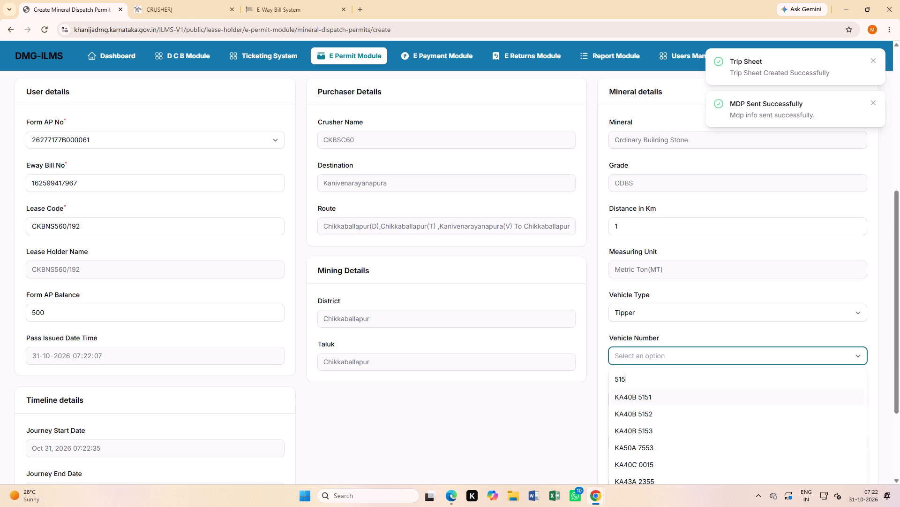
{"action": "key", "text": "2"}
{"action": "left_click", "coordinate": [640, 394]}
{"action": "left_click_drag", "start_coordinate": [585, 405], "coordinate": [581, 405]}
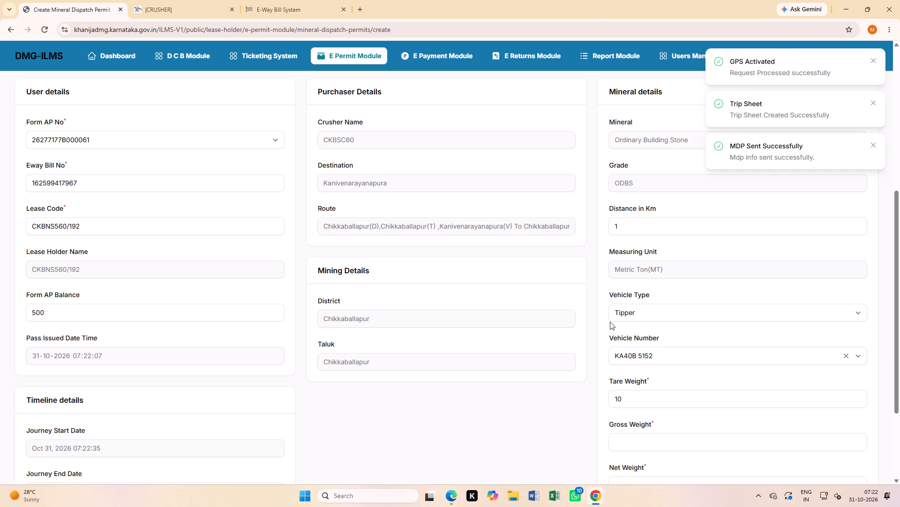
{"action": "scroll", "coordinate": [400, 380], "scroll_direction": "down", "scroll_amount": 3}
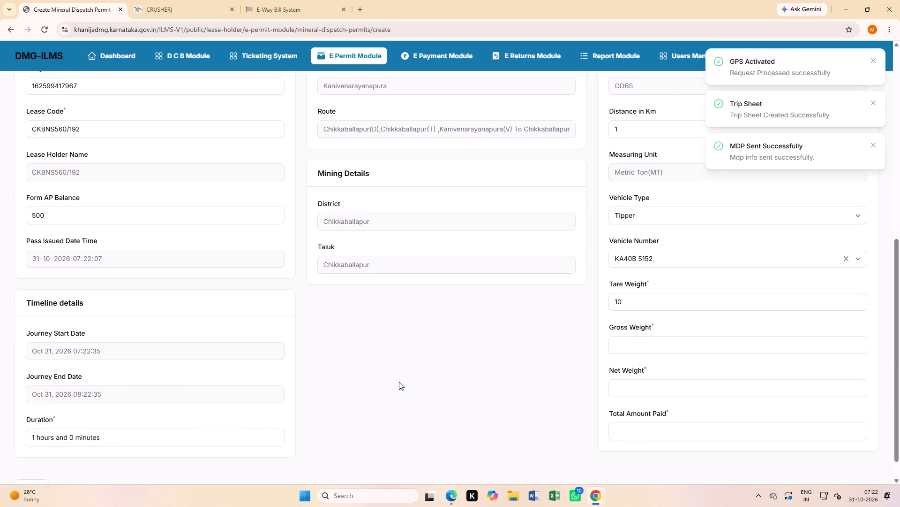
{"action": "scroll", "coordinate": [399, 382], "scroll_direction": "down", "scroll_amount": 1}
{"action": "left_click", "coordinate": [650, 320]}
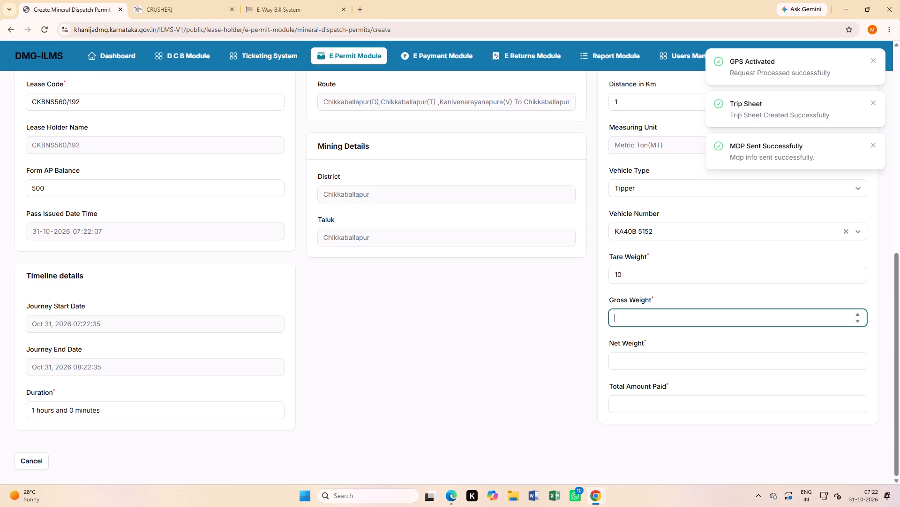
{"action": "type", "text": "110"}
{"action": "left_click", "coordinate": [457, 348]}
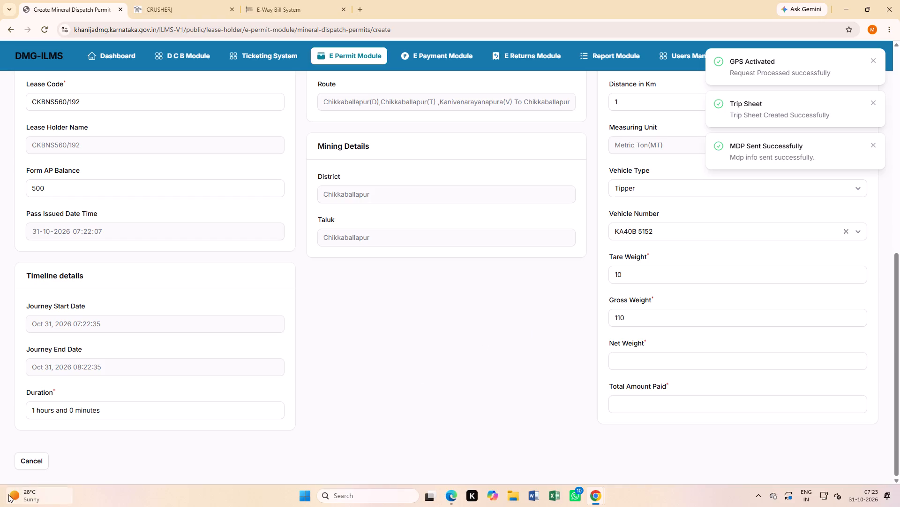
{"action": "scroll", "coordinate": [68, 457], "scroll_direction": "down", "scroll_amount": 3}
{"action": "left_click", "coordinate": [77, 461]}
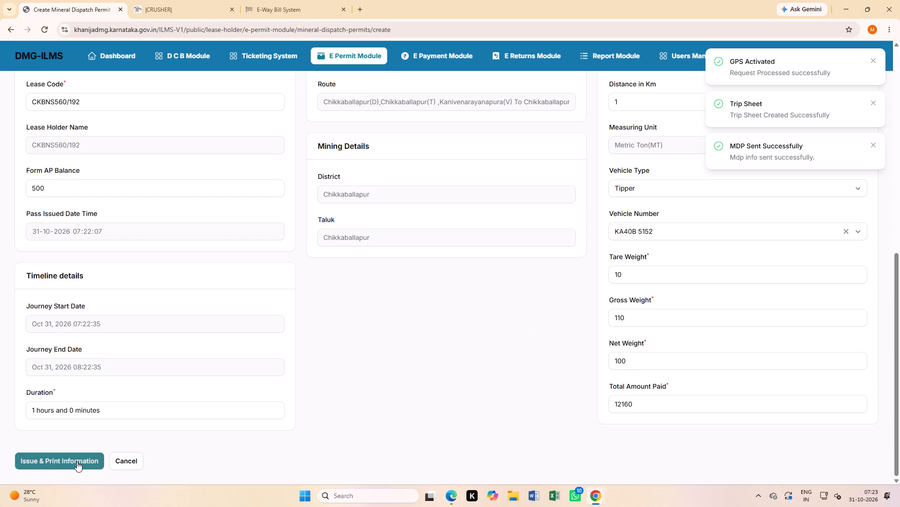
{"action": "left_click", "coordinate": [81, 460]}
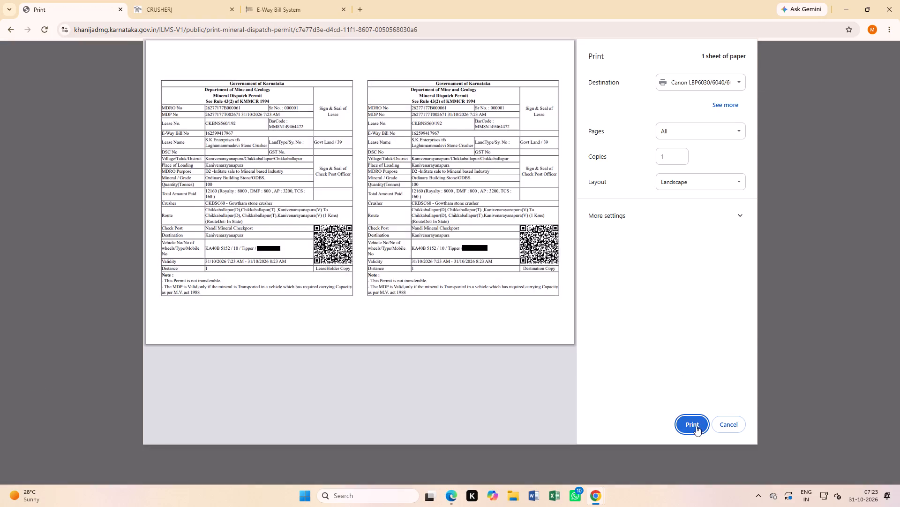
{"action": "left_click", "coordinate": [696, 426]}
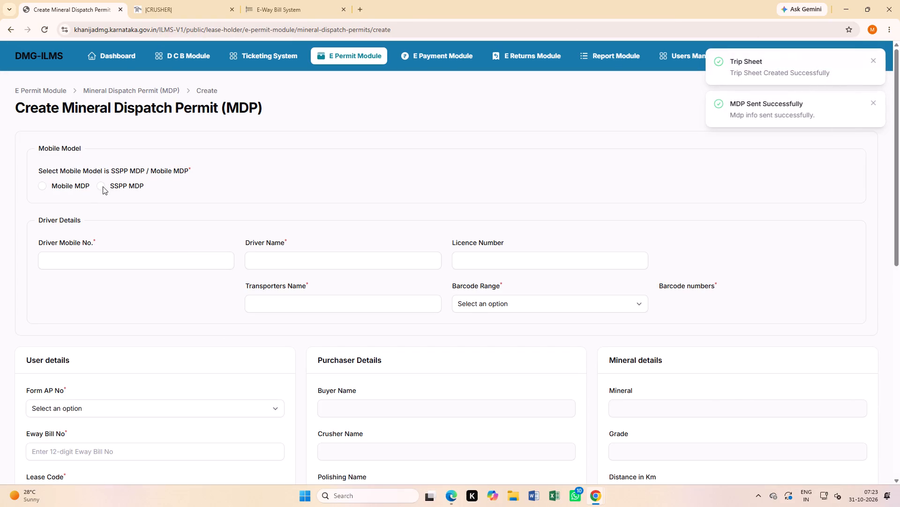
Start another permit as SSPP MDP, changing the saved driver mobile number's digits and setting the driver name to DRIVER.
{"action": "left_click", "coordinate": [103, 186]}
{"action": "left_click", "coordinate": [113, 256]}
{"action": "left_click", "coordinate": [120, 347]}
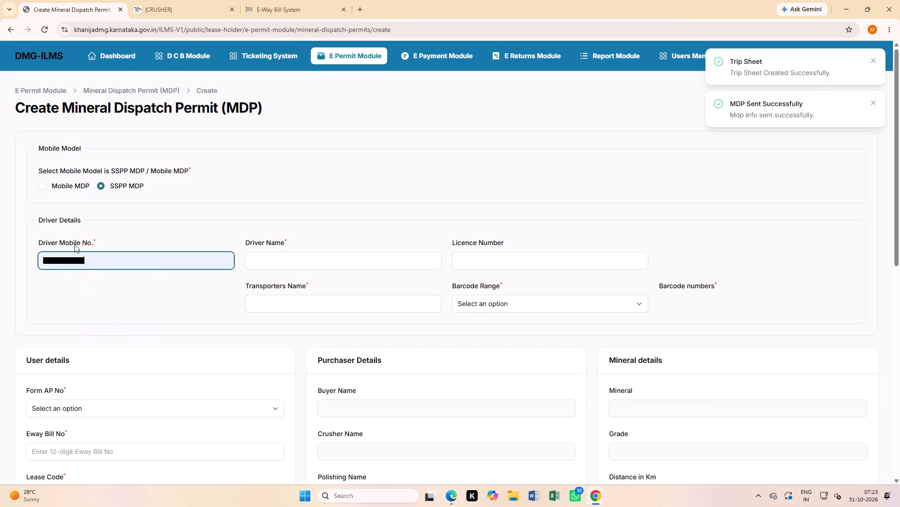
{"action": "left_click_drag", "start_coordinate": [77, 261], "coordinate": [101, 259]}
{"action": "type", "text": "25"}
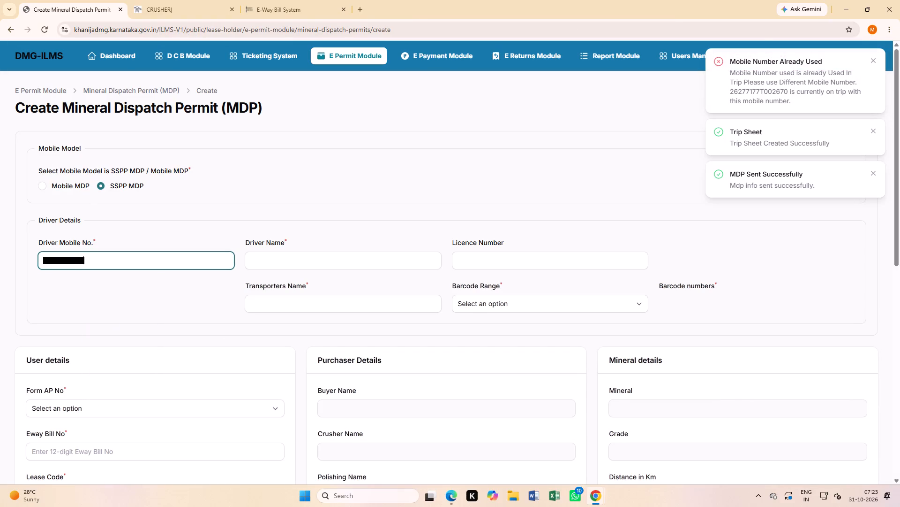
{"action": "left_click", "coordinate": [291, 255]}
{"action": "left_click", "coordinate": [313, 280]}
{"action": "left_click", "coordinate": [474, 298]}
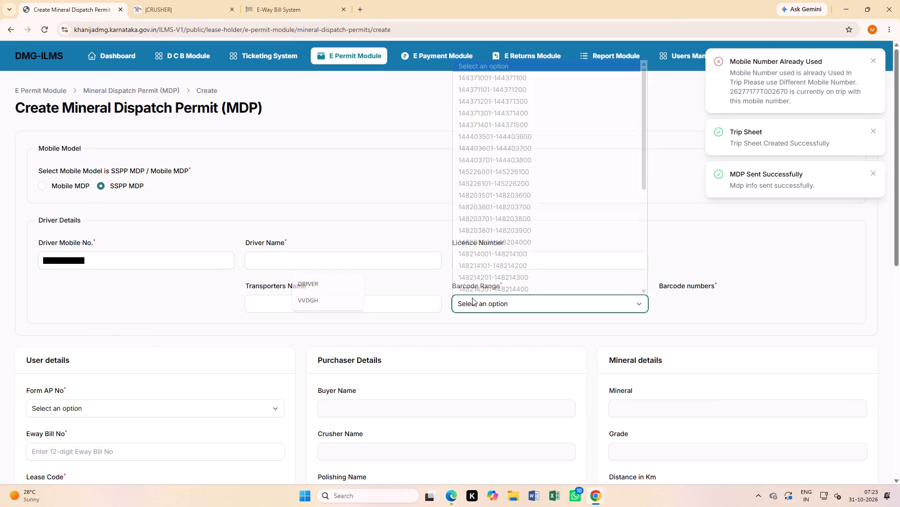
{"action": "left_click", "coordinate": [289, 265]}
{"action": "left_click", "coordinate": [306, 285]}
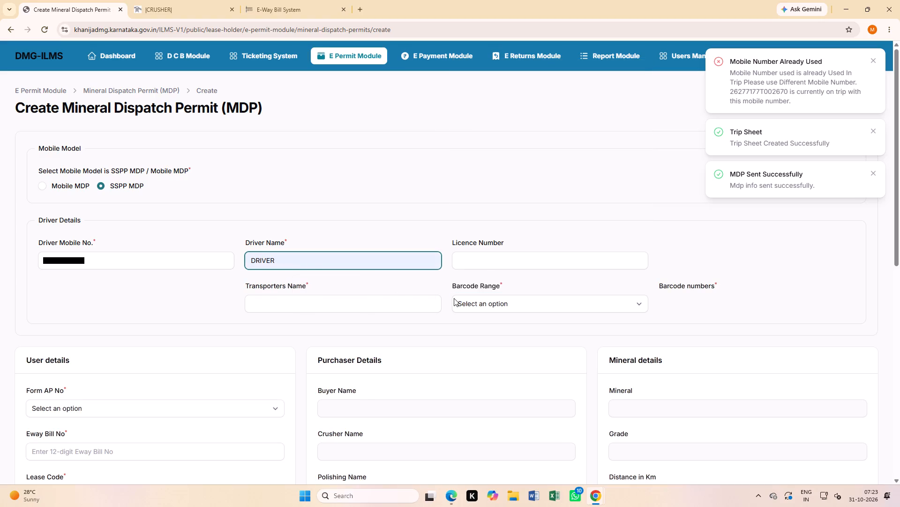
{"action": "left_click", "coordinate": [475, 301]}
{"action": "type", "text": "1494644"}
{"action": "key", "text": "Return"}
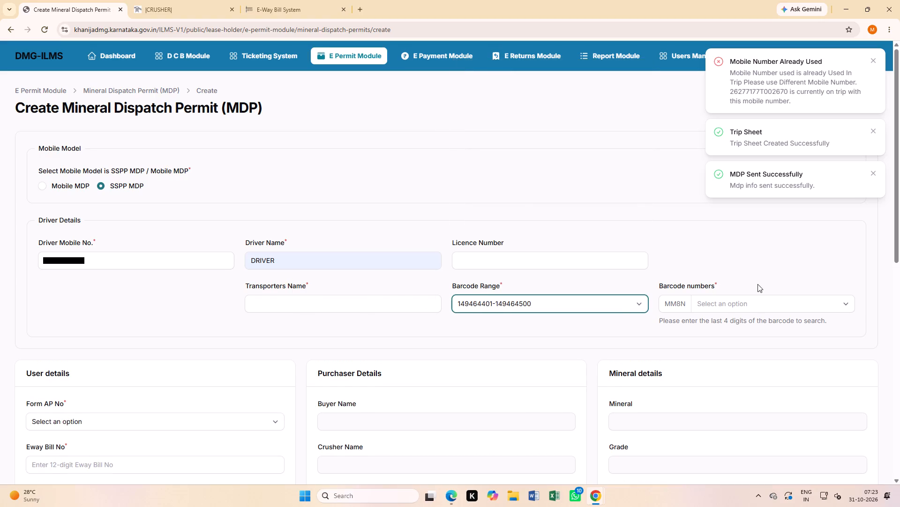
{"action": "left_click", "coordinate": [752, 308]}
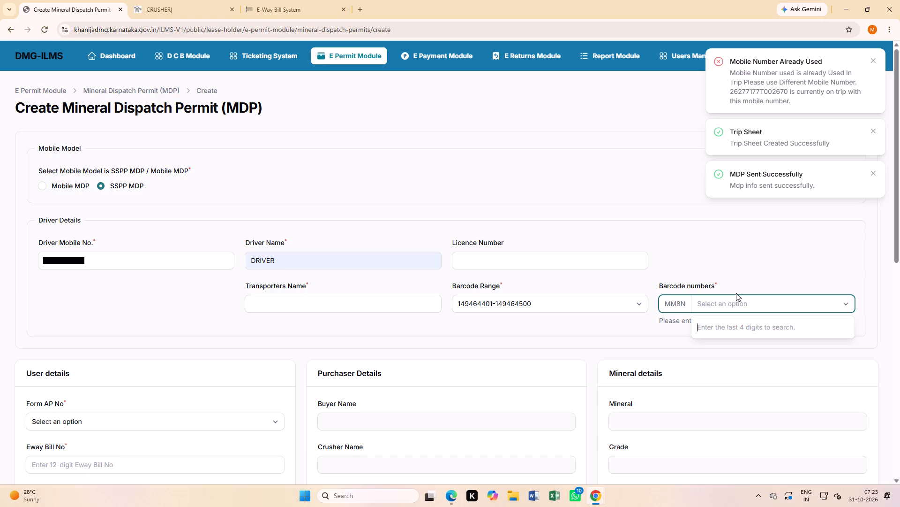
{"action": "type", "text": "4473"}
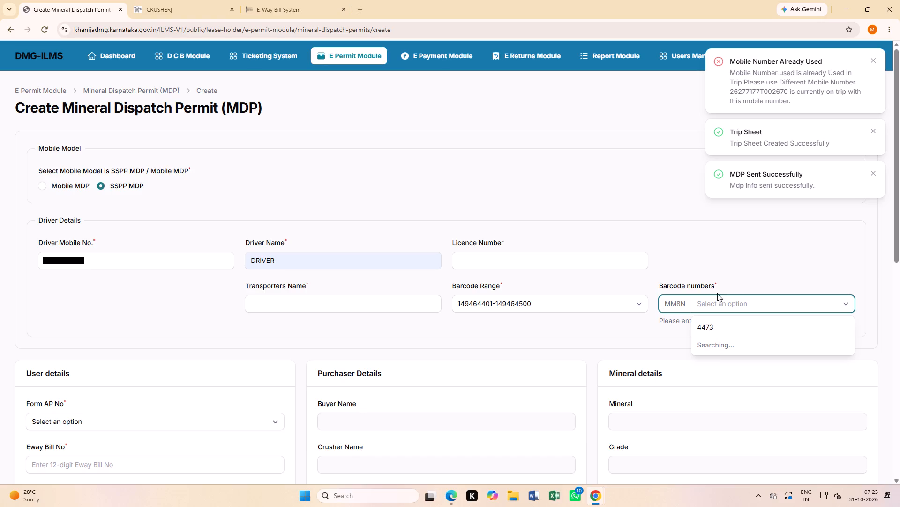
{"action": "left_click", "coordinate": [719, 343]}
{"action": "left_click_drag", "start_coordinate": [607, 329], "coordinate": [592, 328]}
{"action": "scroll", "coordinate": [320, 354], "scroll_direction": "down", "scroll_amount": 4}
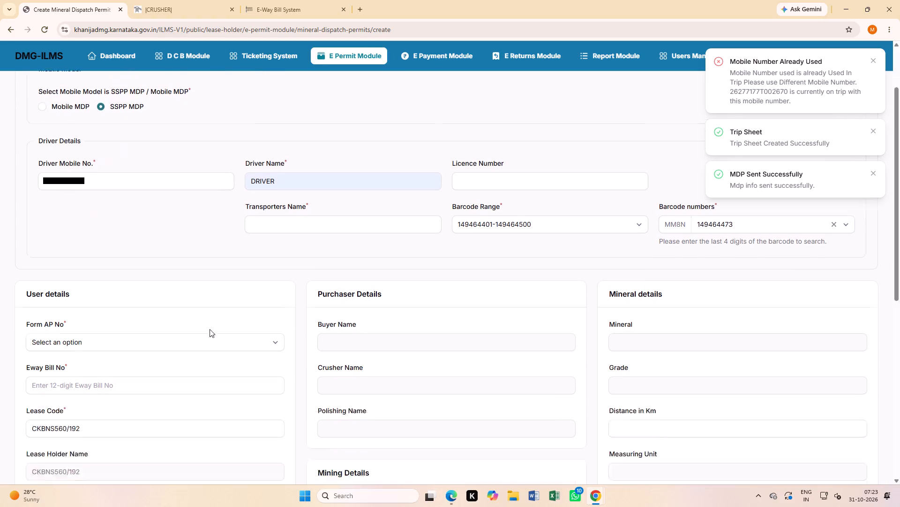
{"action": "left_click", "coordinate": [140, 236]}
{"action": "left_click", "coordinate": [118, 329]}
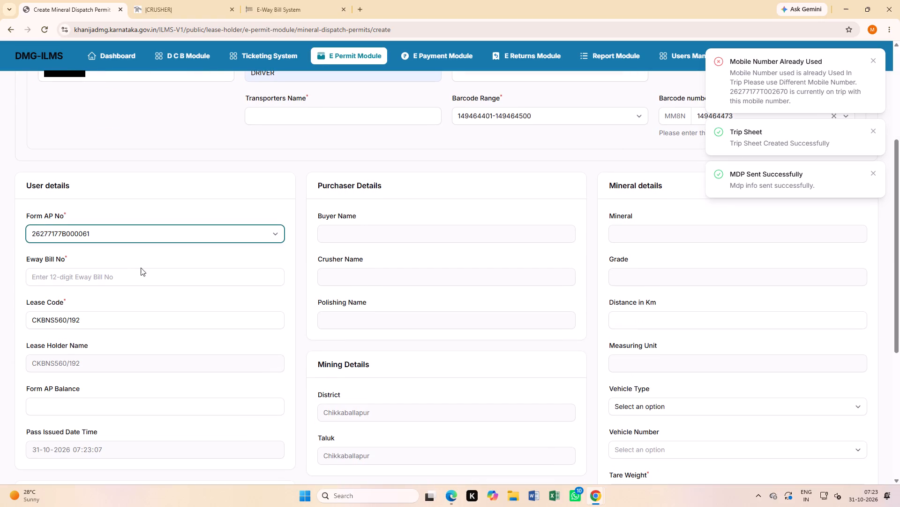
{"action": "left_click", "coordinate": [141, 267]}
{"action": "left_click", "coordinate": [137, 278]}
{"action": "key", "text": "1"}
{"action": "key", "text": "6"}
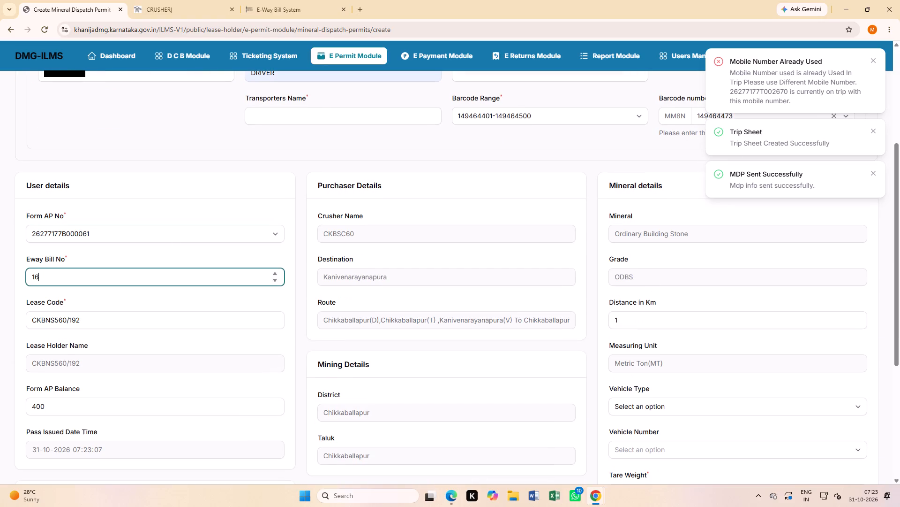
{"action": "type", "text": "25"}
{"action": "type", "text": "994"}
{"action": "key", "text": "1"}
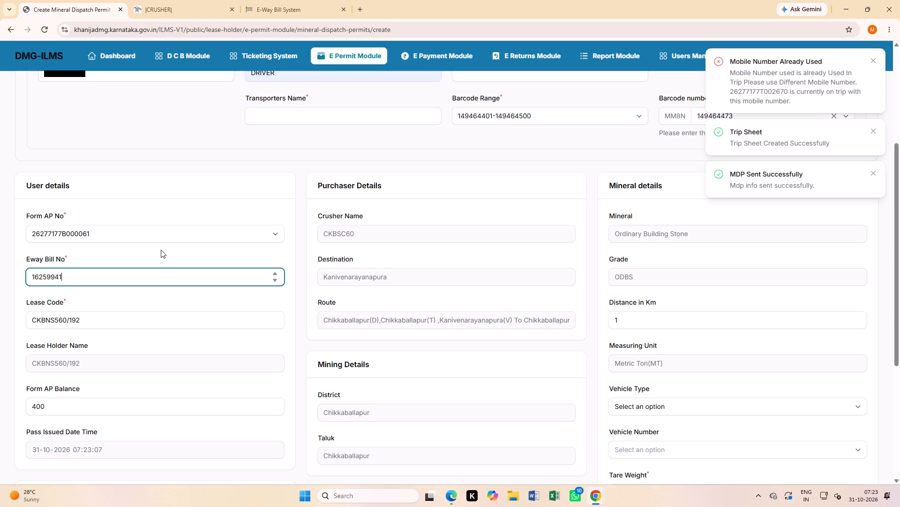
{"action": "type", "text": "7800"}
{"action": "left_click", "coordinate": [159, 250]}
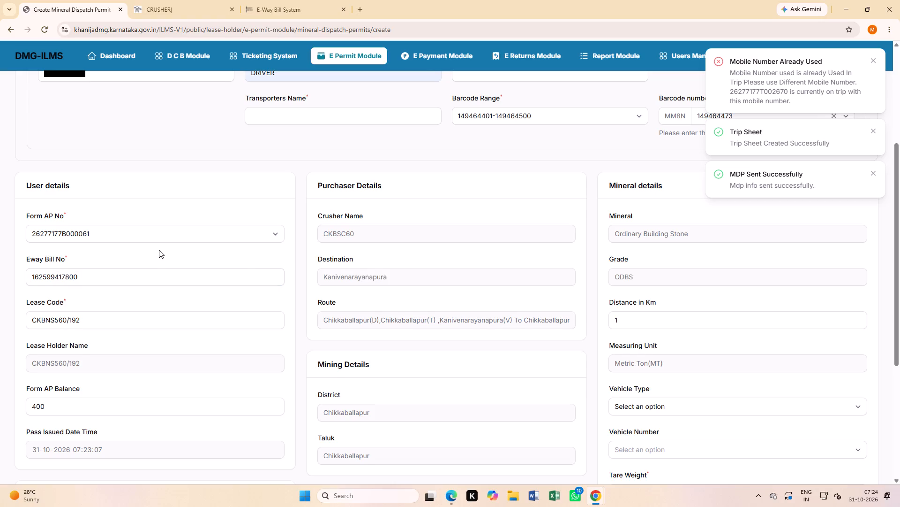
Set the permit's vehicle type to Tipper and search the vehicle numbers for 5150.
{"action": "scroll", "coordinate": [703, 273], "scroll_direction": "down", "scroll_amount": 3}
{"action": "left_click", "coordinate": [655, 271]}
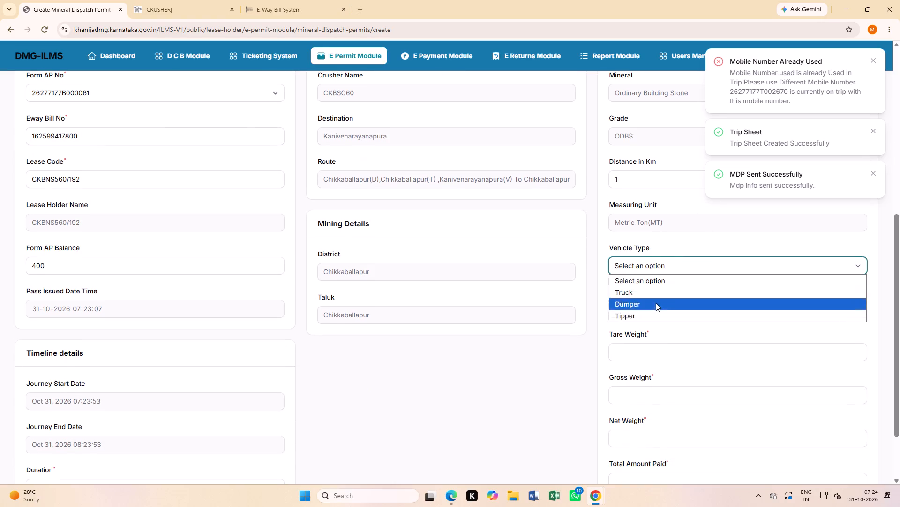
{"action": "left_click", "coordinate": [652, 313]}
{"action": "left_click", "coordinate": [655, 310]}
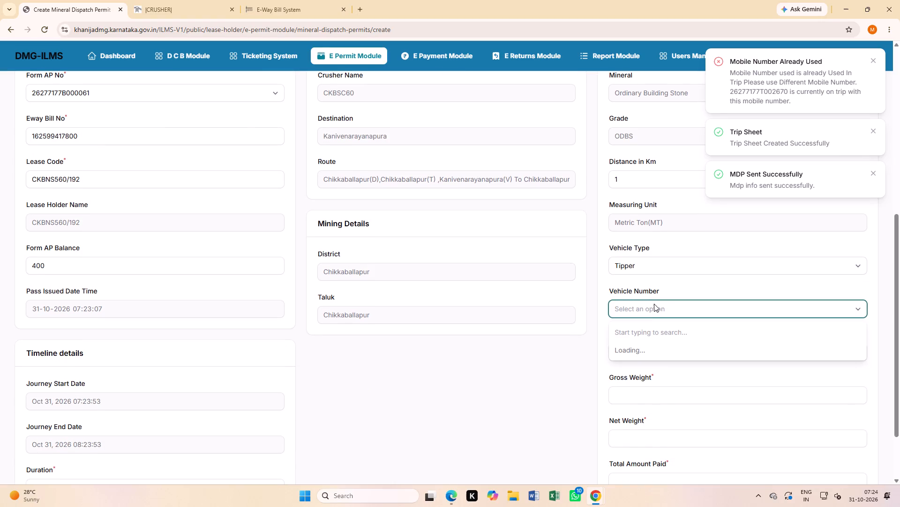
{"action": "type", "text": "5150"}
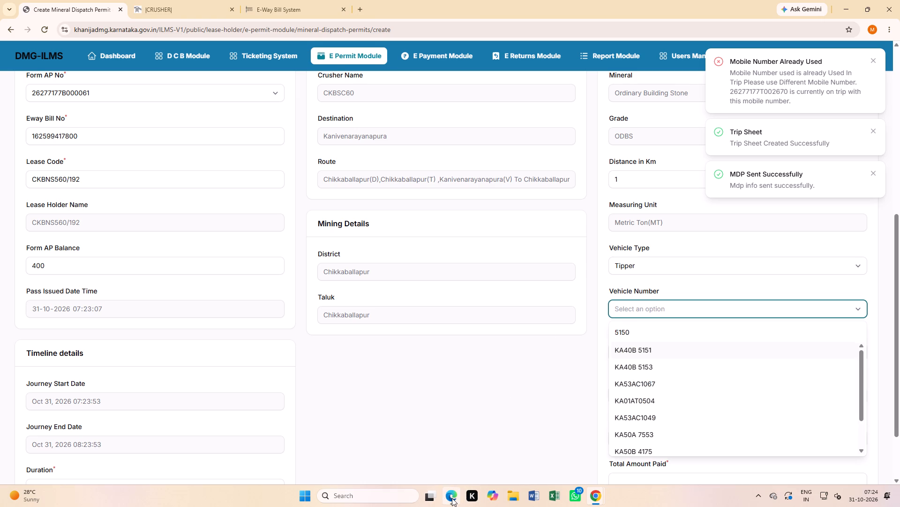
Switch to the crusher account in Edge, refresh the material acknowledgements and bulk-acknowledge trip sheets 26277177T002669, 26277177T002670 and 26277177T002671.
{"action": "left_click", "coordinate": [452, 498]}
{"action": "left_click", "coordinate": [9, 31]}
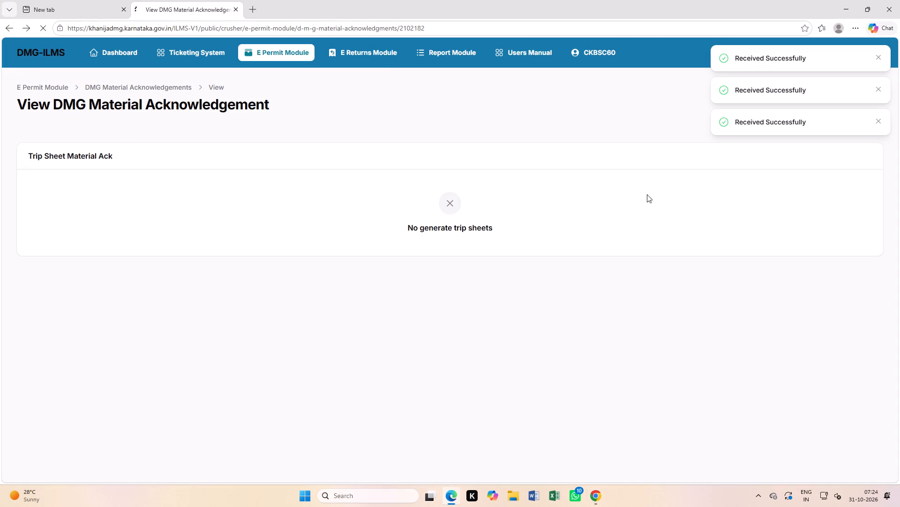
{"action": "left_click", "coordinate": [844, 250]}
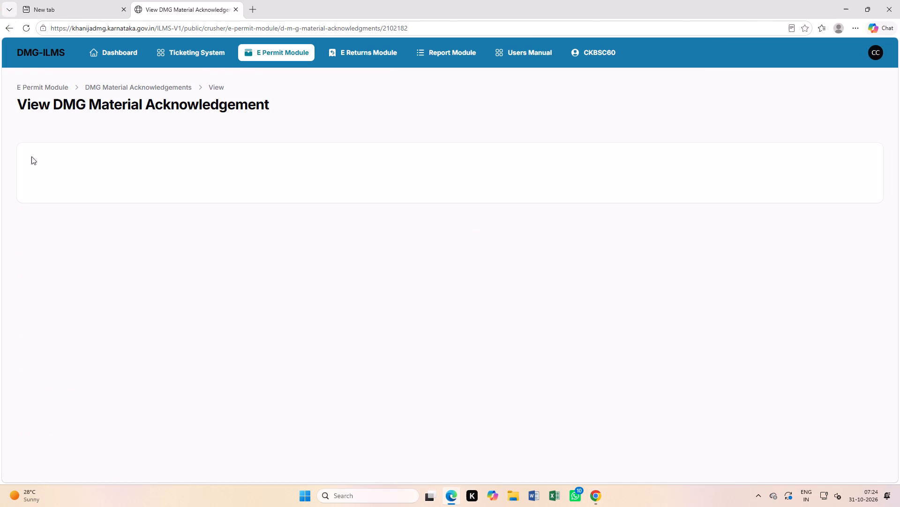
{"action": "left_click", "coordinate": [32, 184]}
{"action": "left_click", "coordinate": [66, 179]}
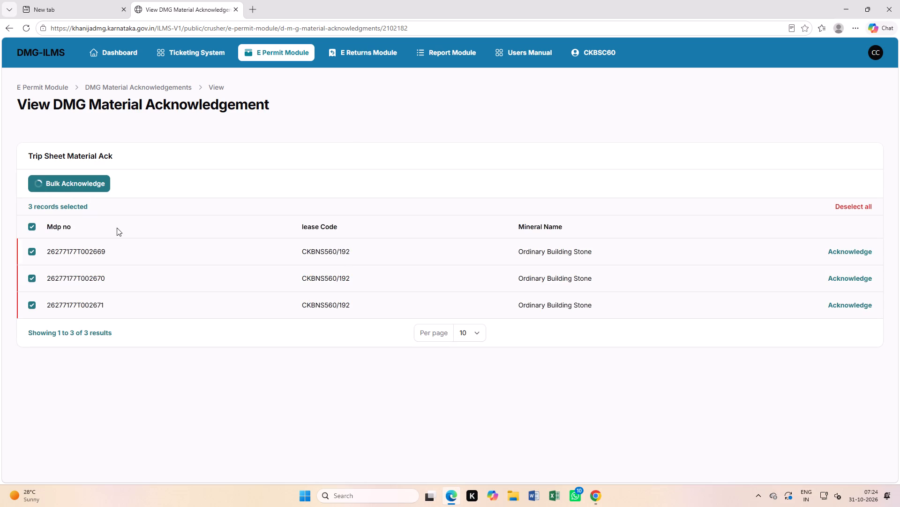
{"action": "left_click", "coordinate": [521, 216]}
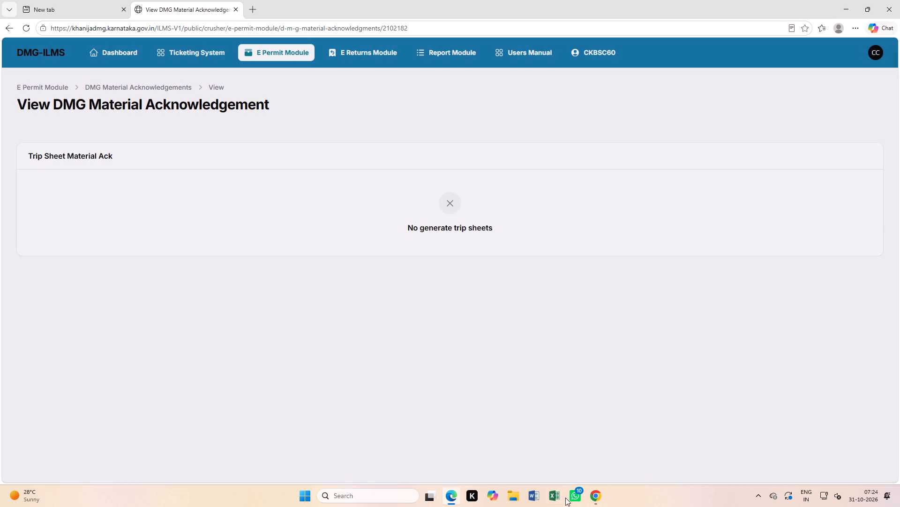
{"action": "left_click", "coordinate": [601, 496]}
{"action": "left_click", "coordinate": [560, 450]}
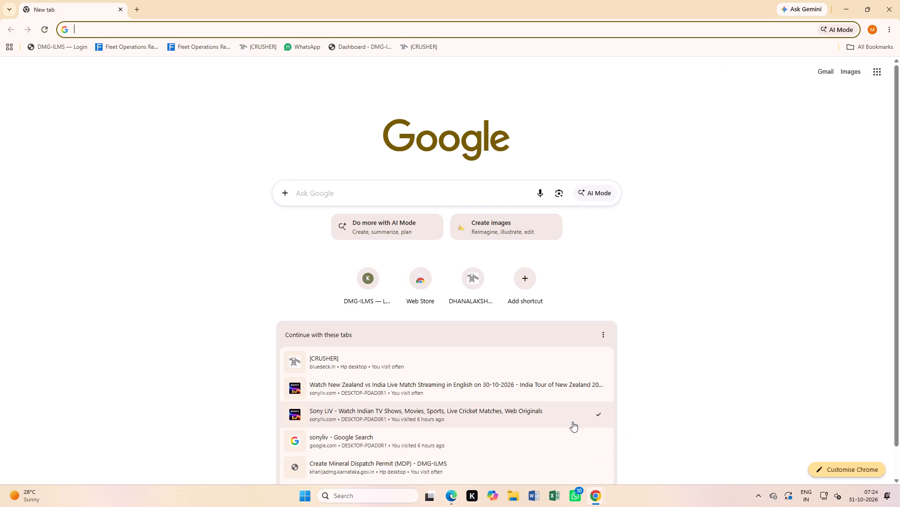
{"action": "left_click", "coordinate": [589, 500]}
{"action": "left_click", "coordinate": [626, 449]}
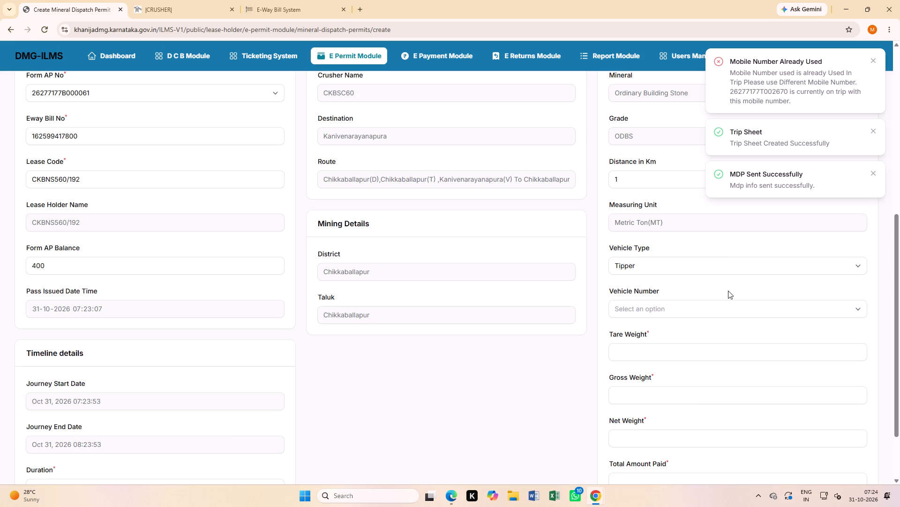
{"action": "left_click", "coordinate": [695, 315]}
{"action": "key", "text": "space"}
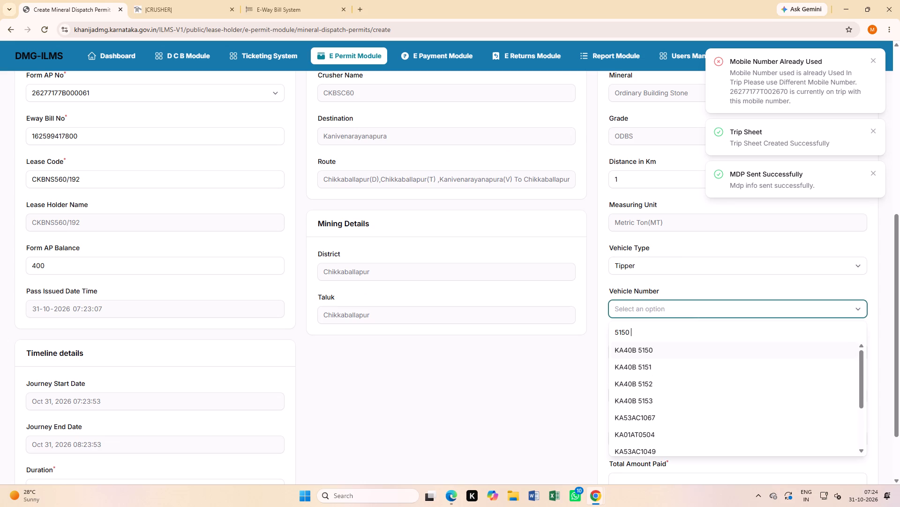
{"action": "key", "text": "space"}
{"action": "left_click", "coordinate": [669, 348]}
{"action": "left_click", "coordinate": [670, 345]}
{"action": "left_click", "coordinate": [664, 404]}
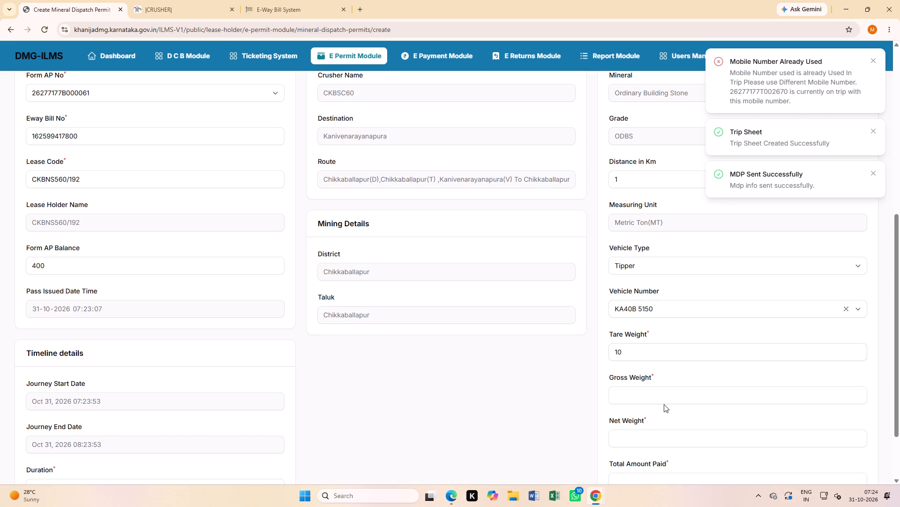
{"action": "left_click", "coordinate": [662, 398]}
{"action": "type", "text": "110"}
{"action": "left_click", "coordinate": [525, 407]}
{"action": "scroll", "coordinate": [375, 390], "scroll_direction": "down", "scroll_amount": 3}
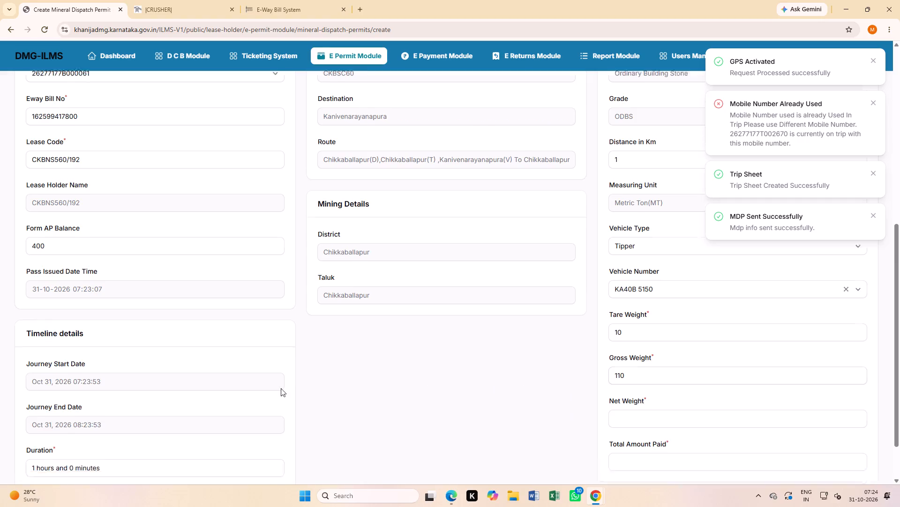
{"action": "scroll", "coordinate": [281, 388], "scroll_direction": "down", "scroll_amount": 2}
{"action": "left_click", "coordinate": [63, 468]}
{"action": "left_click", "coordinate": [73, 462]}
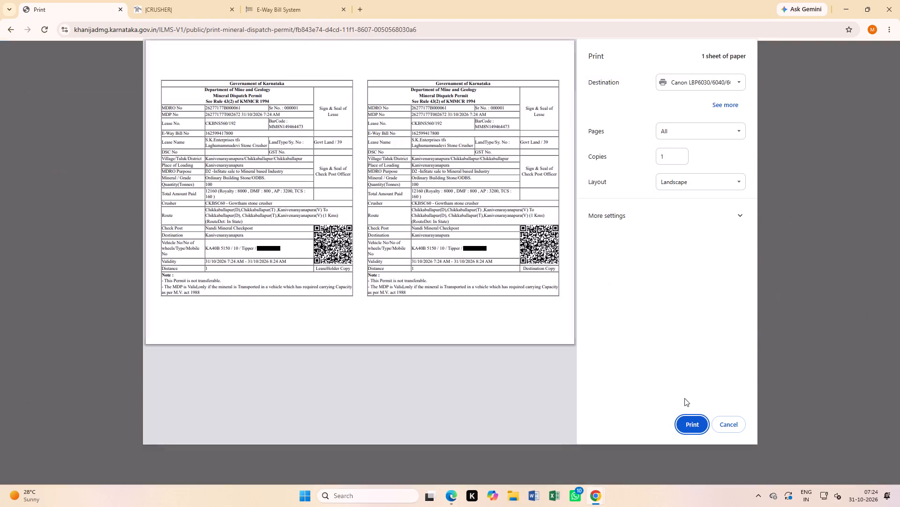
{"action": "left_click", "coordinate": [685, 424]}
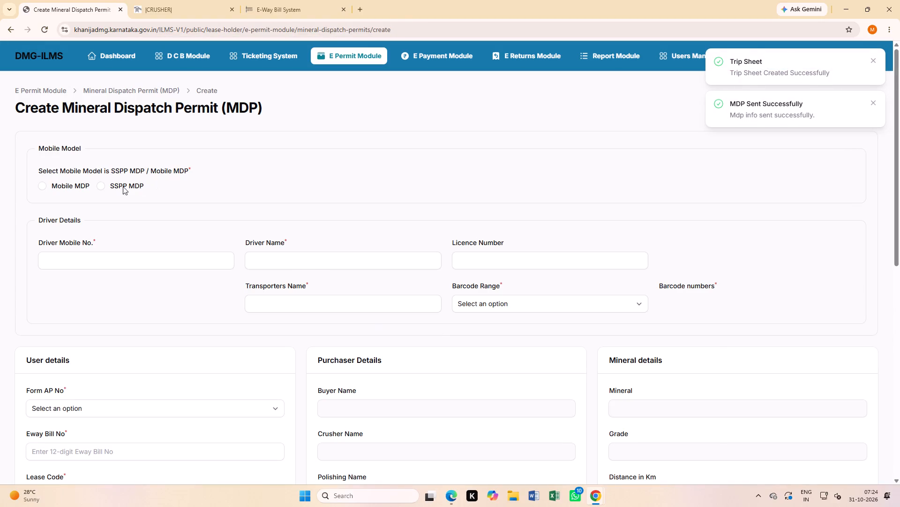
Start another permit as SSPP MDP, changing the saved driver mobile number's last digits and setting the driver name to DRIVER.
{"action": "left_click", "coordinate": [101, 184]}
{"action": "left_click", "coordinate": [137, 257]}
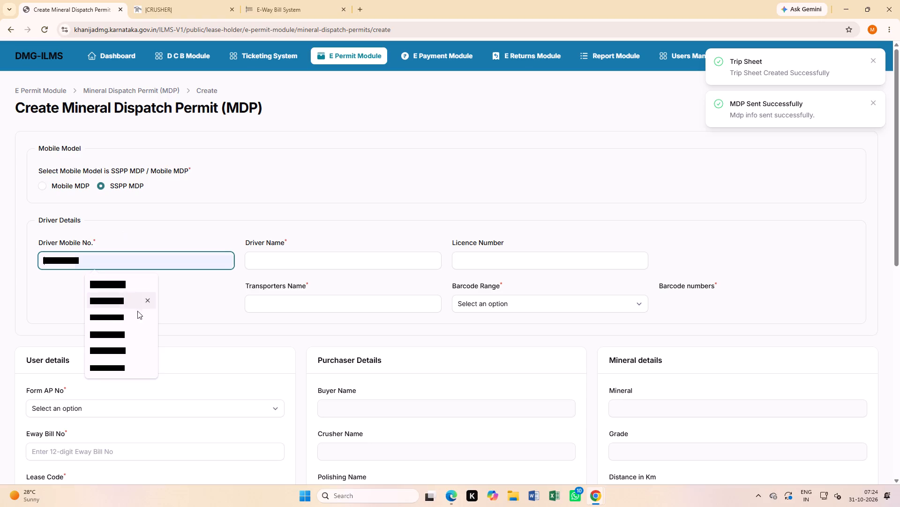
{"action": "left_click", "coordinate": [129, 313]}
{"action": "left_click_drag", "start_coordinate": [75, 261], "coordinate": [91, 263]}
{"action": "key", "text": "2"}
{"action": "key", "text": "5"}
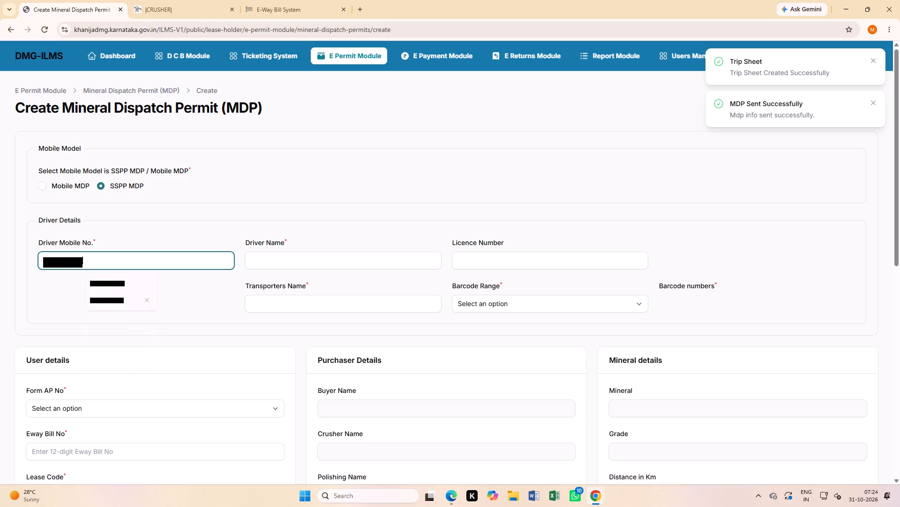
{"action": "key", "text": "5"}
{"action": "left_click", "coordinate": [164, 301]}
{"action": "left_click", "coordinate": [307, 259]}
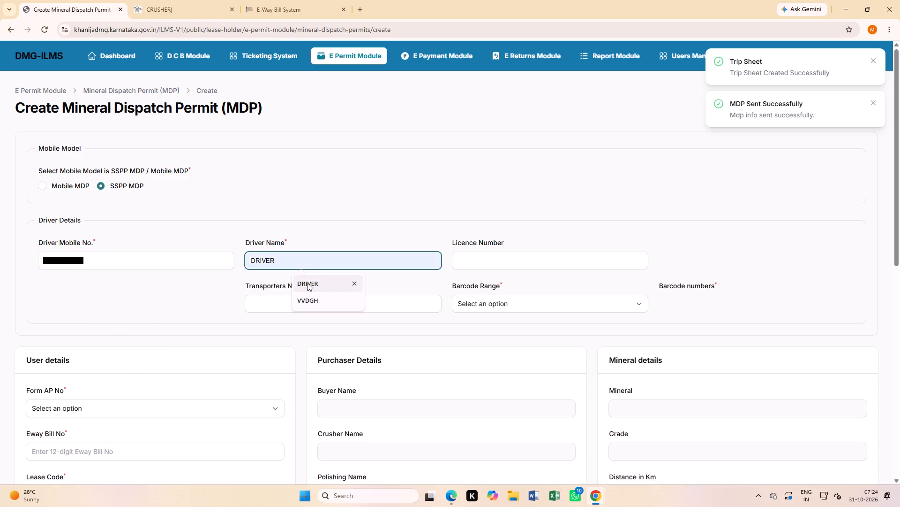
{"action": "left_click", "coordinate": [307, 283]}
{"action": "left_click", "coordinate": [494, 303]}
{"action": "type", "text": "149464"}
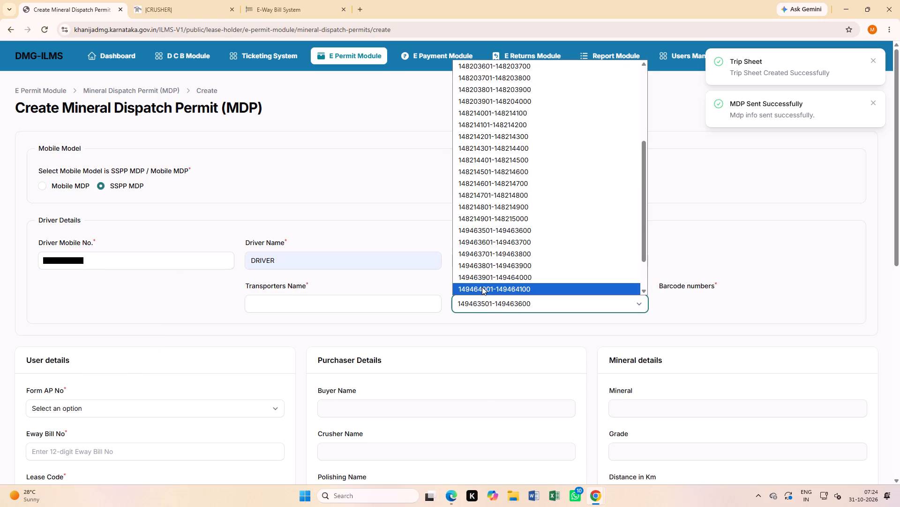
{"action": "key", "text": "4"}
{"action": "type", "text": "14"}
{"action": "left_click_drag", "start_coordinate": [428, 331], "coordinate": [434, 331]}
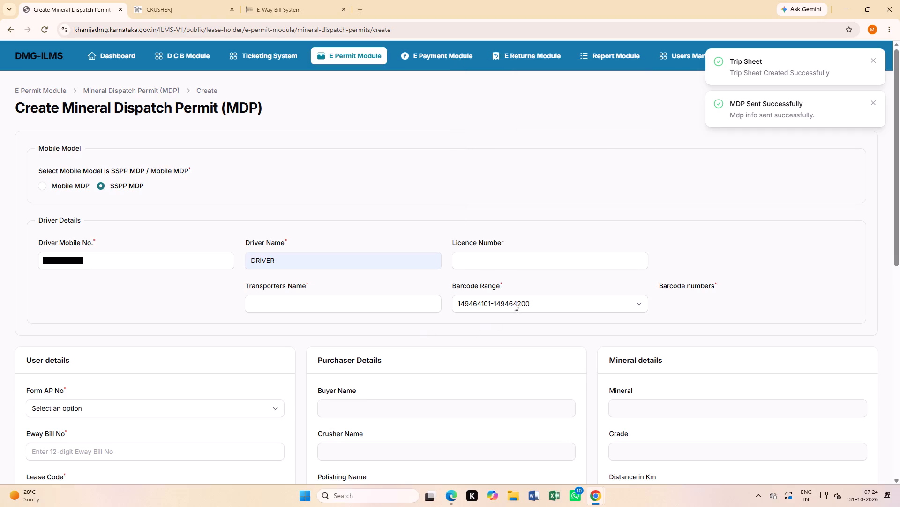
{"action": "left_click", "coordinate": [514, 303]}
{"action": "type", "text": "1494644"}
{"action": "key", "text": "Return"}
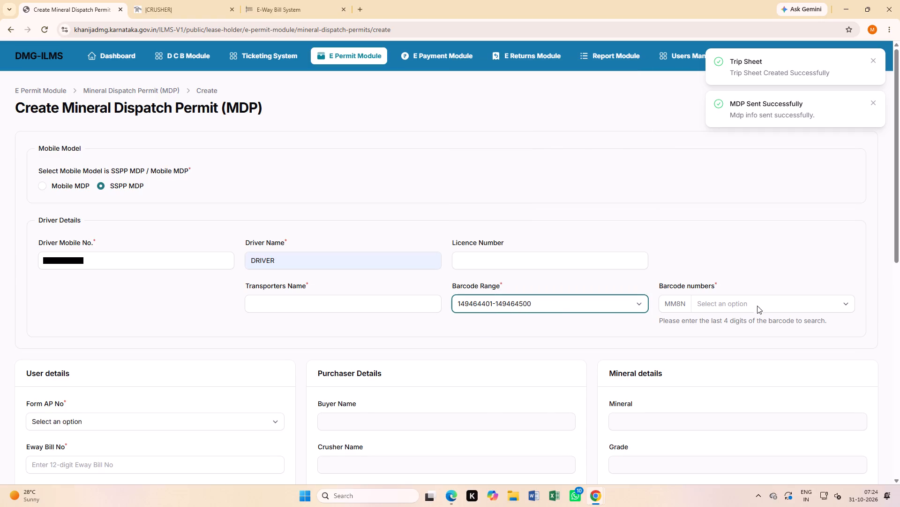
{"action": "left_click", "coordinate": [762, 303]}
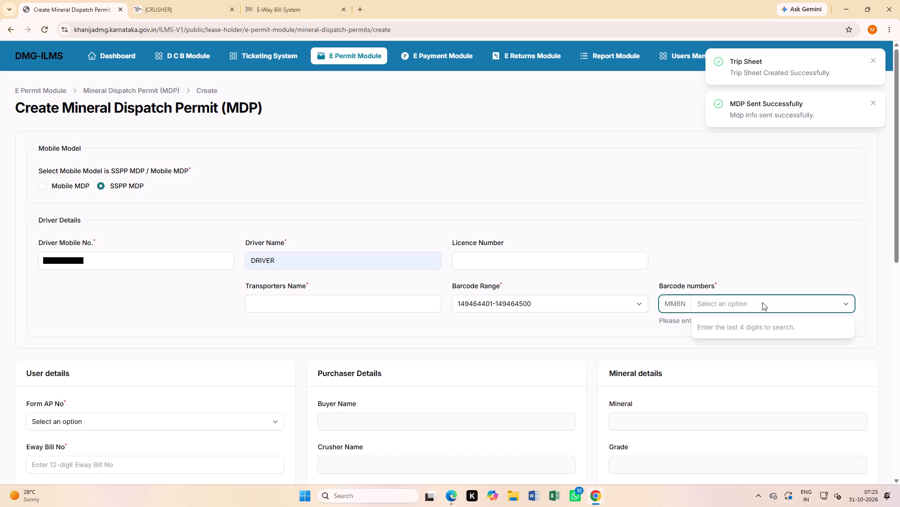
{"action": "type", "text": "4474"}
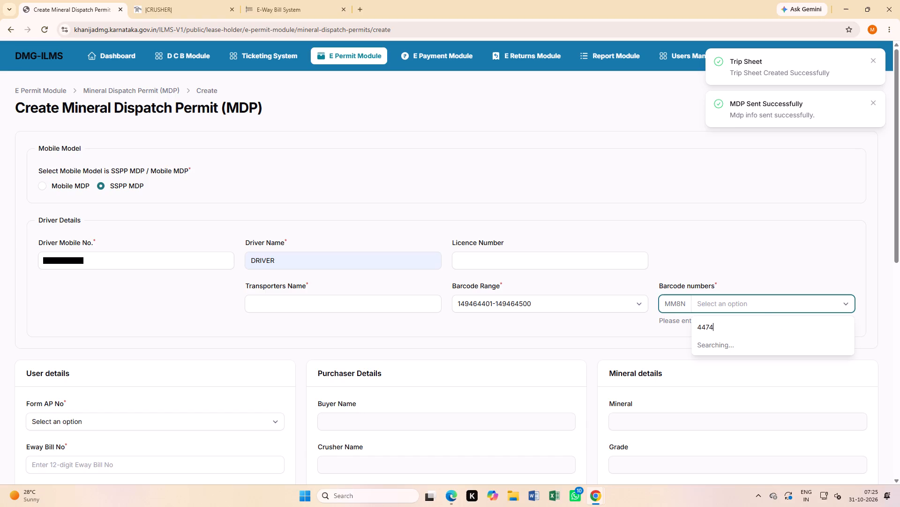
{"action": "left_click", "coordinate": [742, 343]}
{"action": "left_click", "coordinate": [705, 341]}
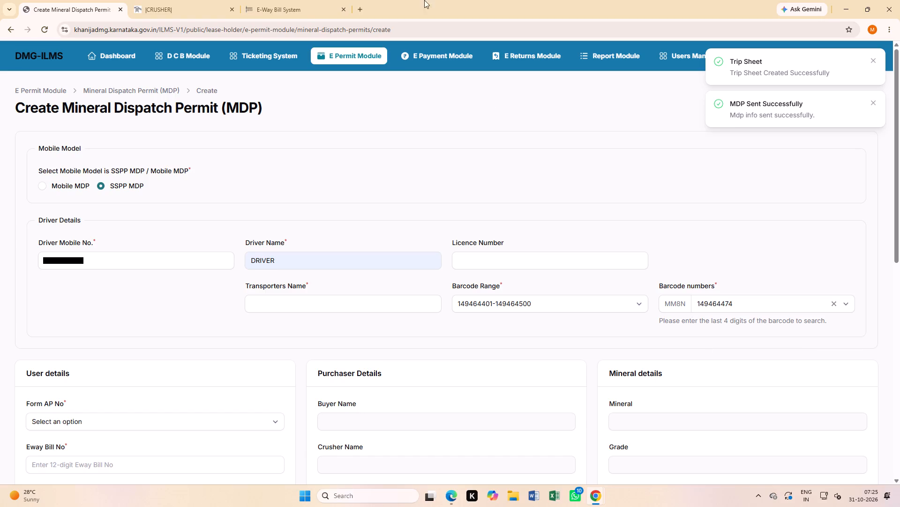
{"action": "scroll", "coordinate": [38, 287], "scroll_direction": "down", "scroll_amount": 5}
{"action": "left_click", "coordinate": [123, 185]}
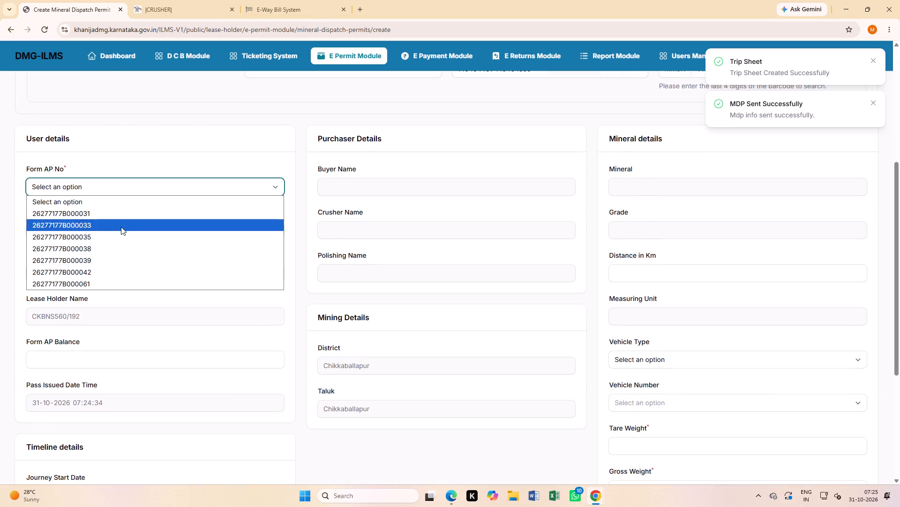
{"action": "left_click", "coordinate": [125, 286]}
{"action": "left_click", "coordinate": [139, 230]}
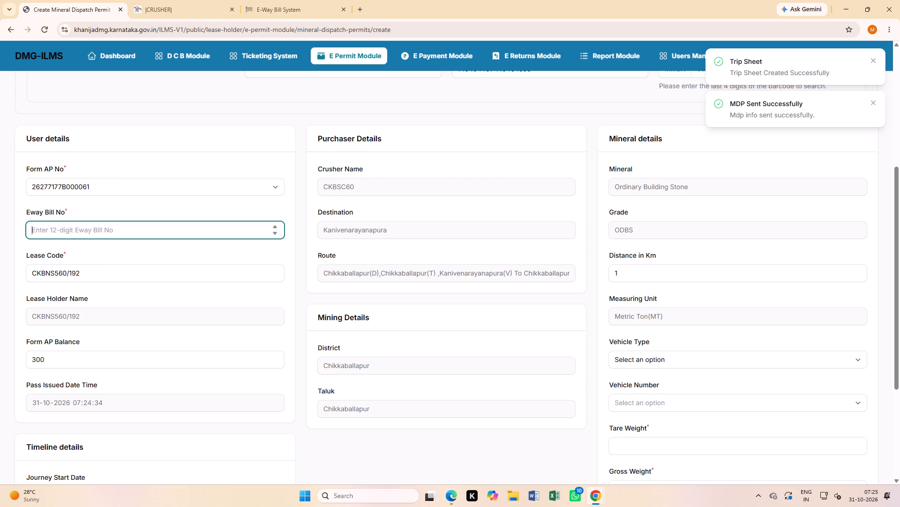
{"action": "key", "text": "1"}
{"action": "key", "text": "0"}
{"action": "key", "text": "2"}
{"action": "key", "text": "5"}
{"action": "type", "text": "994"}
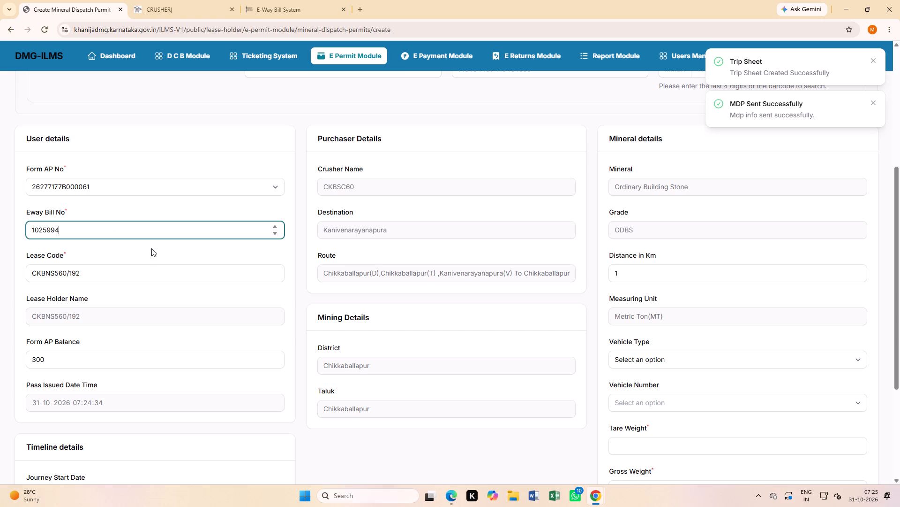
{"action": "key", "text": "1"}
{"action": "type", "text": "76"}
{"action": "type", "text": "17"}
{"action": "left_click", "coordinate": [168, 259]}
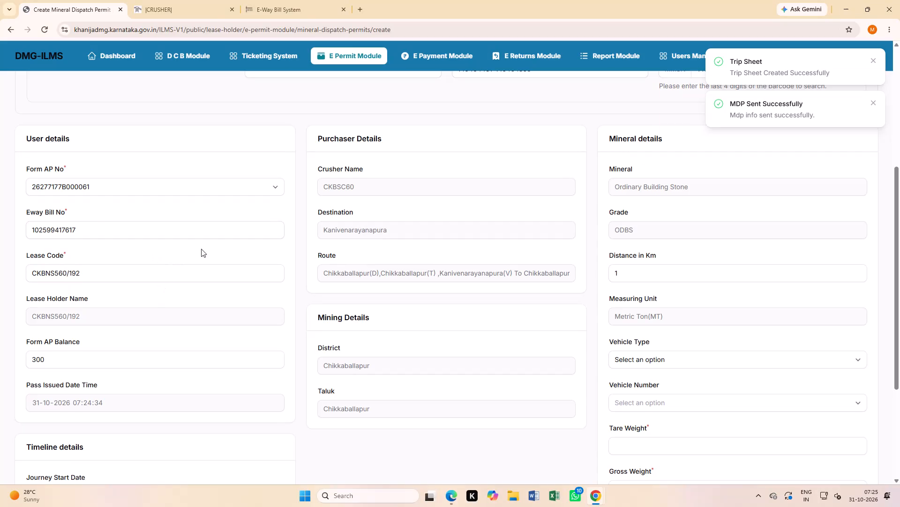
{"action": "scroll", "coordinate": [604, 218], "scroll_direction": "down", "scroll_amount": 1}
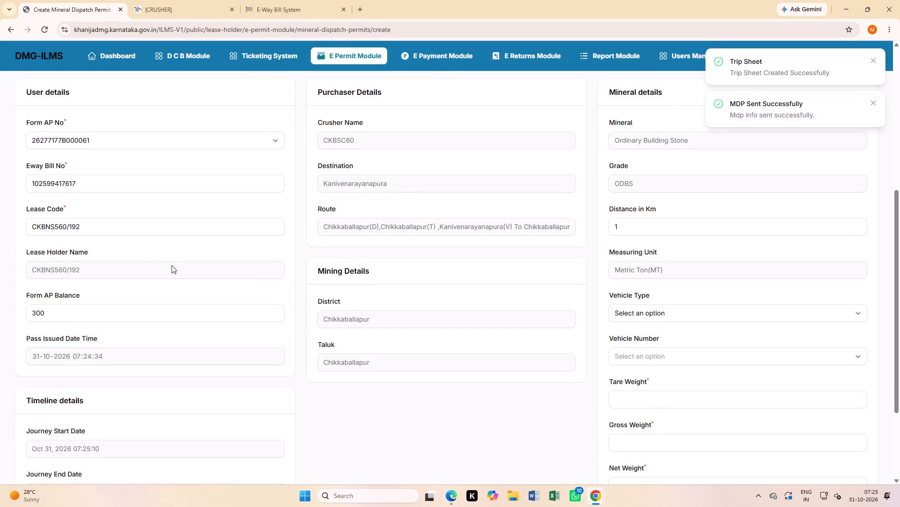
{"action": "scroll", "coordinate": [112, 265], "scroll_direction": "down", "scroll_amount": 2}
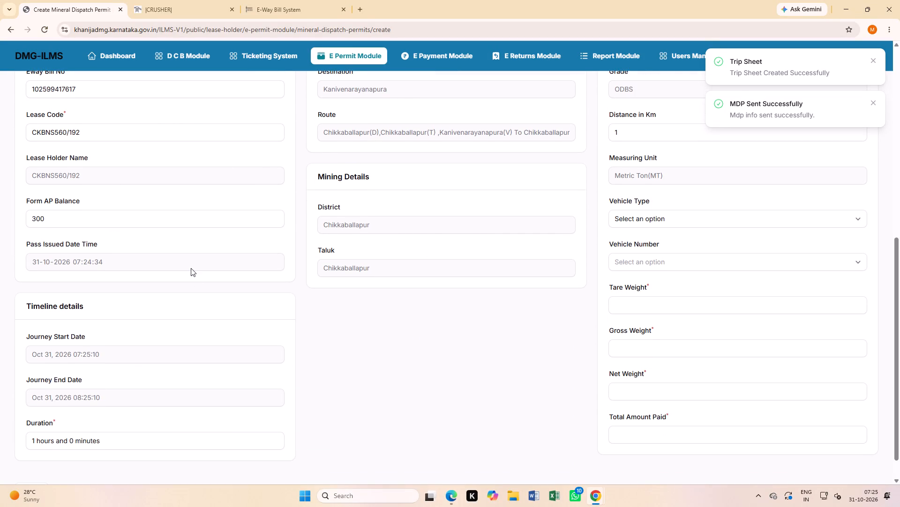
{"action": "scroll", "coordinate": [191, 268], "scroll_direction": "up", "scroll_amount": 2}
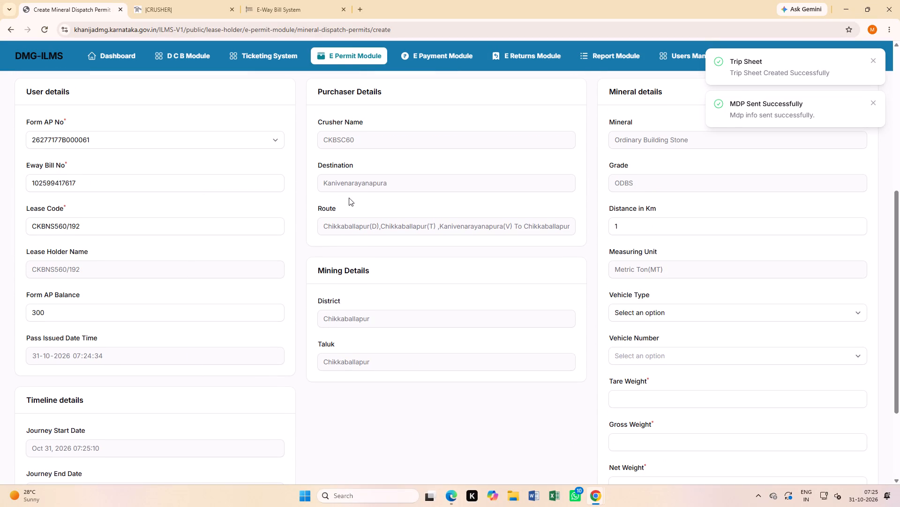
{"action": "scroll", "coordinate": [776, 307], "scroll_direction": "down", "scroll_amount": 2}
{"action": "left_click", "coordinate": [646, 213]}
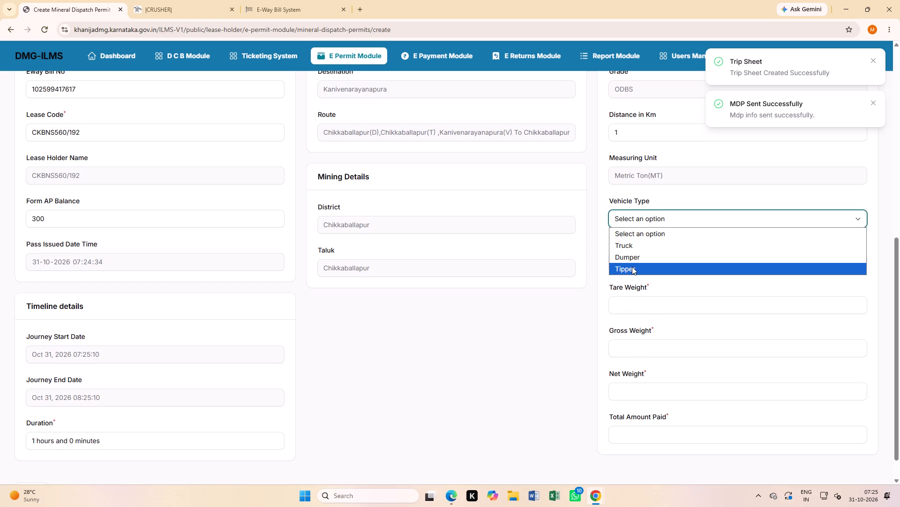
{"action": "left_click", "coordinate": [632, 267]}
{"action": "scroll", "coordinate": [389, 328], "scroll_direction": "up", "scroll_amount": 4}
{"action": "scroll", "coordinate": [389, 328], "scroll_direction": "down", "scroll_amount": 3}
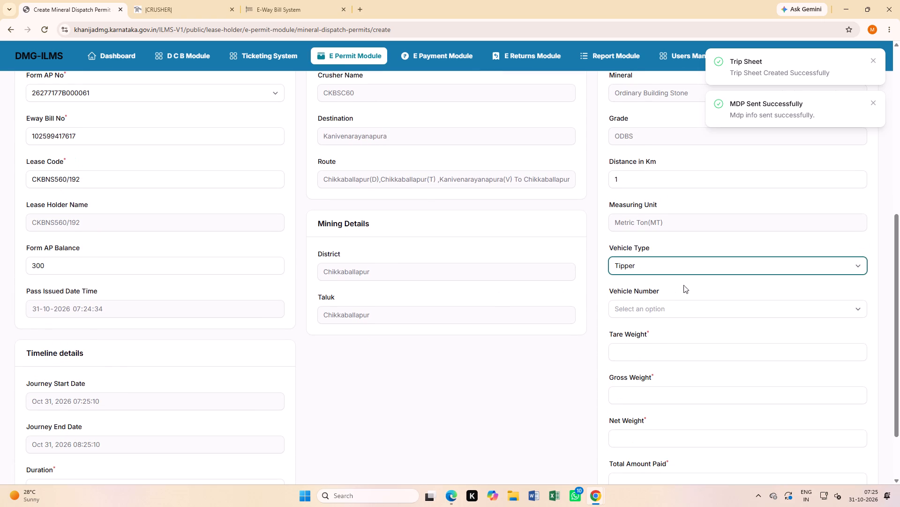
{"action": "left_click", "coordinate": [681, 309]}
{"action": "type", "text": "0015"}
{"action": "left_click", "coordinate": [660, 345]}
{"action": "left_click", "coordinate": [470, 413]}
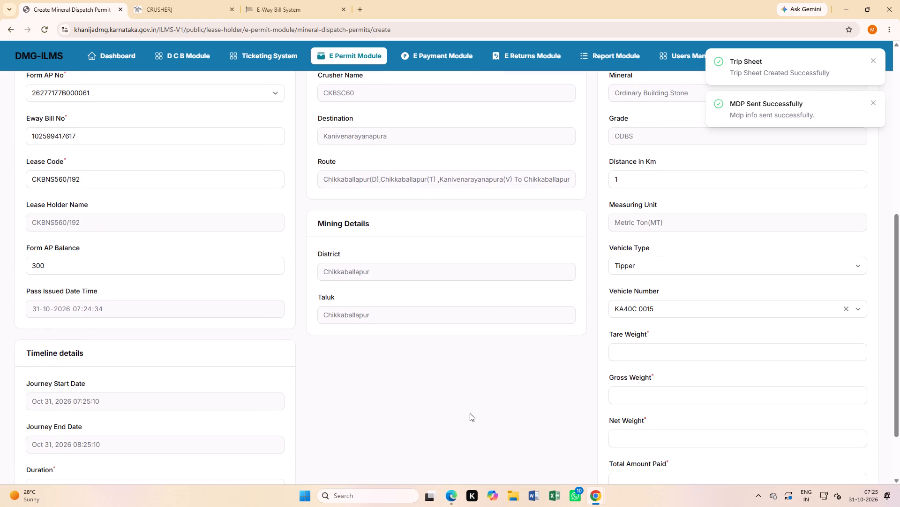
{"action": "scroll", "coordinate": [688, 299], "scroll_direction": "down", "scroll_amount": 2}
{"action": "left_click", "coordinate": [658, 323]}
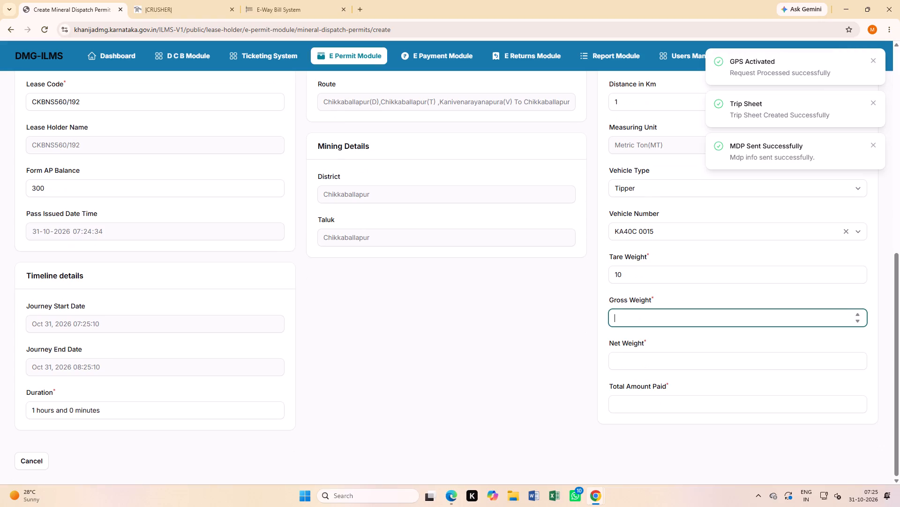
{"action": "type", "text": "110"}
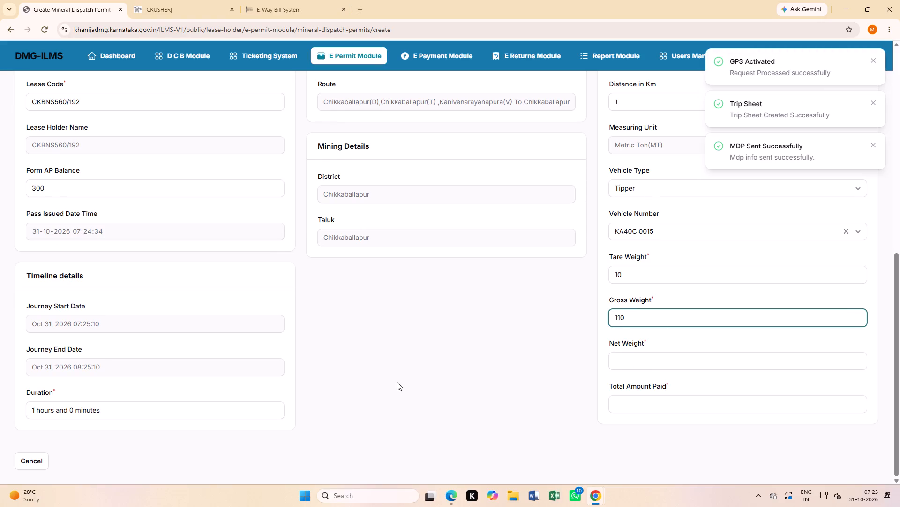
{"action": "left_click", "coordinate": [397, 382]}
{"action": "scroll", "coordinate": [146, 491], "scroll_direction": "down", "scroll_amount": 3}
{"action": "left_click", "coordinate": [72, 463]}
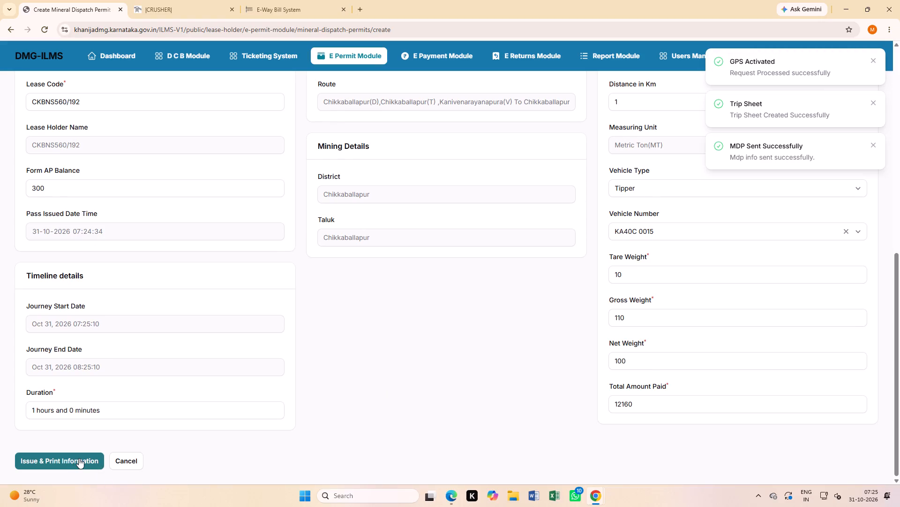
{"action": "left_click", "coordinate": [79, 458]}
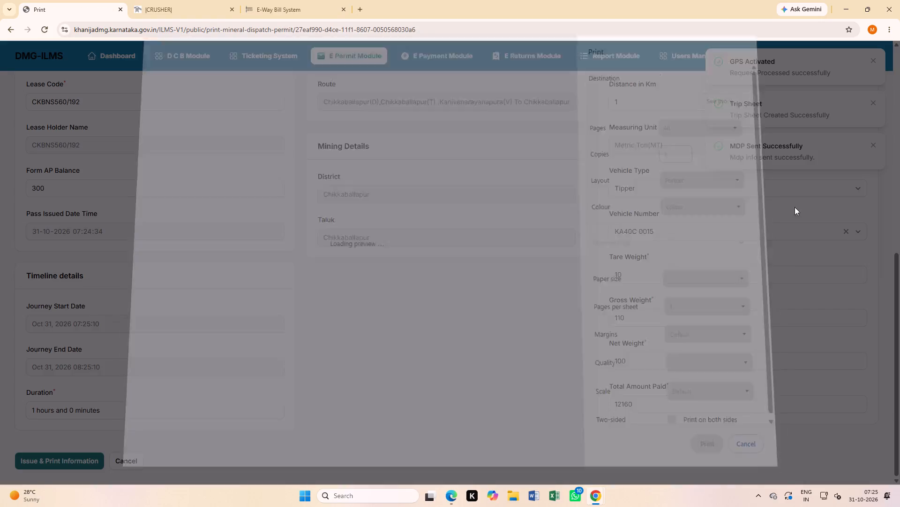
{"action": "left_click", "coordinate": [690, 415]}
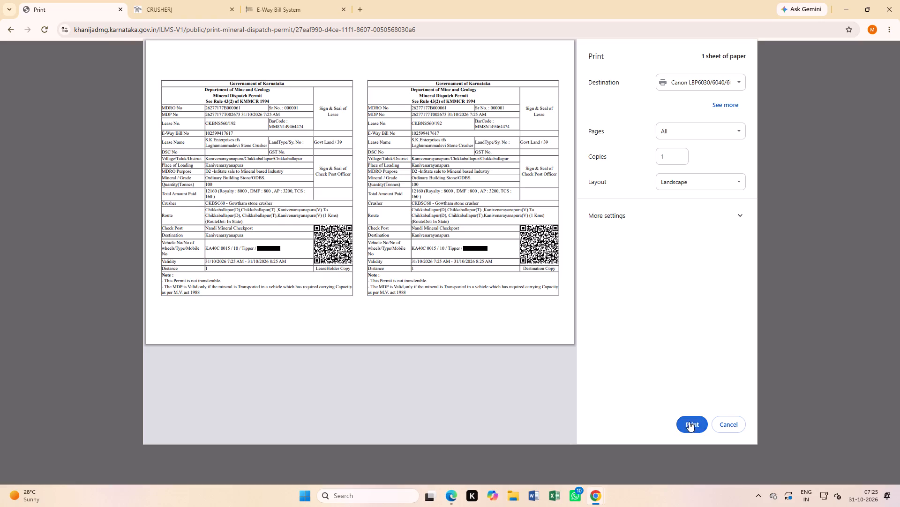
{"action": "left_click", "coordinate": [689, 422]}
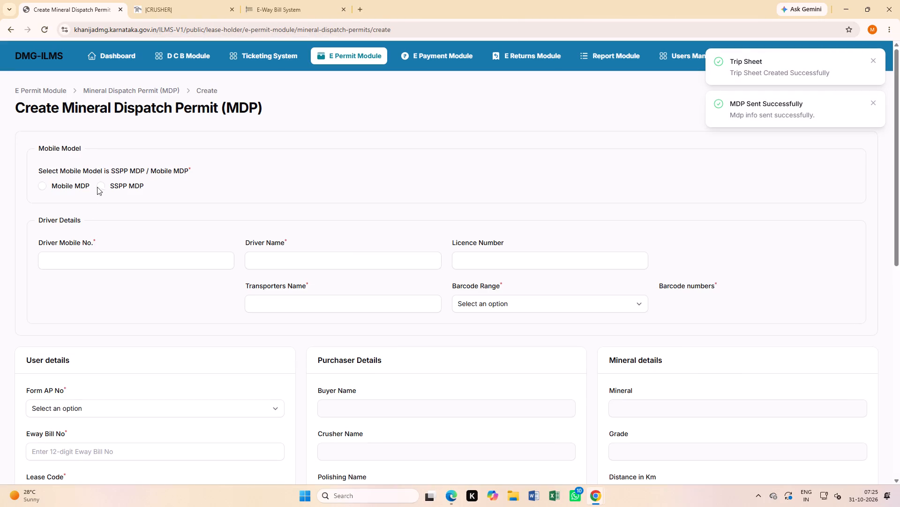
Start another permit as SSPP MDP, changing the saved driver mobile number's last digits and setting the driver name to DRIVER.
{"action": "left_click", "coordinate": [100, 187]}
{"action": "left_click", "coordinate": [124, 266]}
{"action": "left_click", "coordinate": [124, 332]}
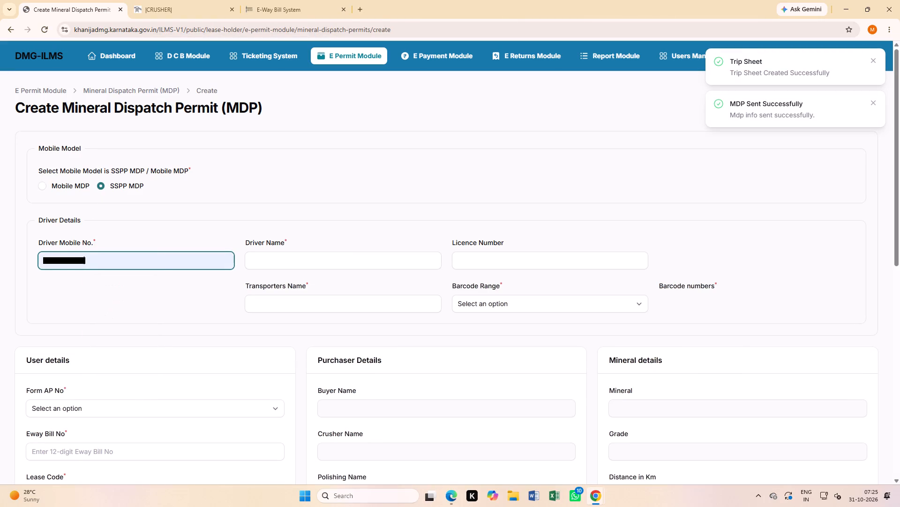
{"action": "left_click_drag", "start_coordinate": [80, 261], "coordinate": [72, 261]}
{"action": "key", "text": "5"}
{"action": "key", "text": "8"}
{"action": "left_click", "coordinate": [149, 296]}
{"action": "left_click", "coordinate": [333, 259]}
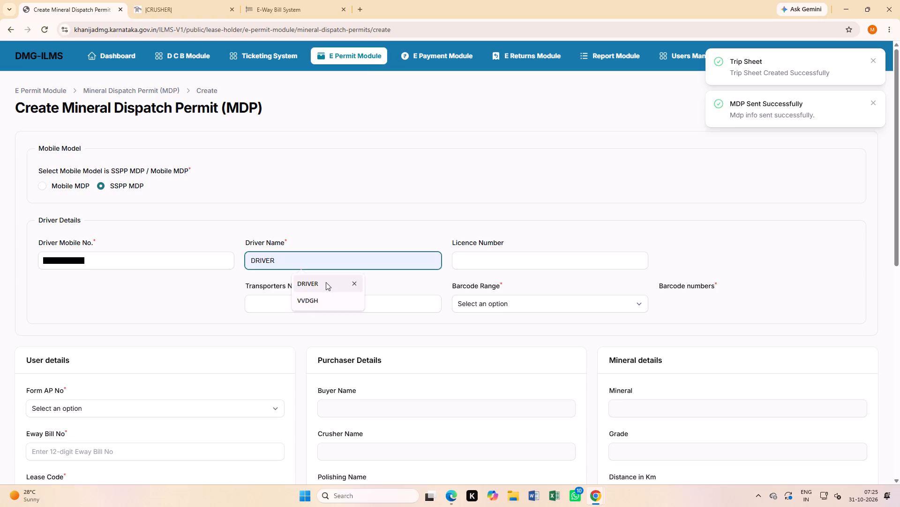
{"action": "left_click", "coordinate": [326, 282]}
{"action": "left_click", "coordinate": [494, 304]}
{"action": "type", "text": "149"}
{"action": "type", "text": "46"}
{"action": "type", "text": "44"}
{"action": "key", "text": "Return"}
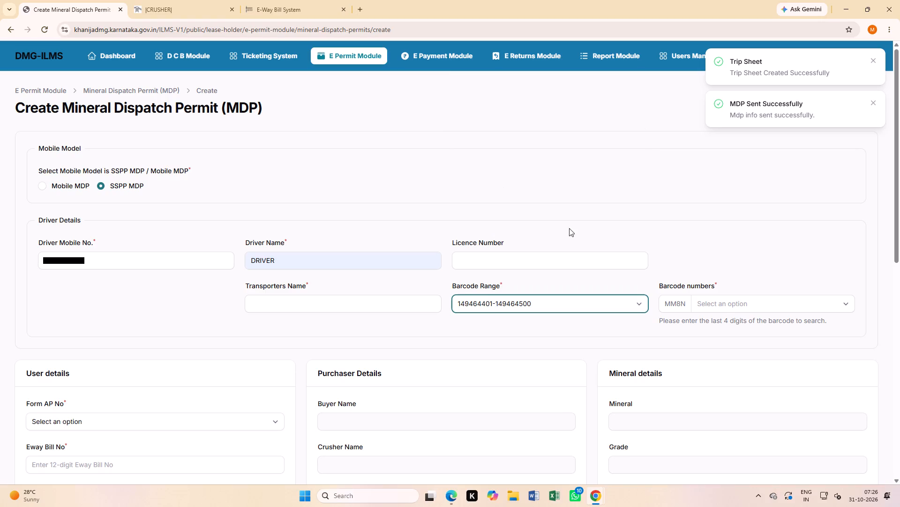
{"action": "left_click", "coordinate": [707, 297]}
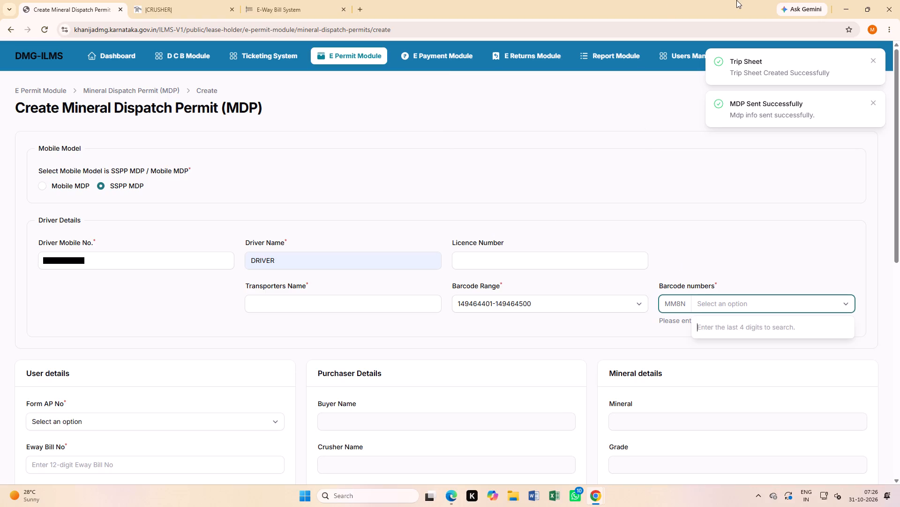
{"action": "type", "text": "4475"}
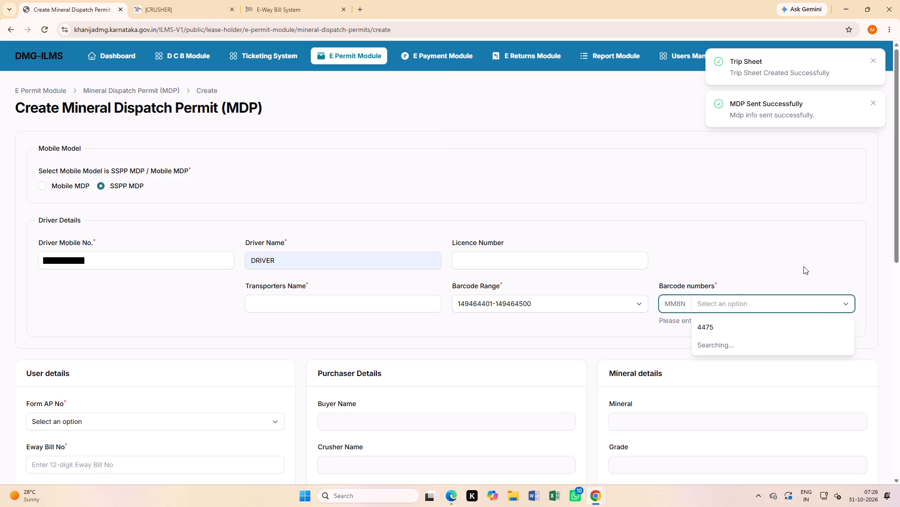
{"action": "double_click", "coordinate": [711, 338]}
{"action": "scroll", "coordinate": [306, 330], "scroll_direction": "down", "scroll_amount": 5}
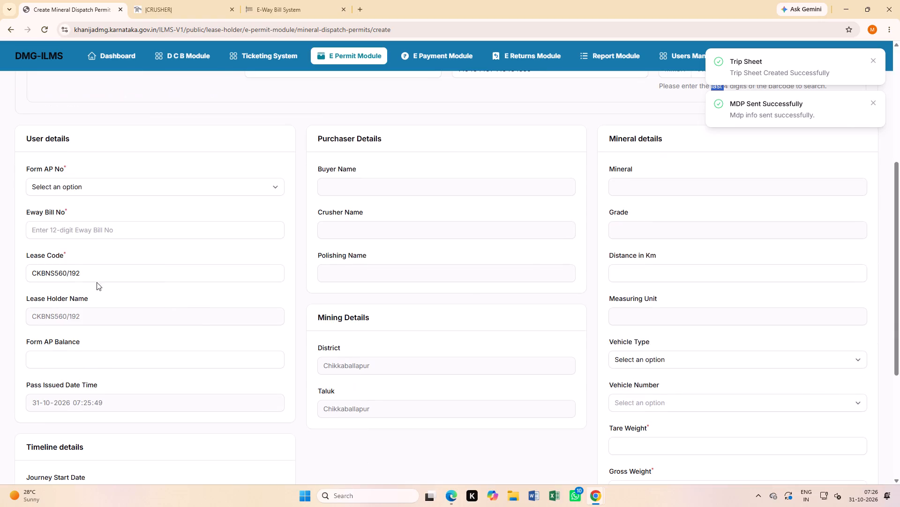
{"action": "left_click", "coordinate": [105, 189]}
{"action": "left_click", "coordinate": [122, 282]}
{"action": "left_click", "coordinate": [123, 221]}
{"action": "left_click", "coordinate": [131, 229]}
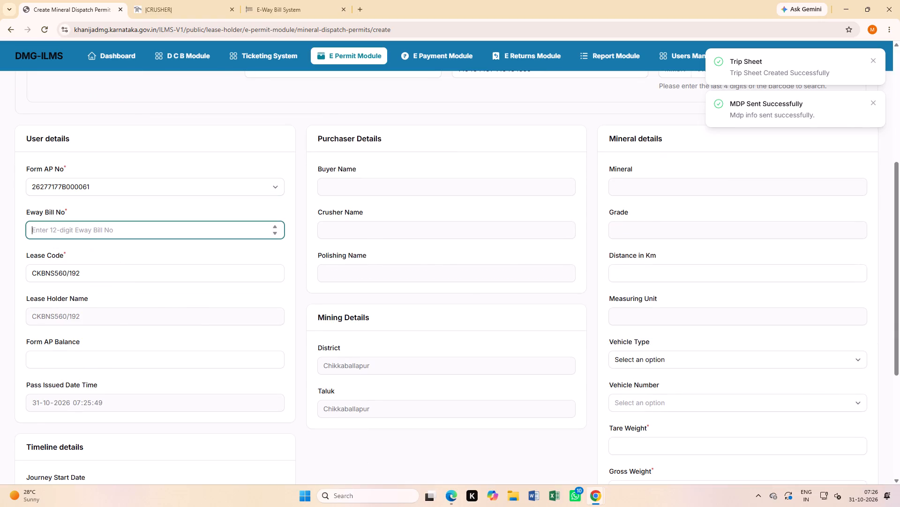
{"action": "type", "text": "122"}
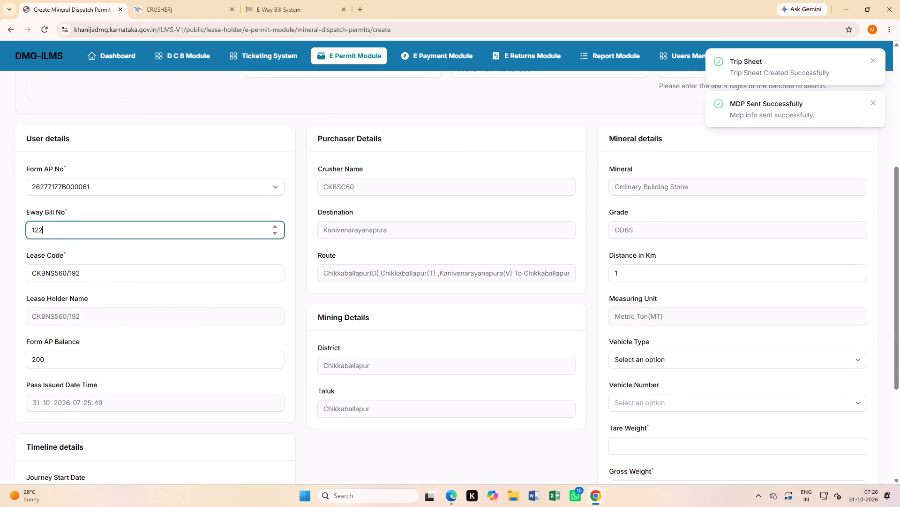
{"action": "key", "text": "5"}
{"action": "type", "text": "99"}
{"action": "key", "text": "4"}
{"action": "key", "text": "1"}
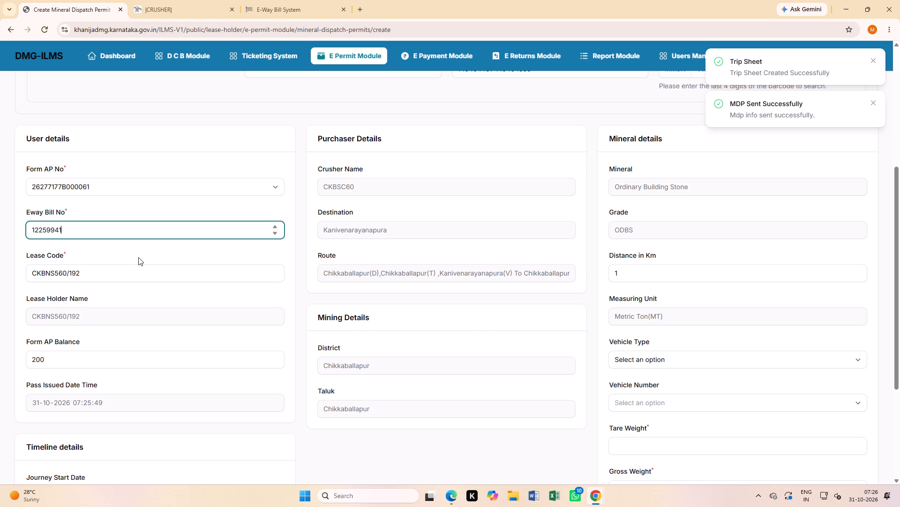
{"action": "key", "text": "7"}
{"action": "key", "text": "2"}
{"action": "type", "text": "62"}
{"action": "left_click", "coordinate": [173, 242]}
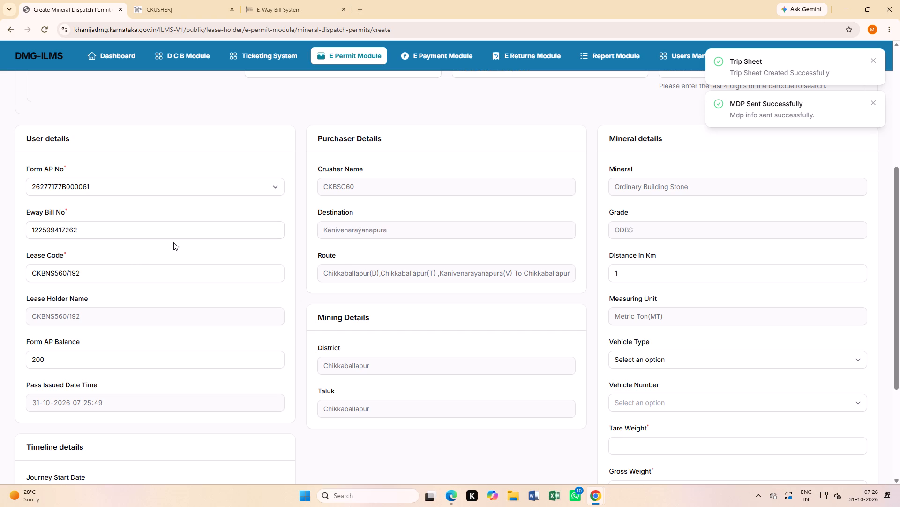
{"action": "scroll", "coordinate": [493, 238], "scroll_direction": "down", "scroll_amount": 4}
{"action": "left_click", "coordinate": [645, 186]}
{"action": "double_click", "coordinate": [650, 235]}
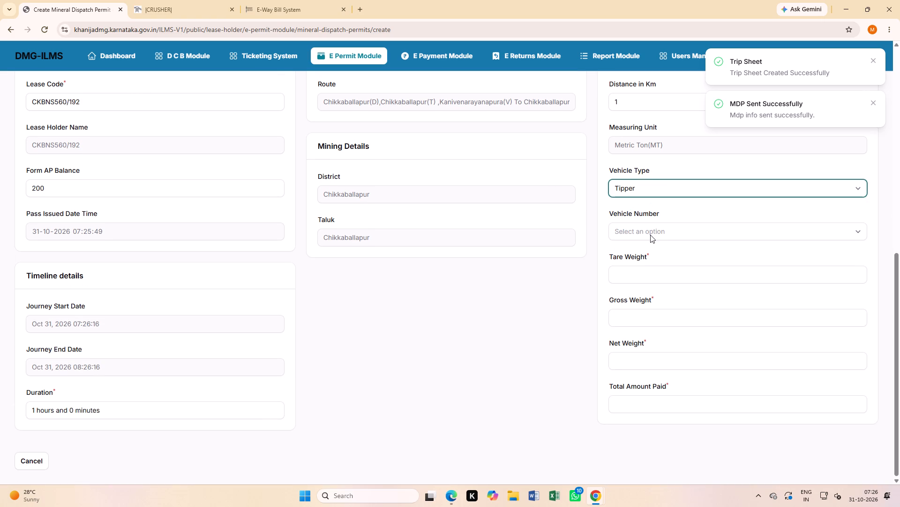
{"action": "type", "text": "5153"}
{"action": "left_click", "coordinate": [654, 272]}
{"action": "left_click", "coordinate": [555, 299]}
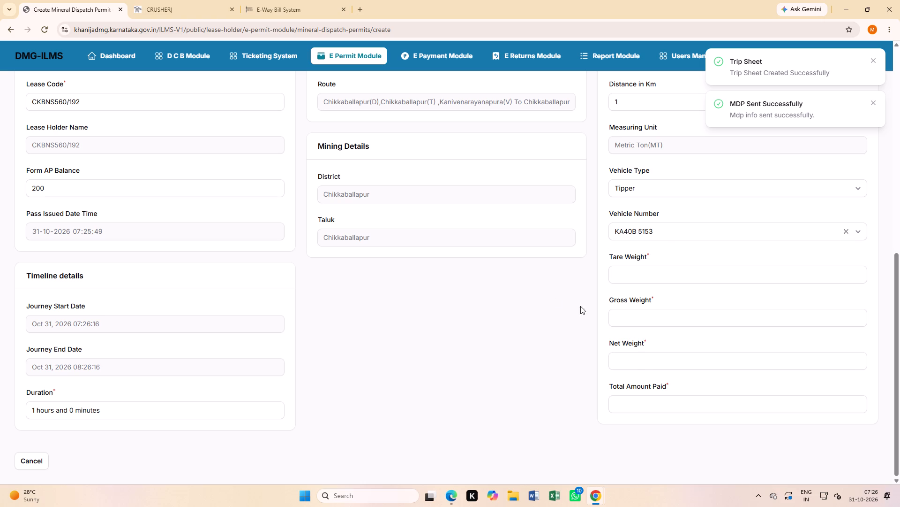
{"action": "left_click", "coordinate": [625, 318]}
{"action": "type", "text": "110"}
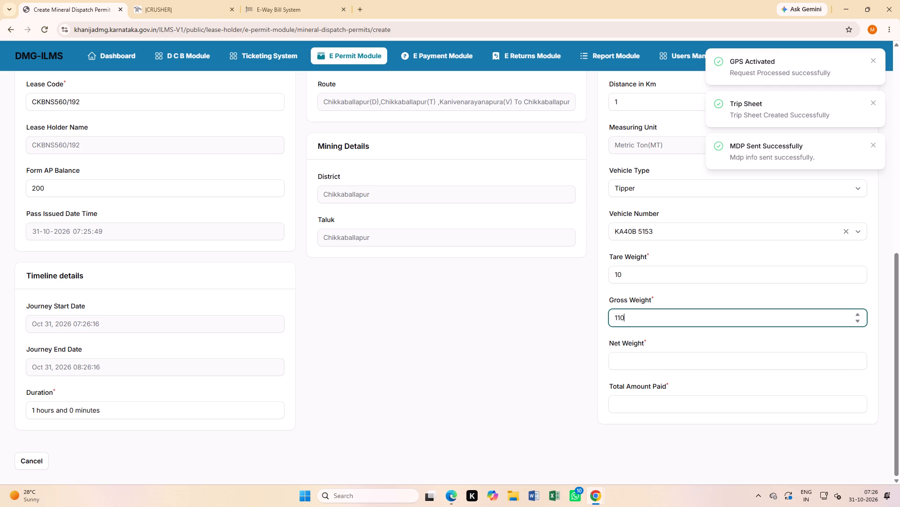
{"action": "left_click", "coordinate": [429, 354]}
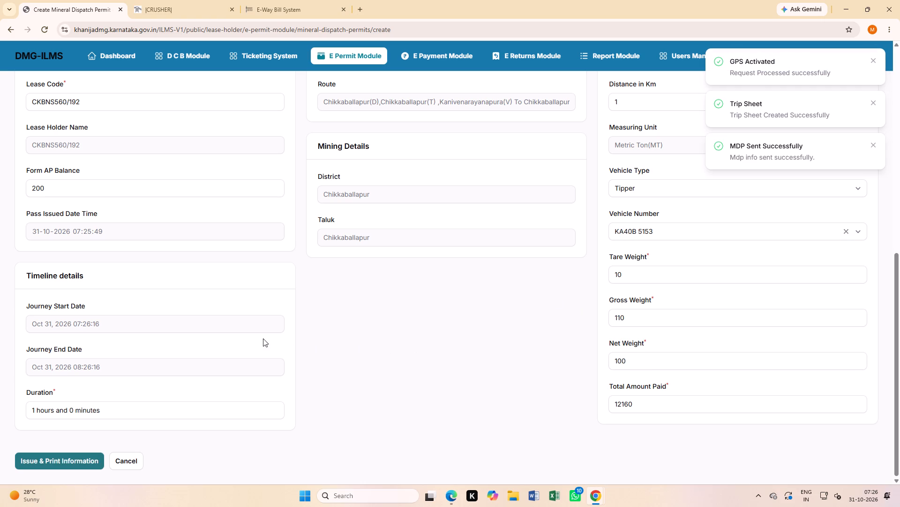
{"action": "scroll", "coordinate": [108, 338], "scroll_direction": "down", "scroll_amount": 1}
{"action": "left_click", "coordinate": [65, 458]}
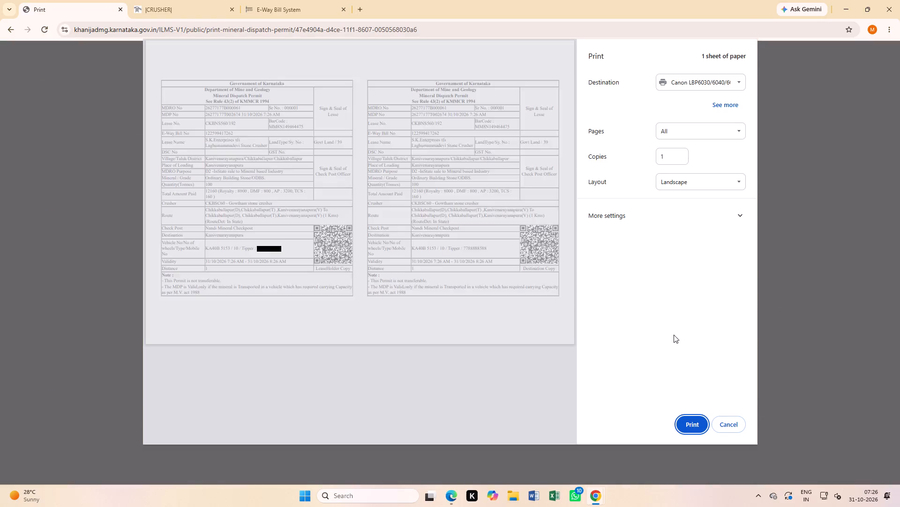
{"action": "left_click", "coordinate": [694, 429]}
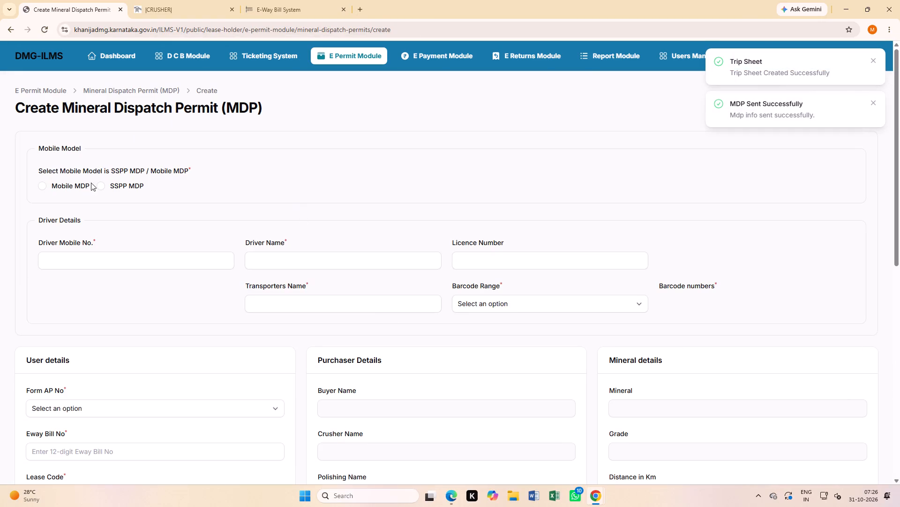
Start another permit as SSPP MDP, changing the end of the saved driver mobile number and setting the driver name to DRIVER.
{"action": "left_click", "coordinate": [98, 190]}
{"action": "left_click", "coordinate": [115, 264]}
{"action": "left_click", "coordinate": [110, 350]}
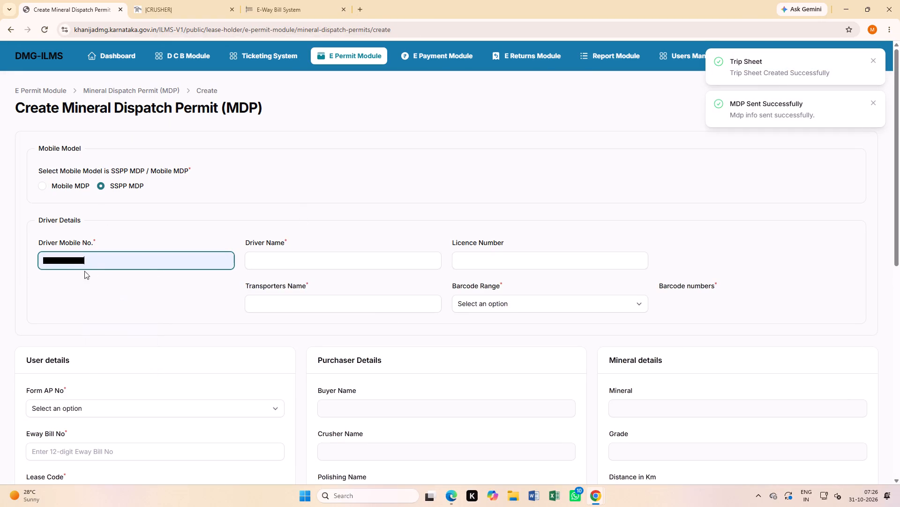
{"action": "left_click_drag", "start_coordinate": [79, 261], "coordinate": [111, 261]}
{"action": "scroll", "coordinate": [121, 249], "scroll_direction": "up", "scroll_amount": 1}
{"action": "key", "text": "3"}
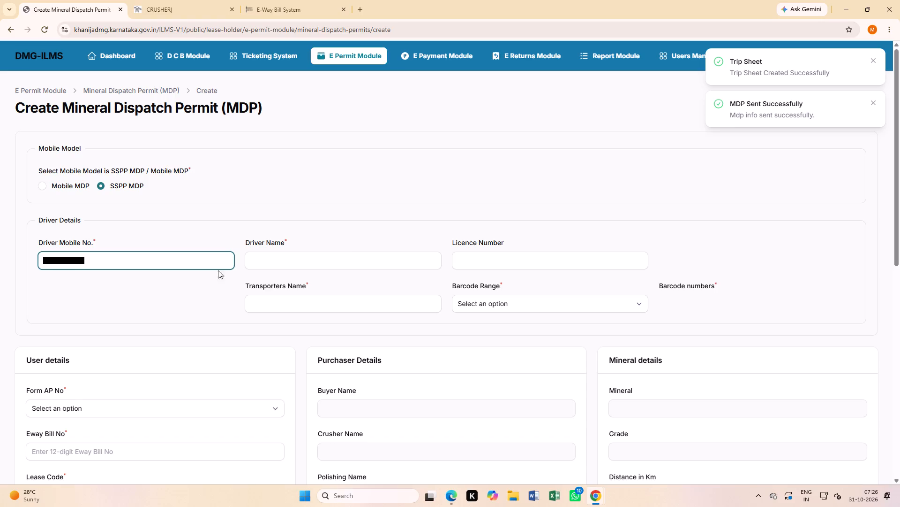
{"action": "double_click", "coordinate": [326, 269]}
{"action": "left_click", "coordinate": [322, 283]}
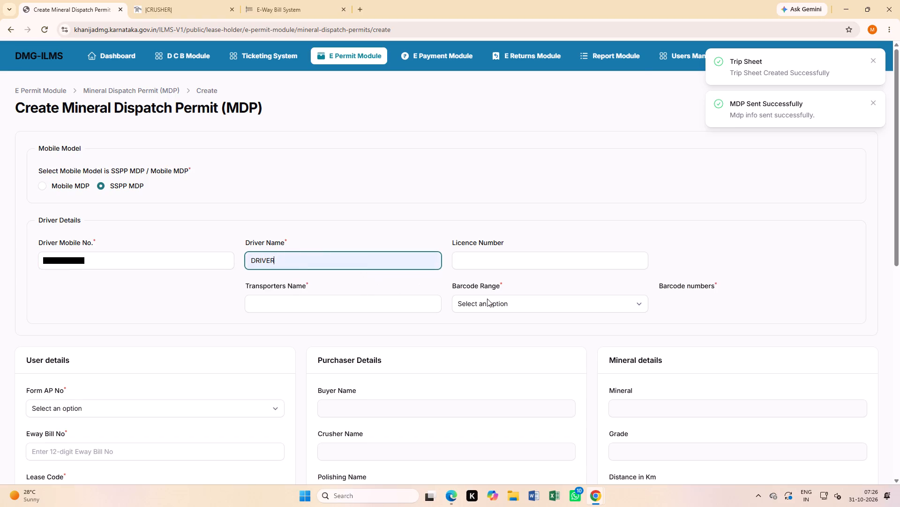
{"action": "left_click", "coordinate": [488, 299]}
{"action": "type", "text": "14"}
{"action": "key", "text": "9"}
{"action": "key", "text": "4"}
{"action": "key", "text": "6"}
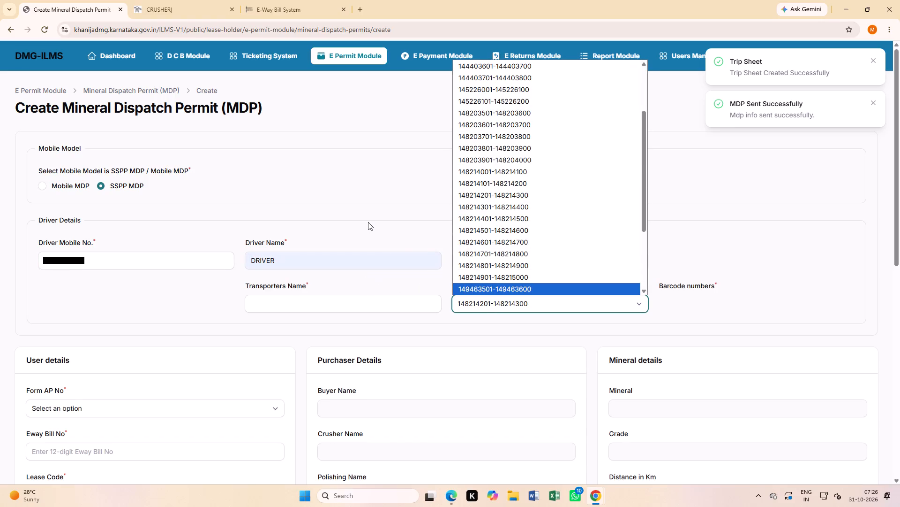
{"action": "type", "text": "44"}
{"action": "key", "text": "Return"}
{"action": "left_click", "coordinate": [746, 306]}
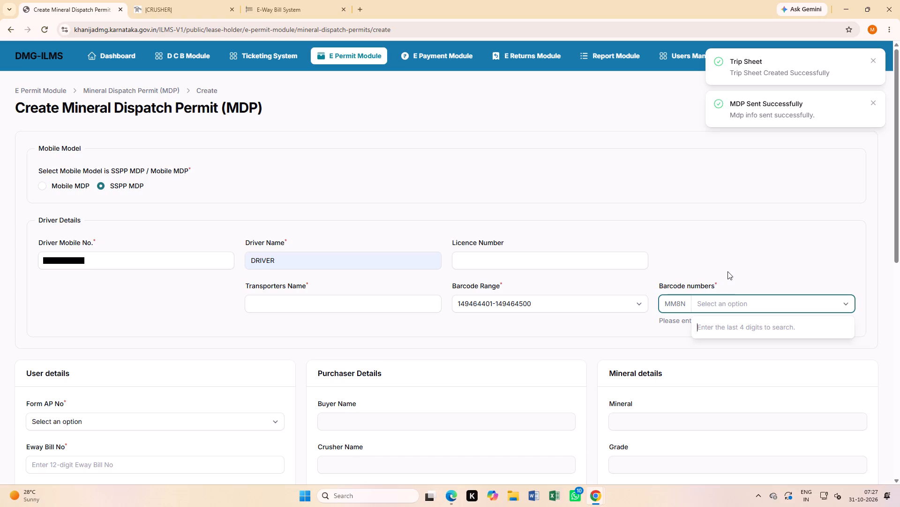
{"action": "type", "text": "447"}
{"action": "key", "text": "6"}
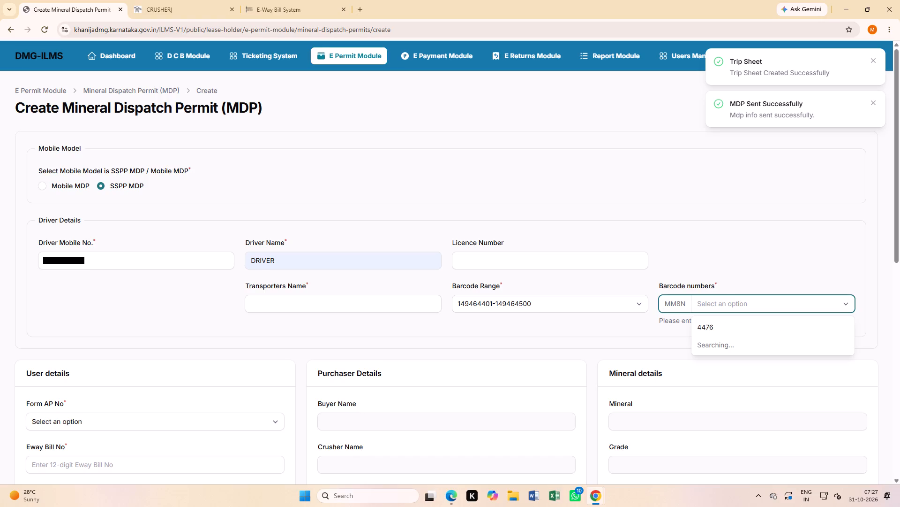
{"action": "double_click", "coordinate": [735, 345]}
{"action": "left_click", "coordinate": [598, 319]}
{"action": "scroll", "coordinate": [390, 340], "scroll_direction": "down", "scroll_amount": 4}
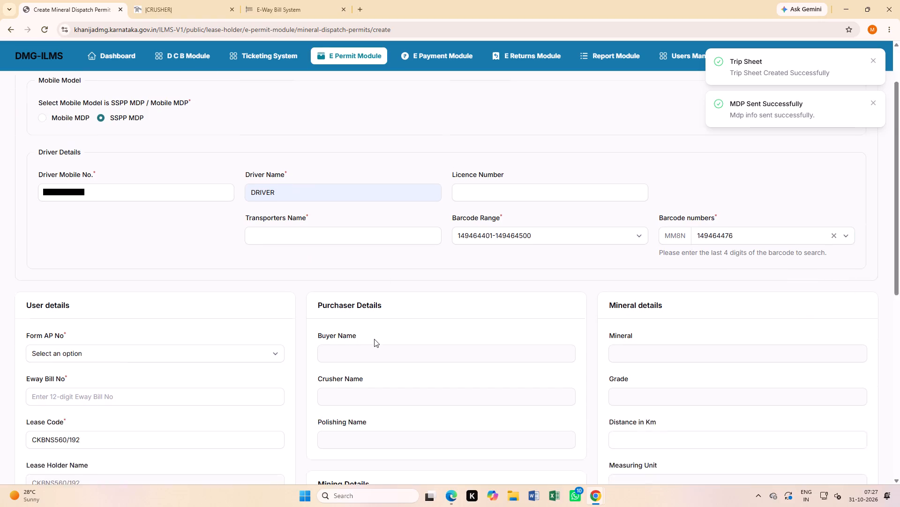
{"action": "left_click", "coordinate": [158, 237]}
{"action": "left_click", "coordinate": [139, 325]}
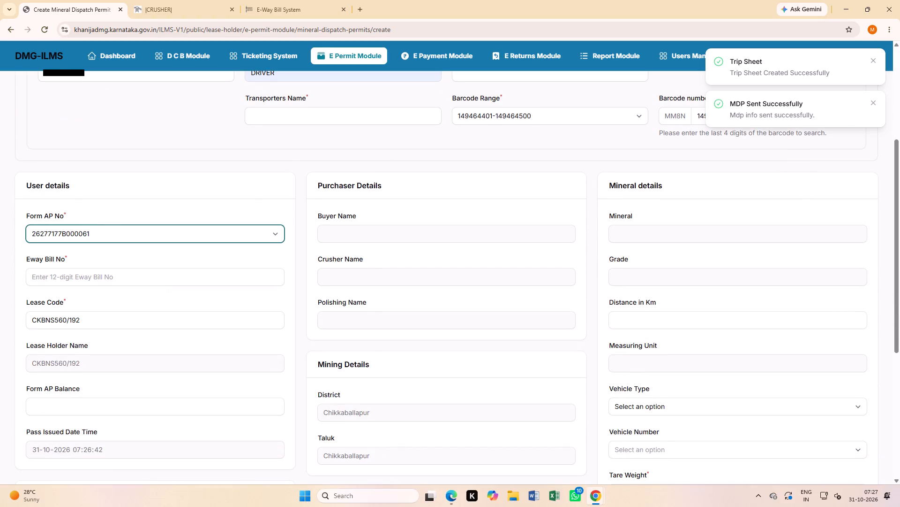
{"action": "left_click", "coordinate": [152, 280]}
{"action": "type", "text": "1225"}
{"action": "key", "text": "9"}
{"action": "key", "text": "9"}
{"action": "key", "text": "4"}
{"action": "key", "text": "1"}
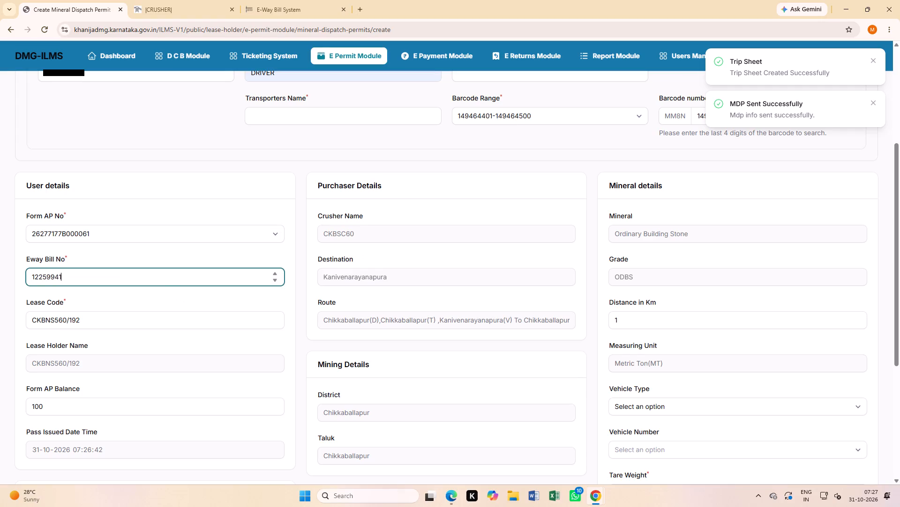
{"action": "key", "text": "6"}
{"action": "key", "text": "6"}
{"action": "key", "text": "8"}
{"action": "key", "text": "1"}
{"action": "left_click", "coordinate": [237, 301]}
{"action": "scroll", "coordinate": [718, 74], "scroll_direction": "down", "scroll_amount": 4}
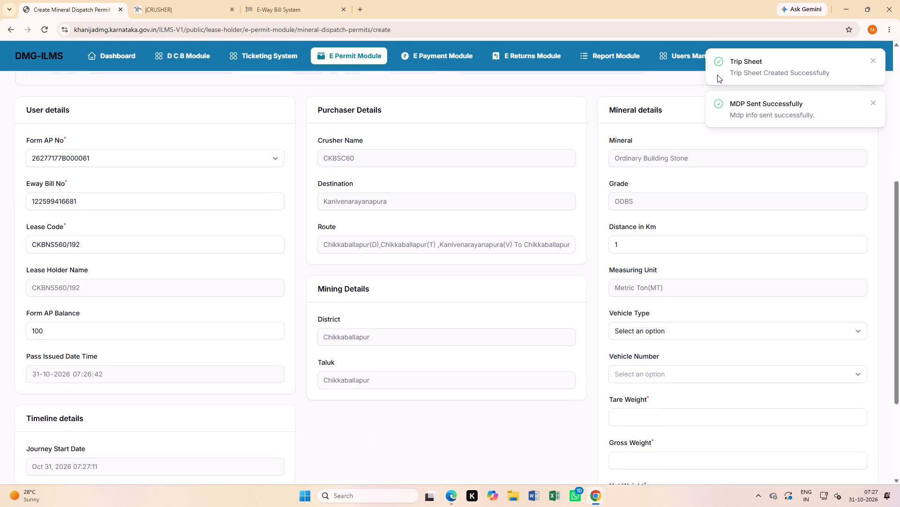
{"action": "left_click", "coordinate": [653, 218]}
{"action": "double_click", "coordinate": [652, 268]}
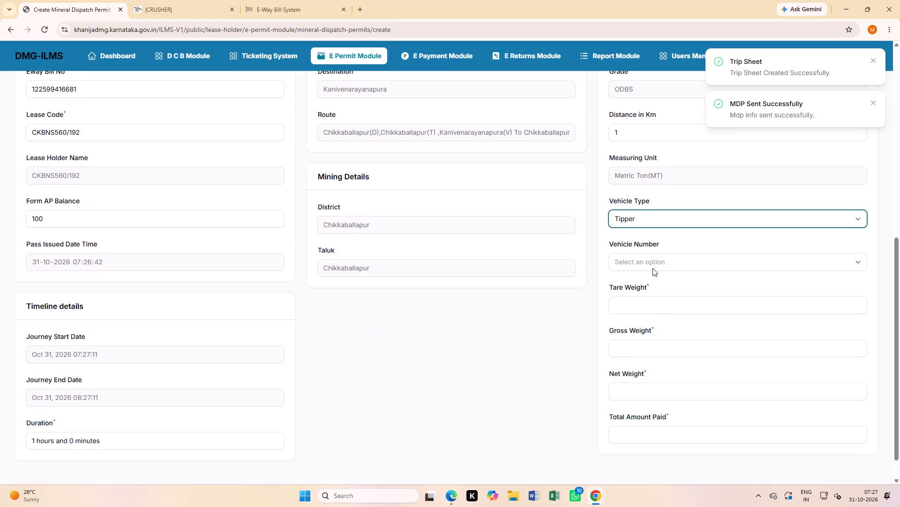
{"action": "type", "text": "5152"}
{"action": "left_click", "coordinate": [659, 299]}
{"action": "left_click", "coordinate": [540, 329]}
{"action": "scroll", "coordinate": [638, 297], "scroll_direction": "down", "scroll_amount": 4}
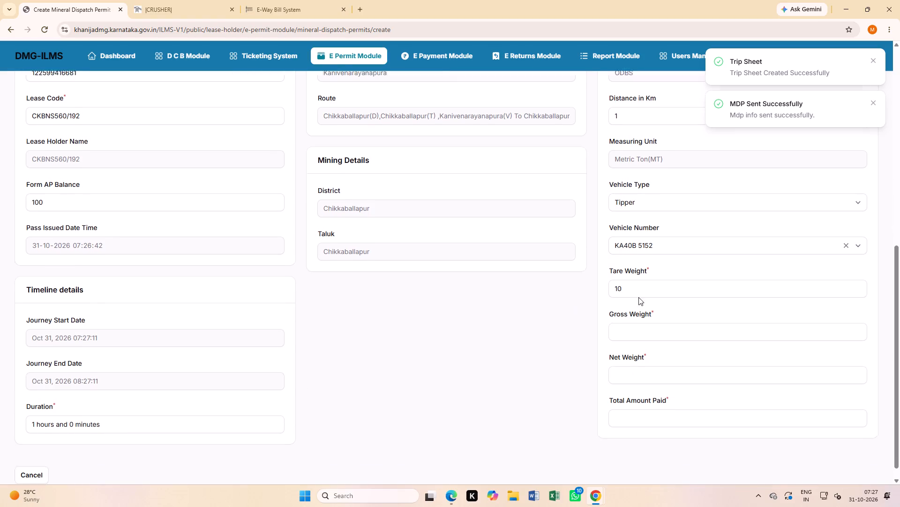
{"action": "left_click", "coordinate": [652, 314]}
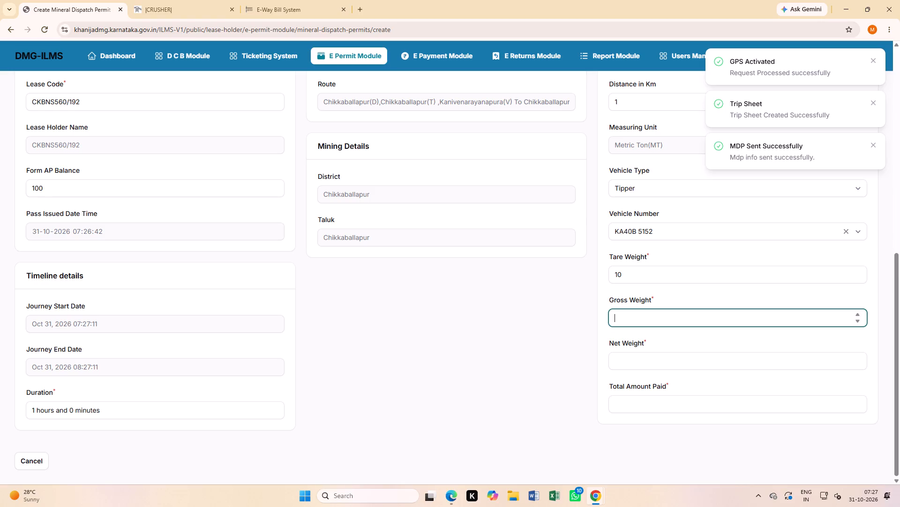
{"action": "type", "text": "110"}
{"action": "left_click", "coordinate": [570, 317]}
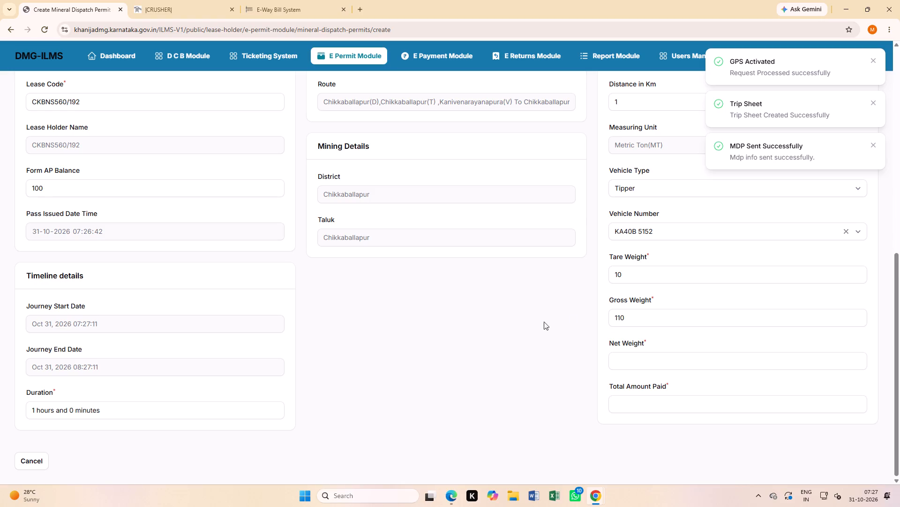
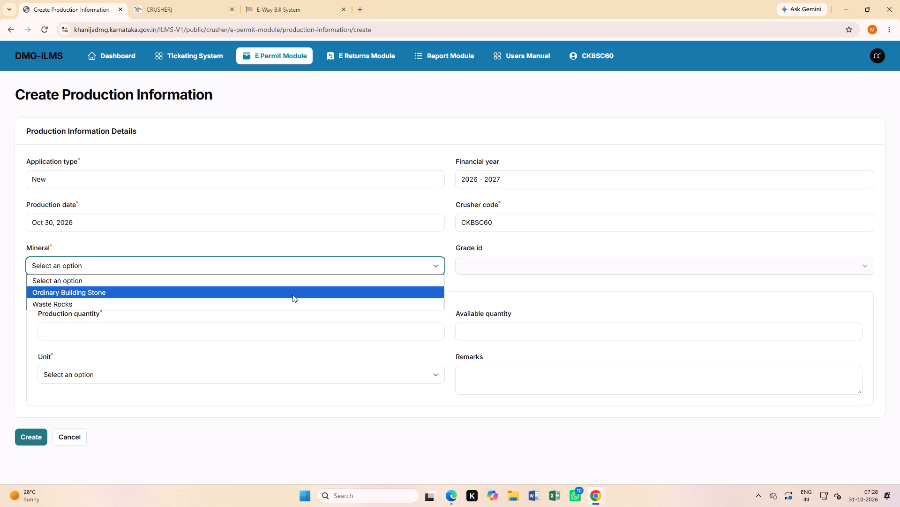
Set the production information's mineral to Ordinary Building Stone and its grade to 12MM.
{"action": "double_click", "coordinate": [292, 294]}
{"action": "left_click", "coordinate": [522, 268]}
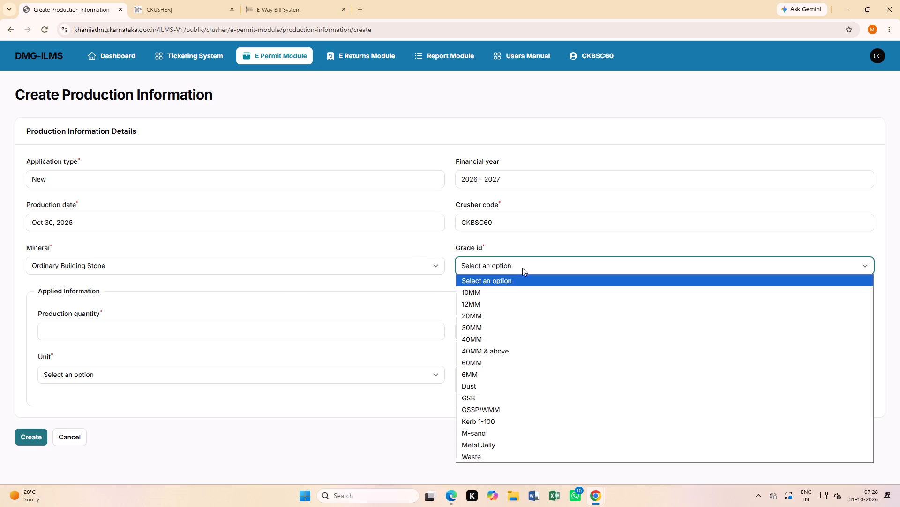
{"action": "double_click", "coordinate": [506, 299]}
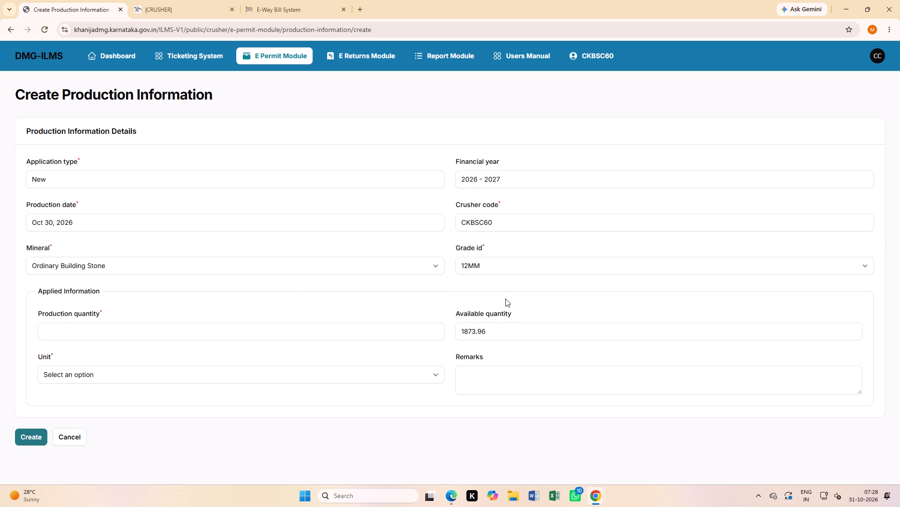
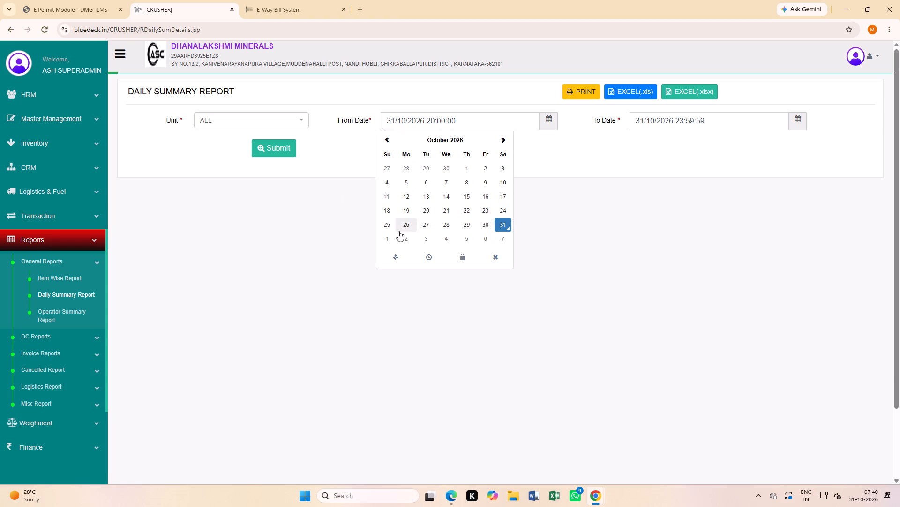
{"action": "left_click", "coordinate": [480, 227]}
{"action": "left_click", "coordinate": [276, 186]}
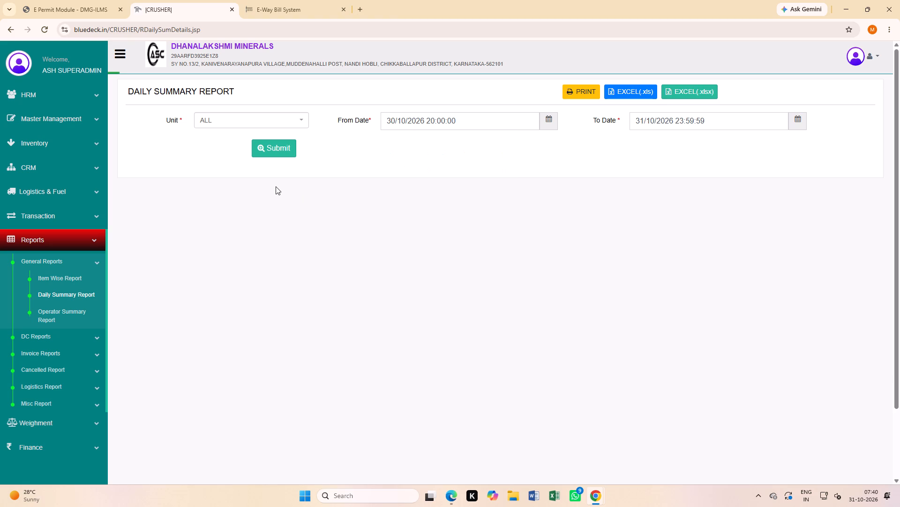
{"action": "left_click", "coordinate": [274, 150]}
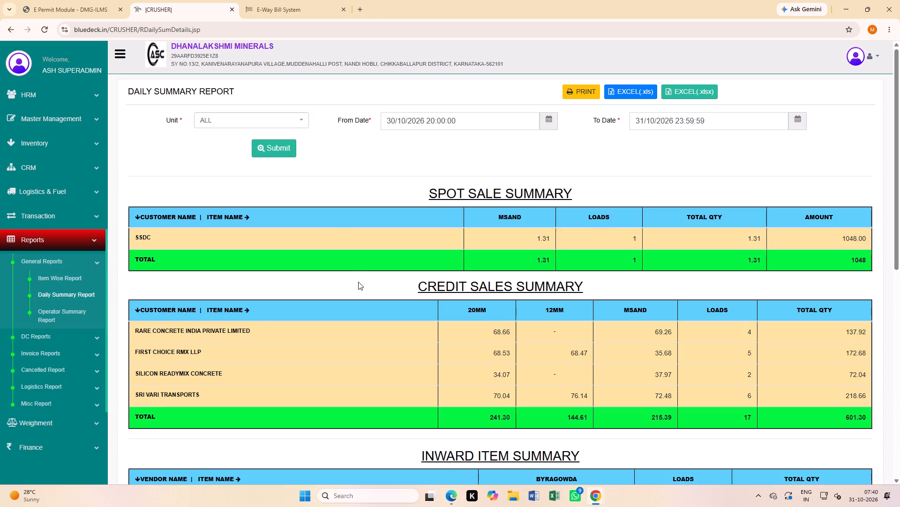
Review the Daily Summary Report's sales, inward, outward and collection summaries, checking the quantities for each item grade.
{"action": "scroll", "coordinate": [358, 282], "scroll_direction": "down", "scroll_amount": 10}
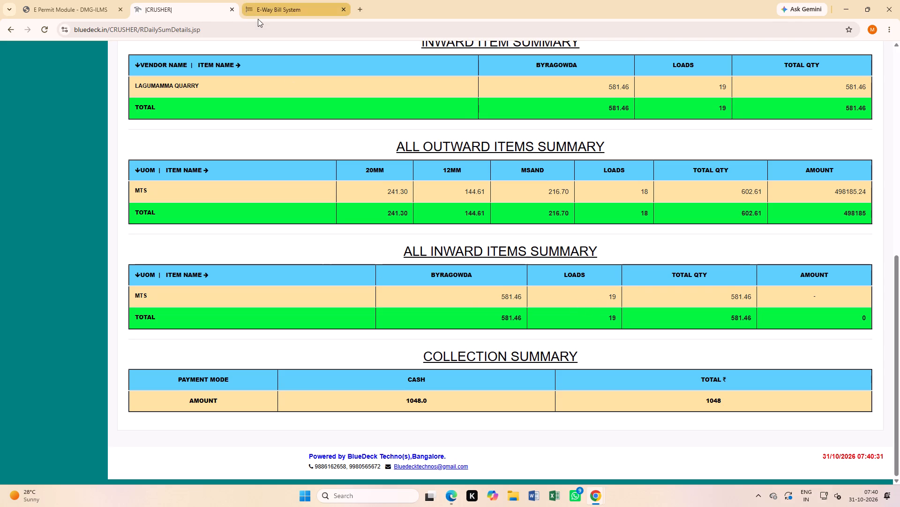
{"action": "left_click", "coordinate": [161, 3]}
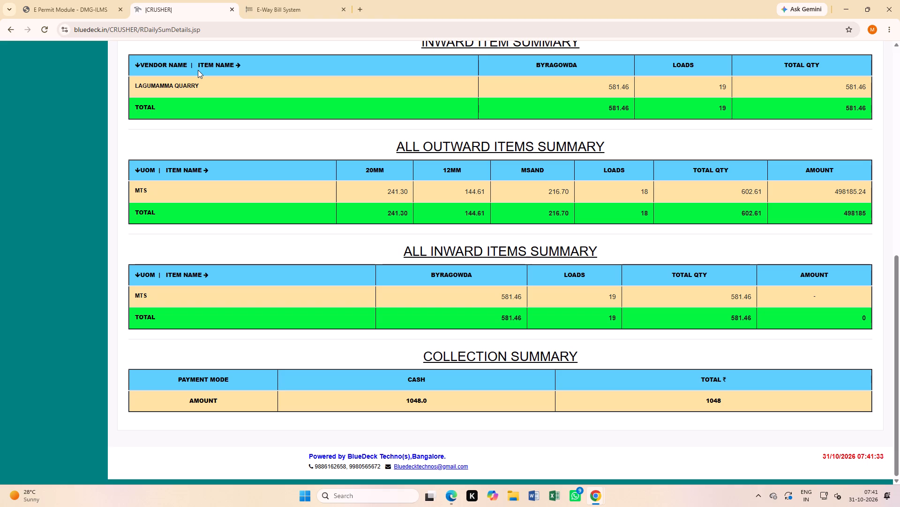
{"action": "scroll", "coordinate": [304, 116], "scroll_direction": "up", "scroll_amount": 5}
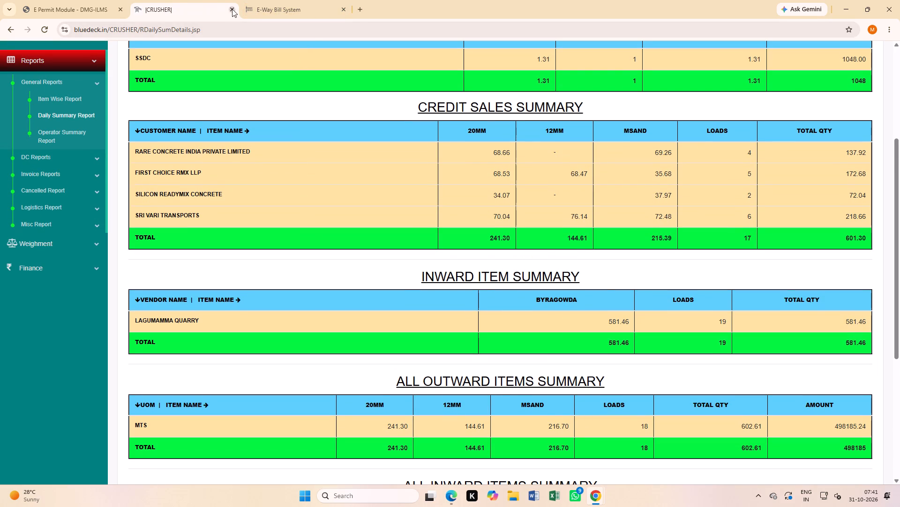
{"action": "scroll", "coordinate": [577, 143], "scroll_direction": "up", "scroll_amount": 8}
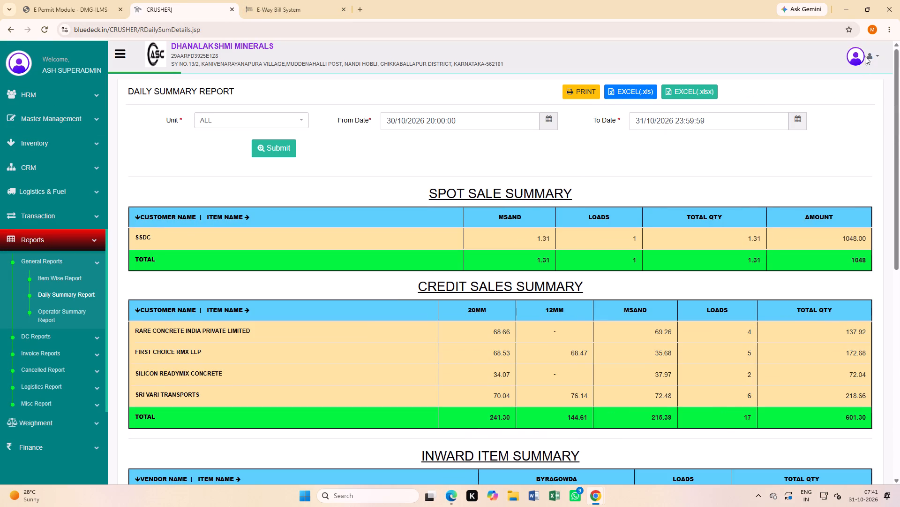
Log out of the superadmin account in the crusher management system.
{"action": "left_click", "coordinate": [865, 56]}
{"action": "left_click", "coordinate": [873, 56]}
{"action": "left_click", "coordinate": [846, 88]}
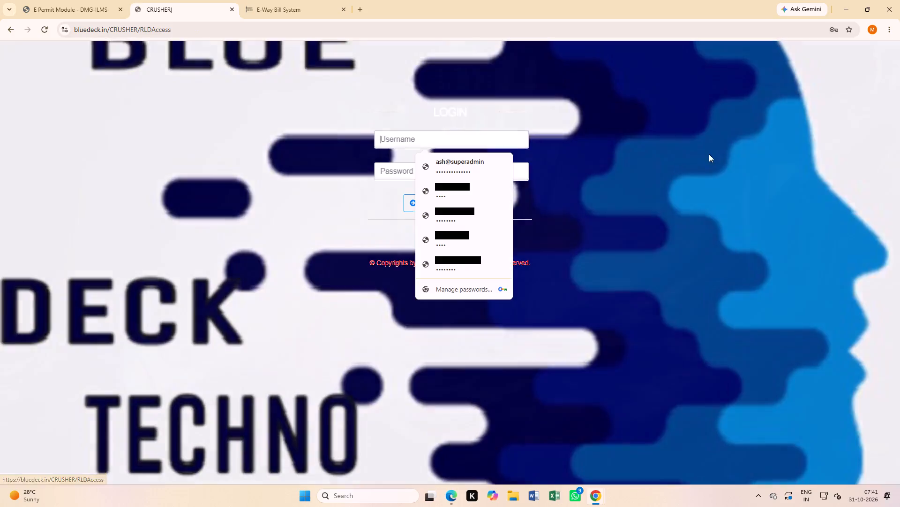
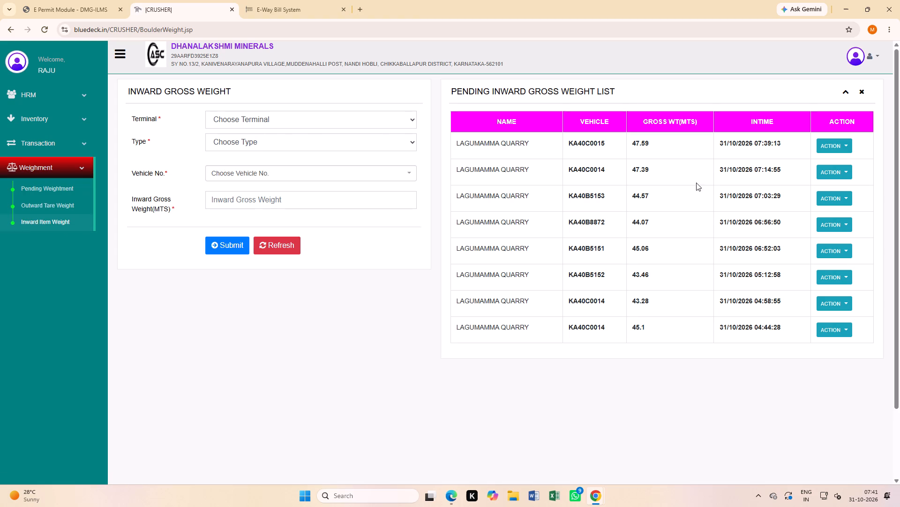
{"action": "left_click", "coordinate": [846, 338]}
{"action": "left_click", "coordinate": [839, 337]}
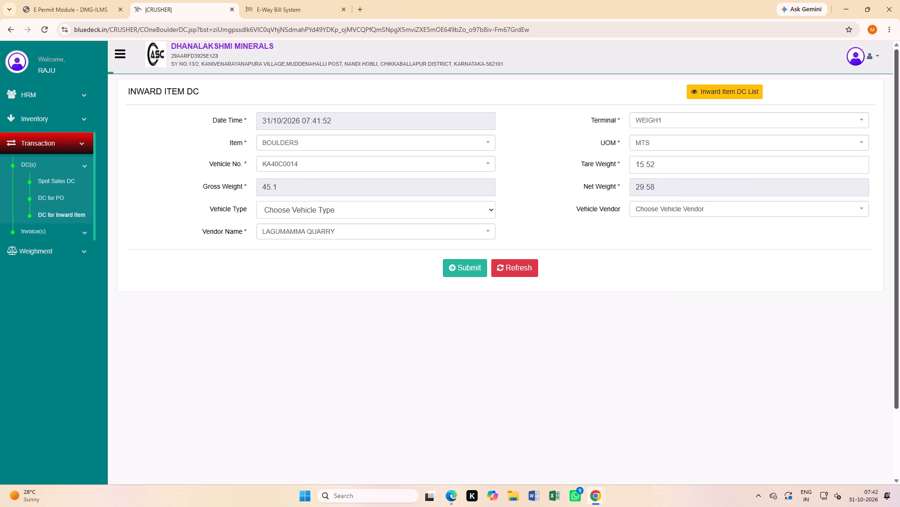
{"action": "left_click", "coordinate": [455, 271]}
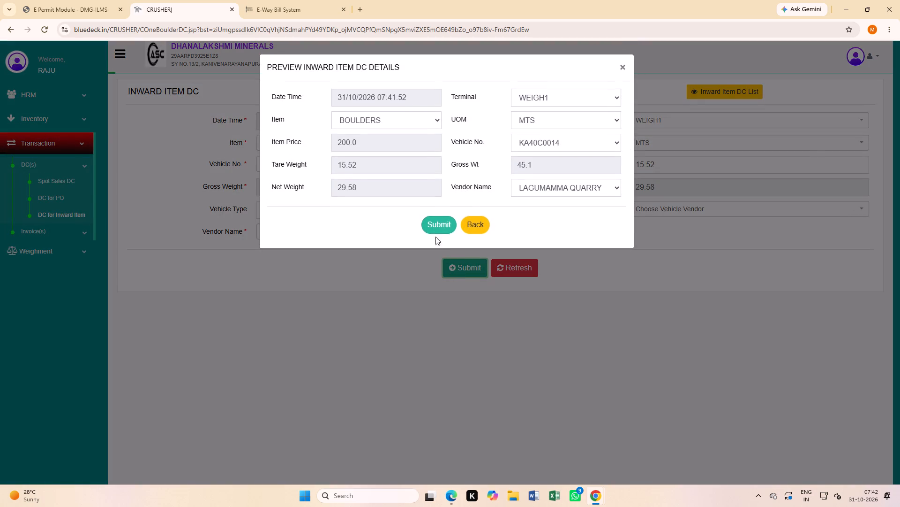
{"action": "left_click", "coordinate": [436, 229]}
{"action": "left_click", "coordinate": [434, 230]}
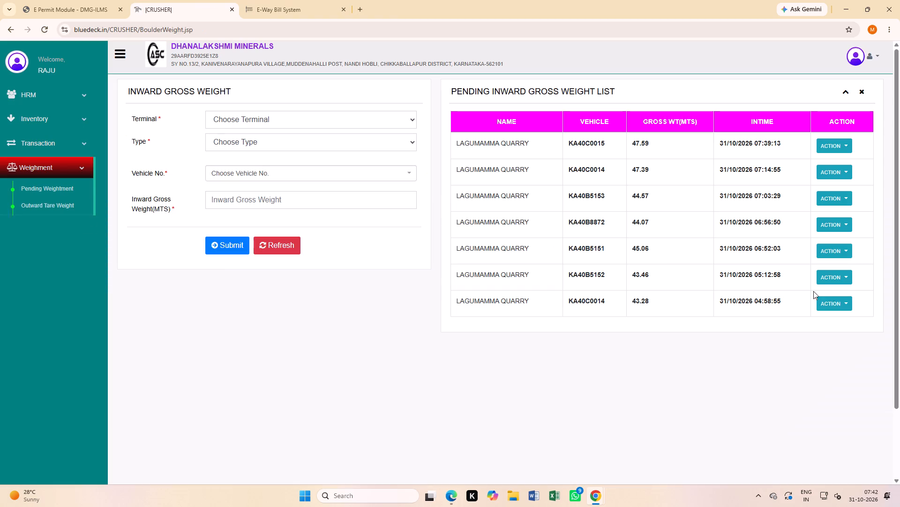
{"action": "left_click", "coordinate": [837, 301]}
{"action": "left_click", "coordinate": [832, 316]}
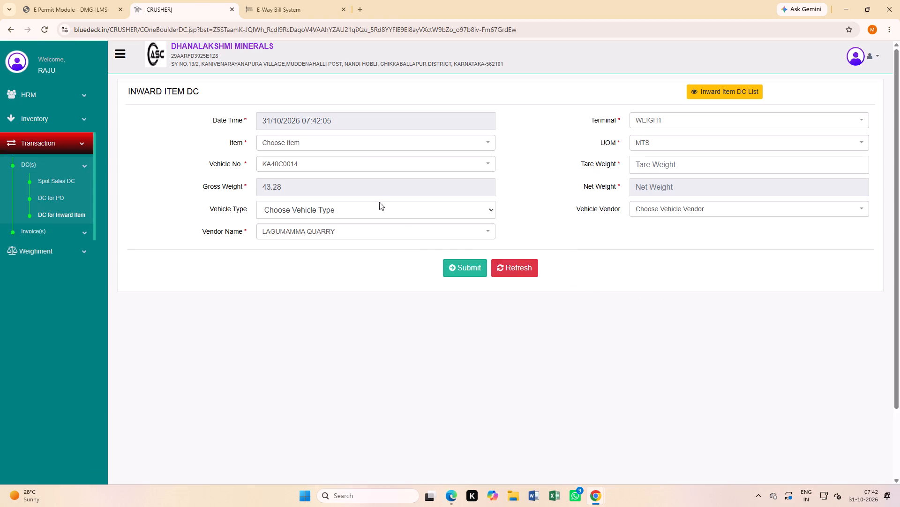
{"action": "left_click", "coordinate": [357, 137]}
{"action": "left_click", "coordinate": [341, 188]}
{"action": "left_click", "coordinate": [713, 151]}
{"action": "left_click", "coordinate": [712, 157]}
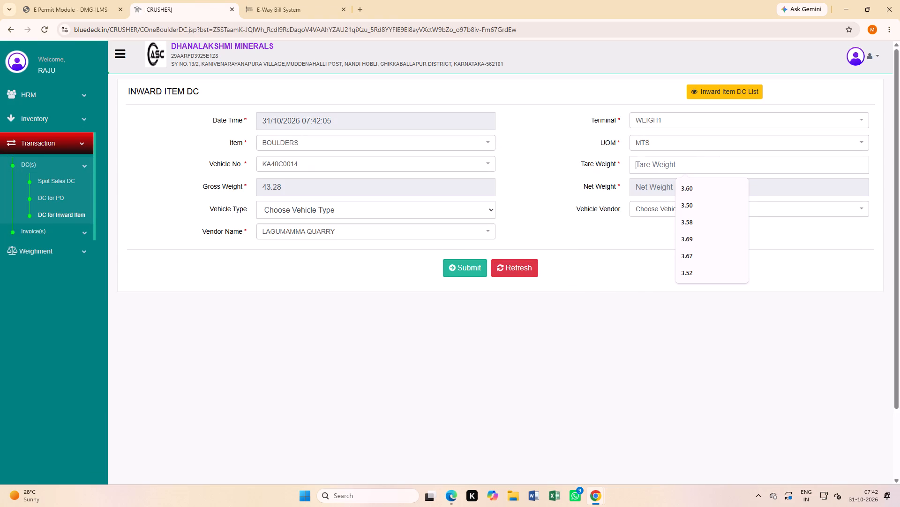
{"action": "type", "text": "15.56"}
{"action": "left_click", "coordinate": [468, 262]}
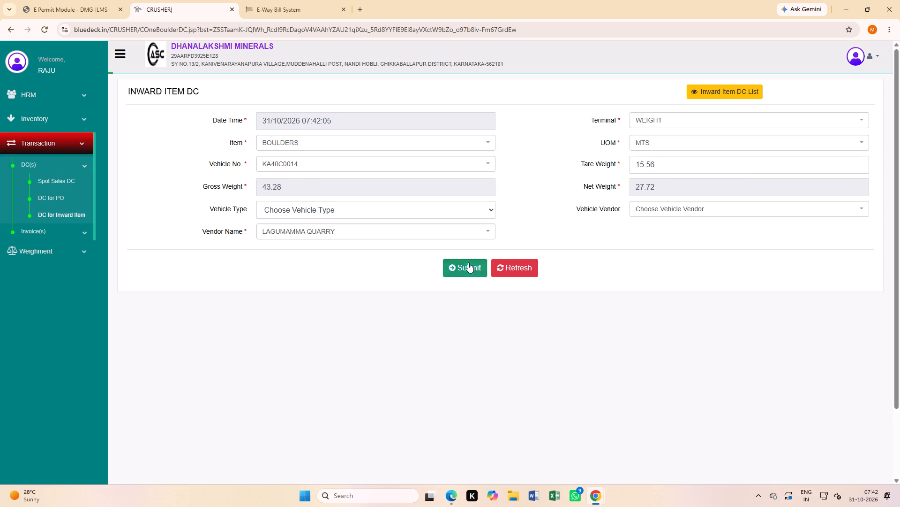
{"action": "left_click", "coordinate": [443, 227]}
{"action": "left_click", "coordinate": [435, 234]}
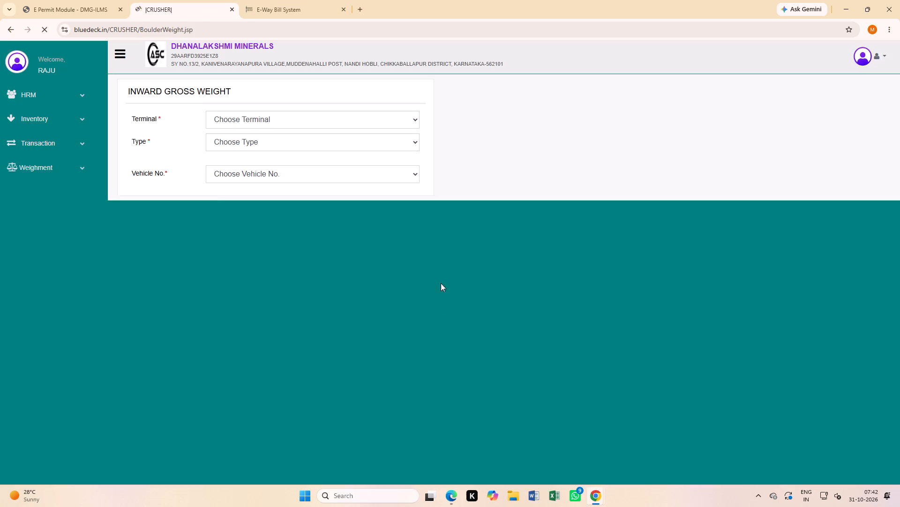
{"action": "left_click", "coordinate": [846, 280]}
{"action": "left_click", "coordinate": [835, 296]}
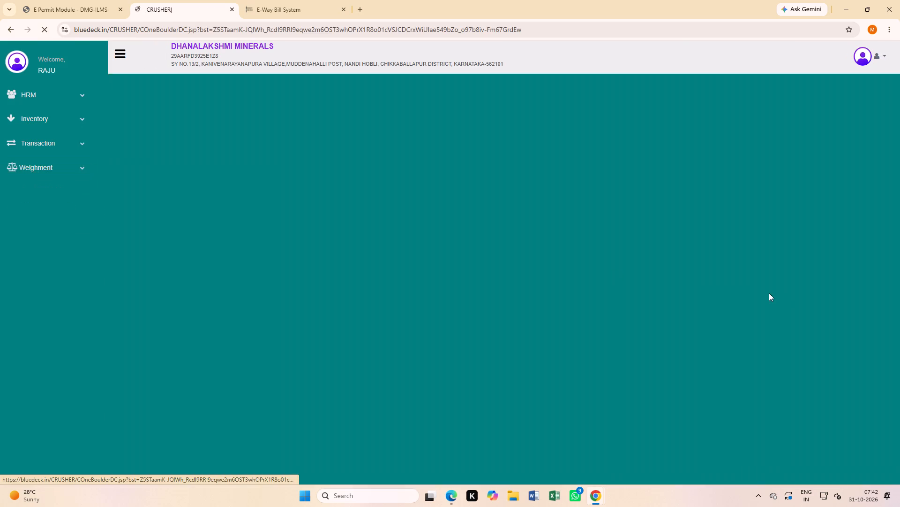
{"action": "left_click", "coordinate": [352, 146]}
{"action": "left_click", "coordinate": [329, 194]}
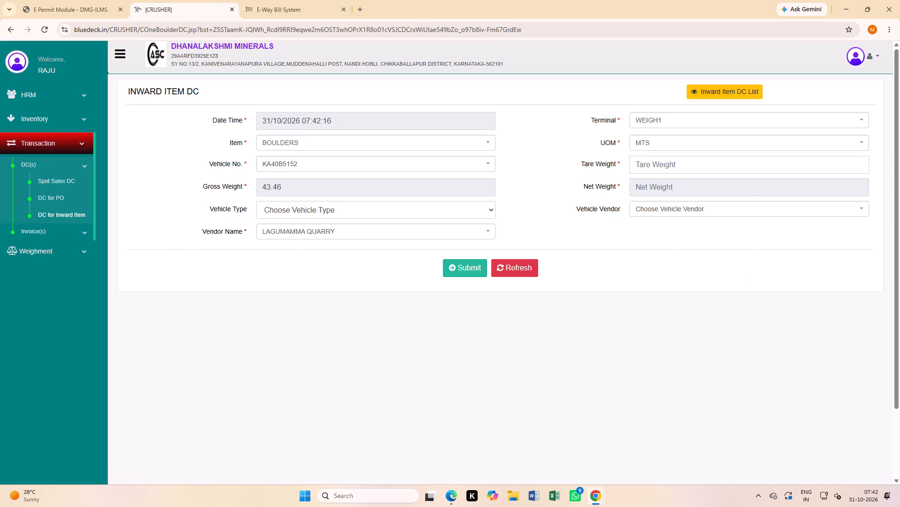
{"action": "left_click", "coordinate": [683, 169]}
{"action": "key", "text": "1"}
{"action": "type", "text": "4.98"}
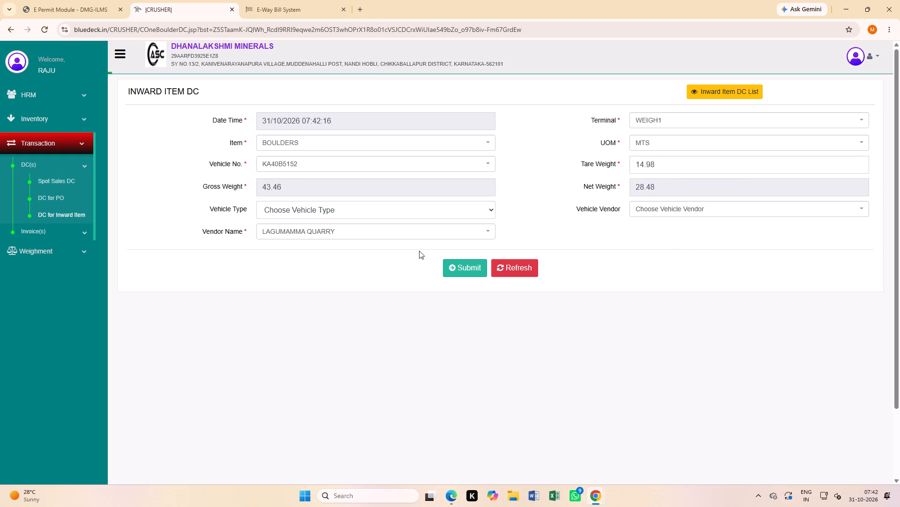
{"action": "left_click", "coordinate": [468, 266]}
{"action": "left_click", "coordinate": [434, 223]}
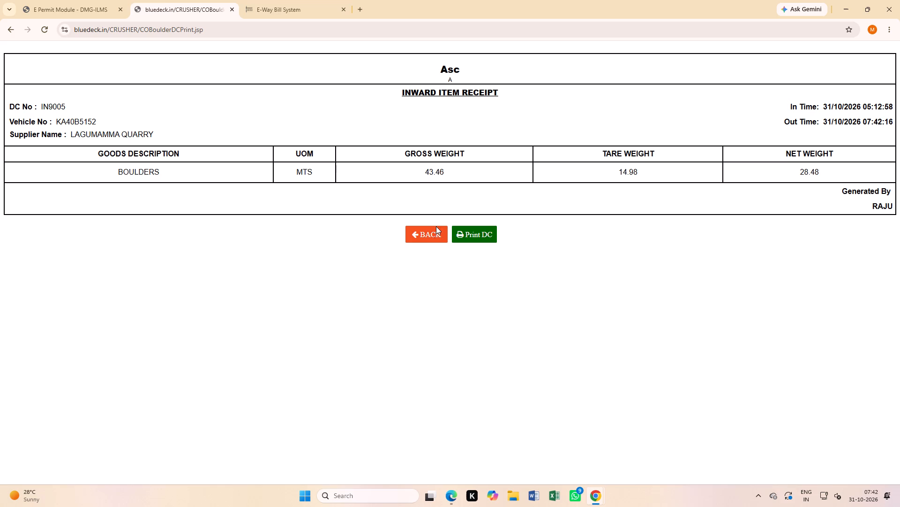
{"action": "left_click", "coordinate": [441, 238]}
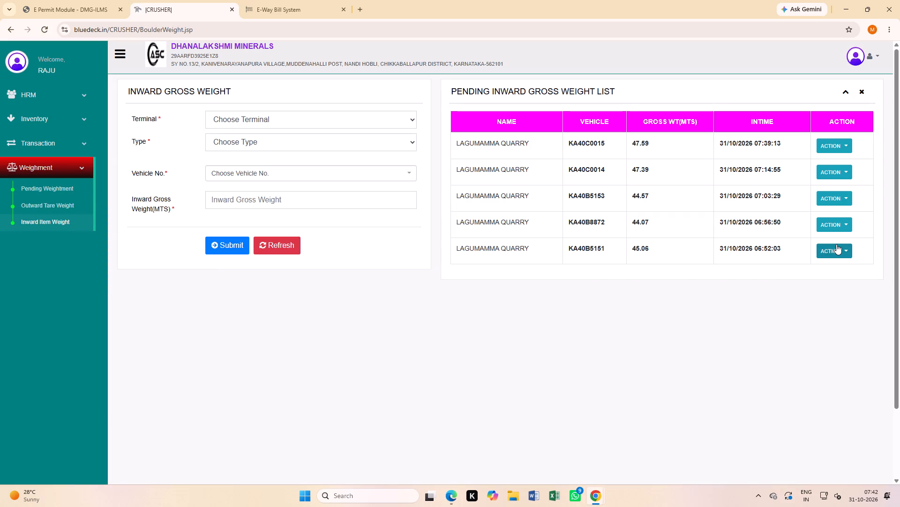
{"action": "left_click", "coordinate": [836, 244]}
{"action": "left_click", "coordinate": [832, 268]}
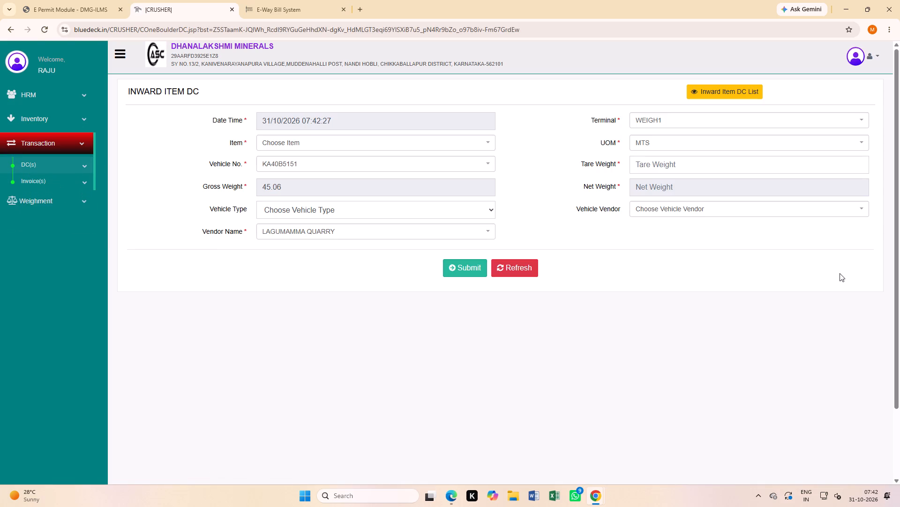
{"action": "left_click", "coordinate": [363, 143]}
{"action": "left_click", "coordinate": [346, 188]}
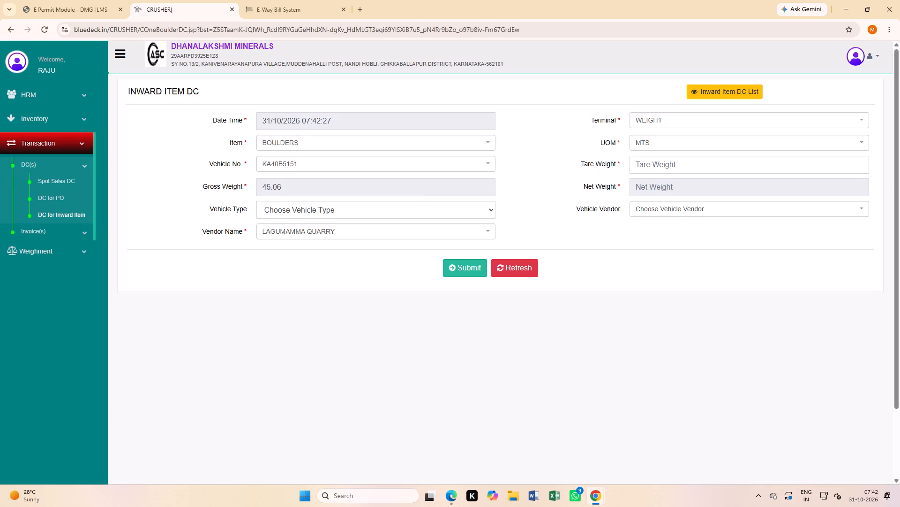
{"action": "left_click", "coordinate": [670, 168]}
{"action": "type", "text": "14.89"}
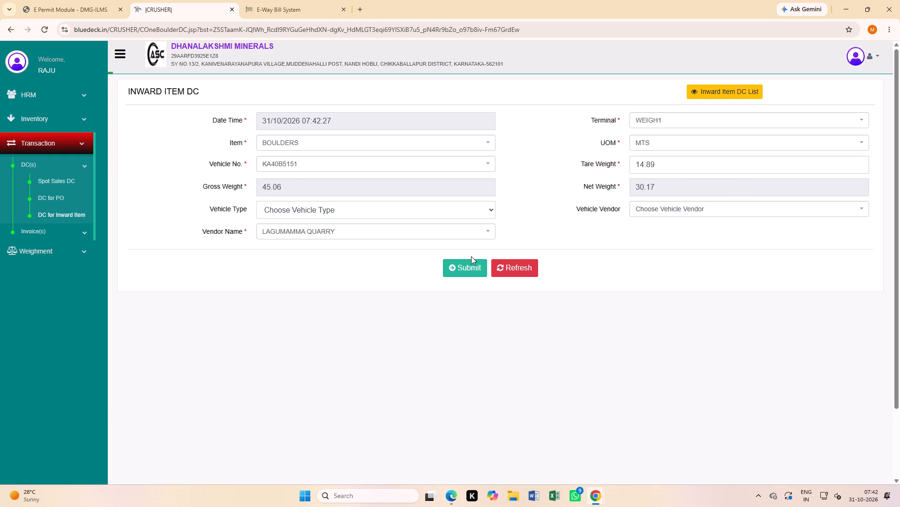
{"action": "left_click", "coordinate": [462, 271]}
{"action": "left_click", "coordinate": [446, 221]}
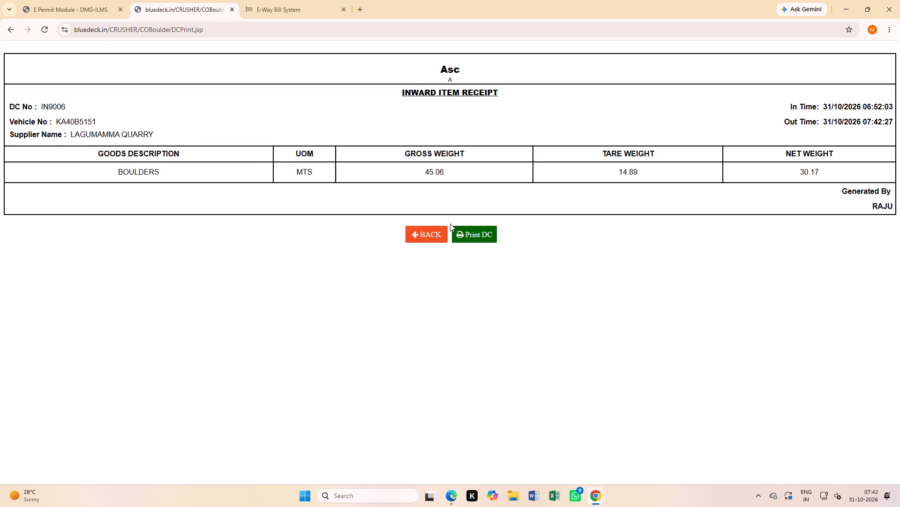
{"action": "left_click", "coordinate": [430, 238]}
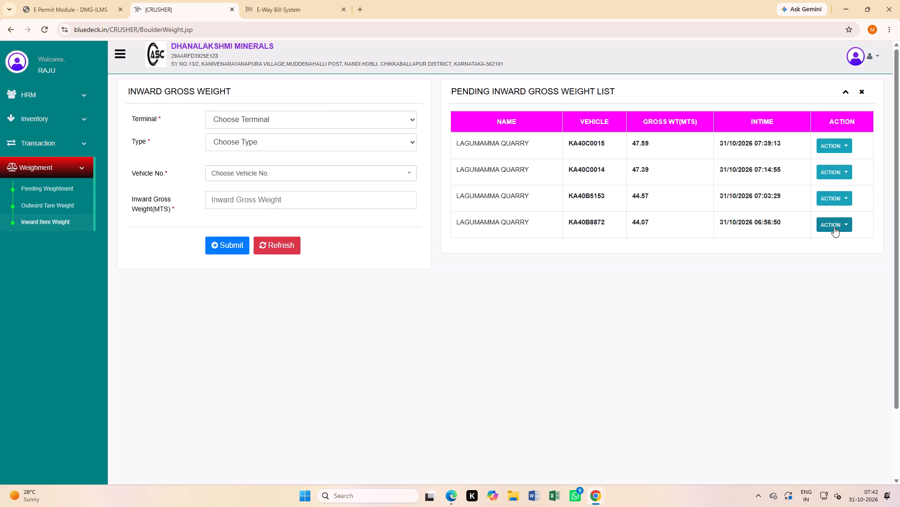
{"action": "left_click", "coordinate": [834, 225]}
{"action": "left_click", "coordinate": [842, 241]}
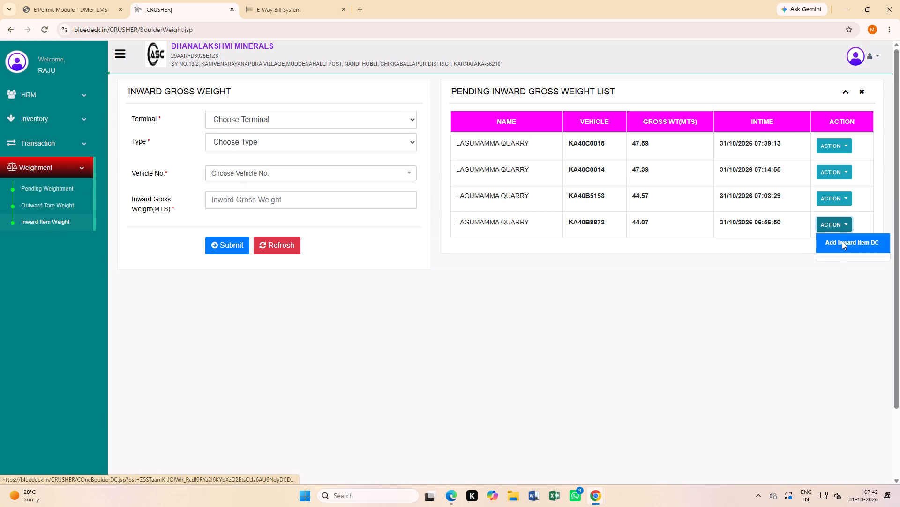
{"action": "left_click", "coordinate": [348, 146]}
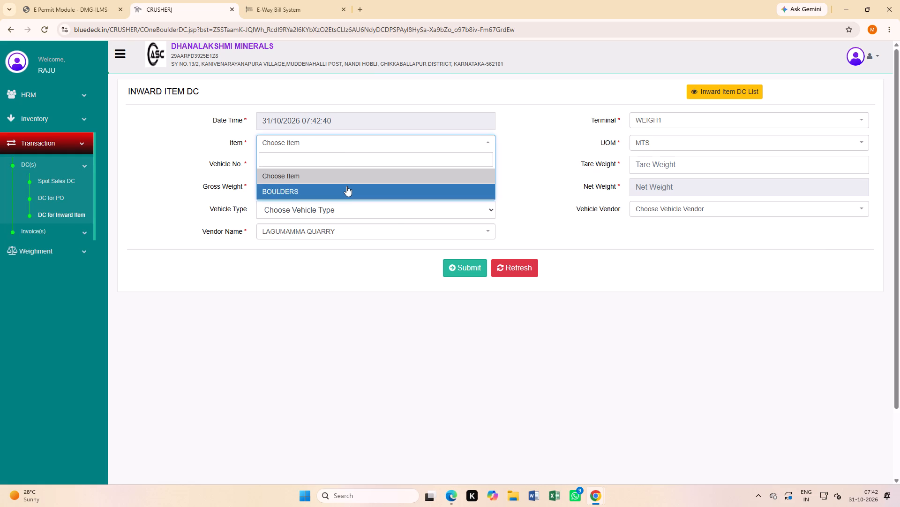
{"action": "left_click", "coordinate": [346, 186]}
{"action": "left_click", "coordinate": [669, 170]}
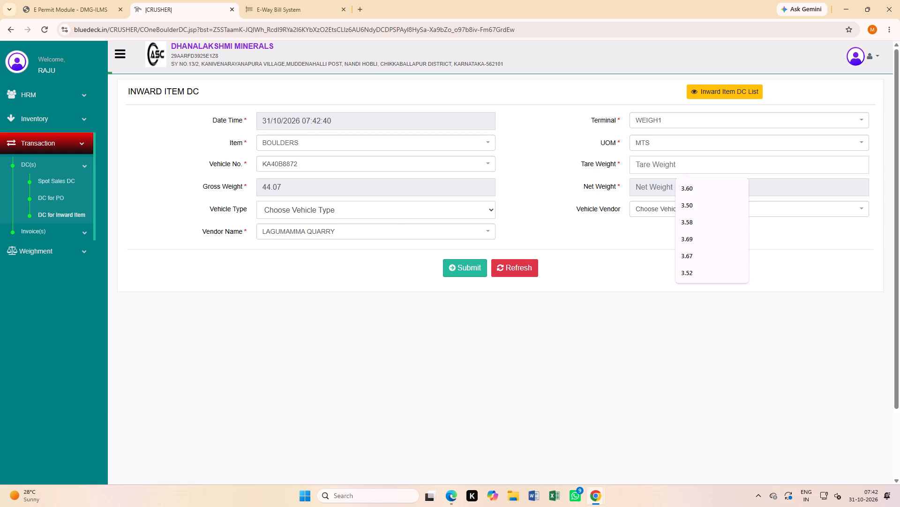
{"action": "type", "text": "15"}
{"action": "type", "text": ".98"}
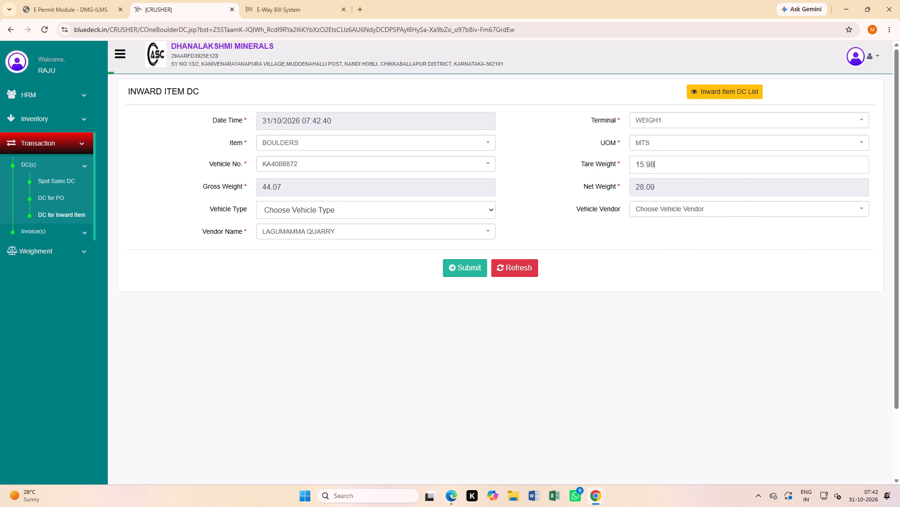
{"action": "left_click", "coordinate": [460, 270]}
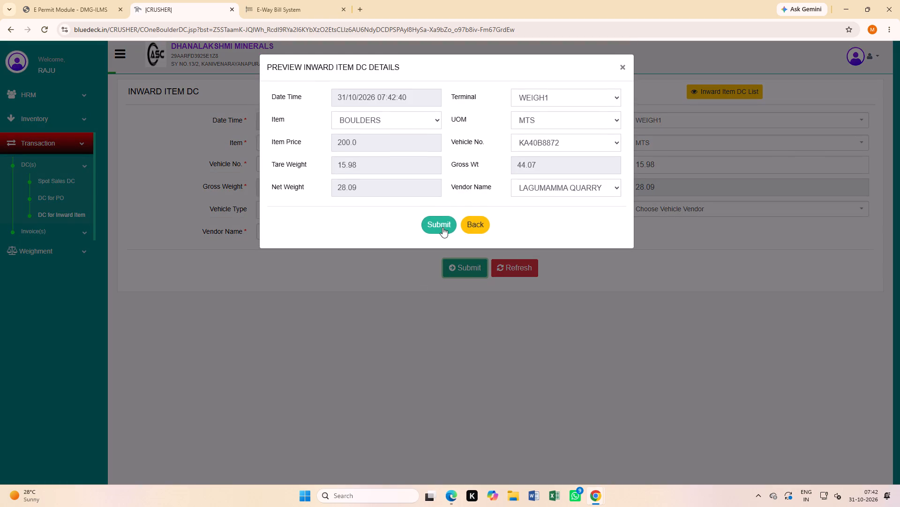
{"action": "left_click", "coordinate": [442, 227]}
{"action": "left_click", "coordinate": [423, 230]}
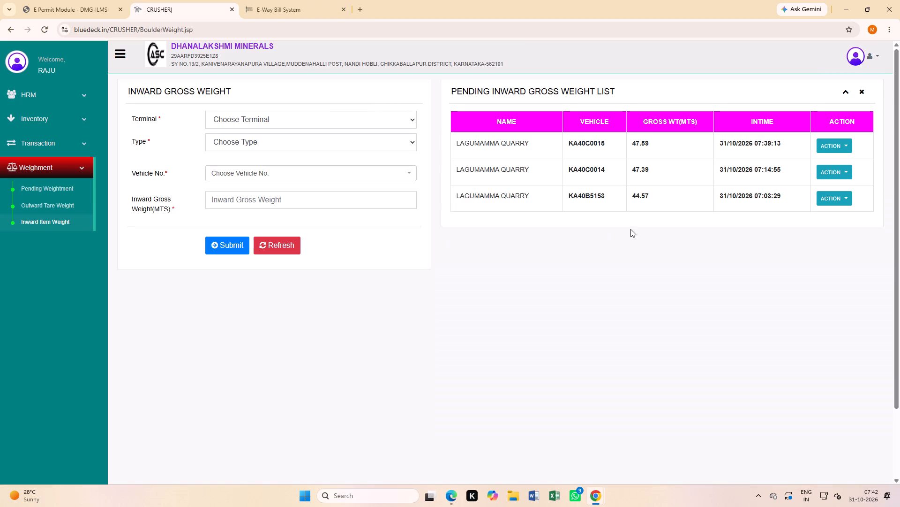
{"action": "left_click", "coordinate": [821, 197]}
{"action": "left_click", "coordinate": [828, 215]}
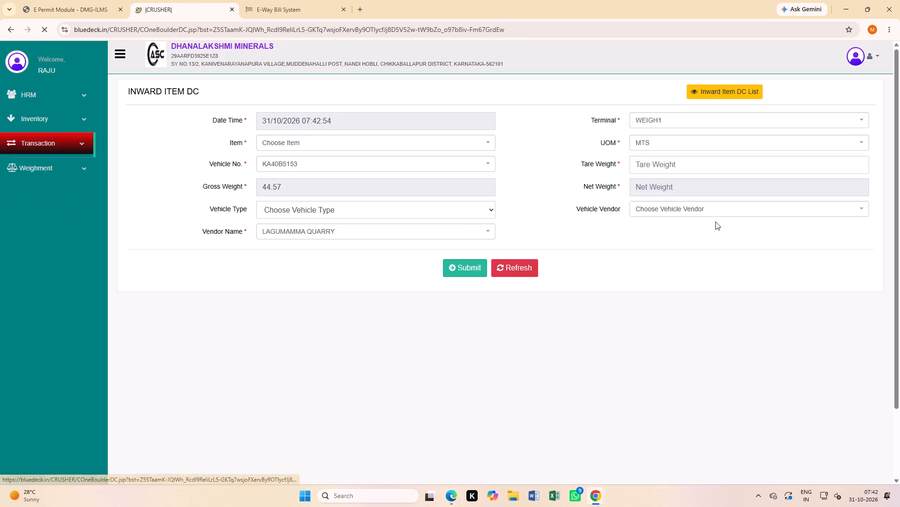
{"action": "left_click", "coordinate": [330, 142]}
{"action": "left_click", "coordinate": [320, 186]}
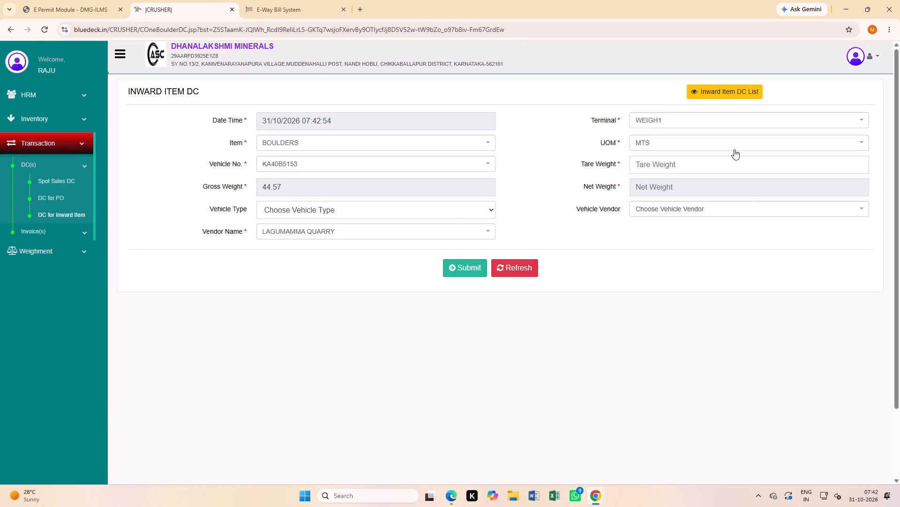
{"action": "left_click", "coordinate": [716, 159]}
{"action": "key", "text": "1"}
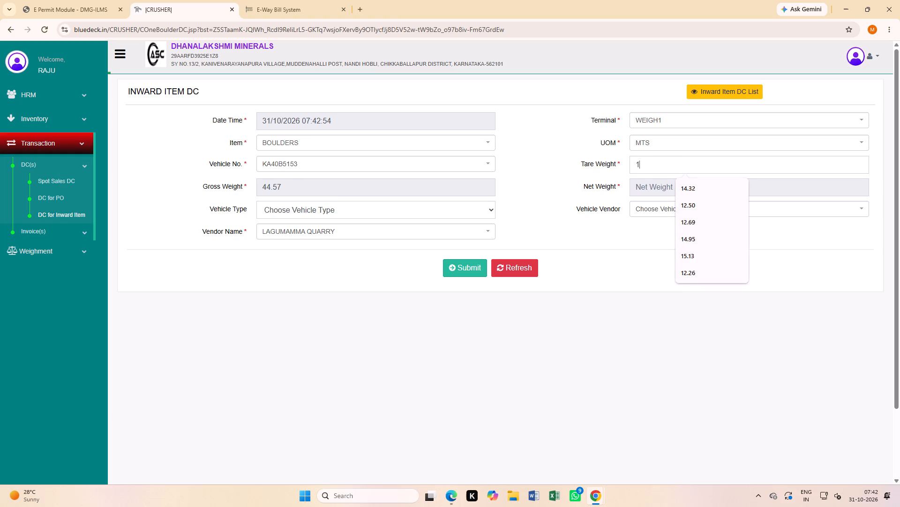
{"action": "key", "text": "4"}
{"action": "key", "text": "period"}
{"action": "type", "text": "98"}
{"action": "left_click", "coordinate": [469, 265]}
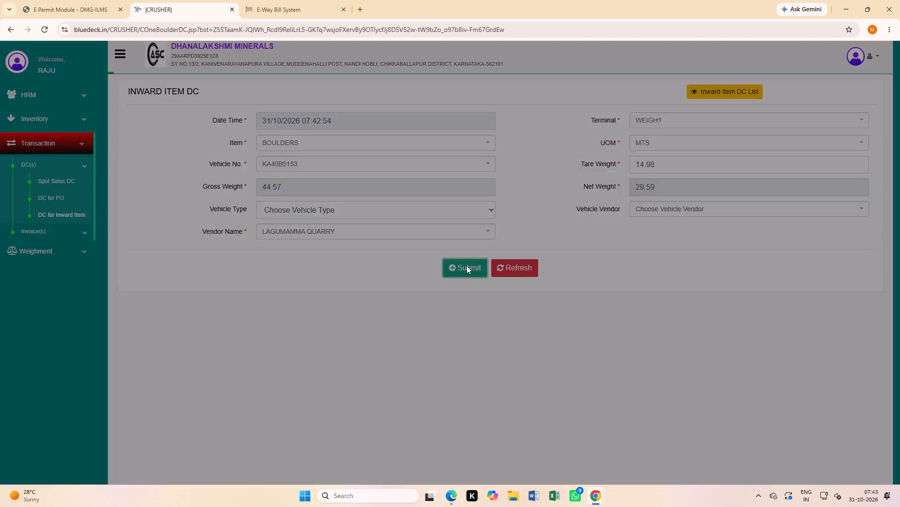
{"action": "left_click", "coordinate": [436, 226]}
{"action": "left_click", "coordinate": [419, 238]}
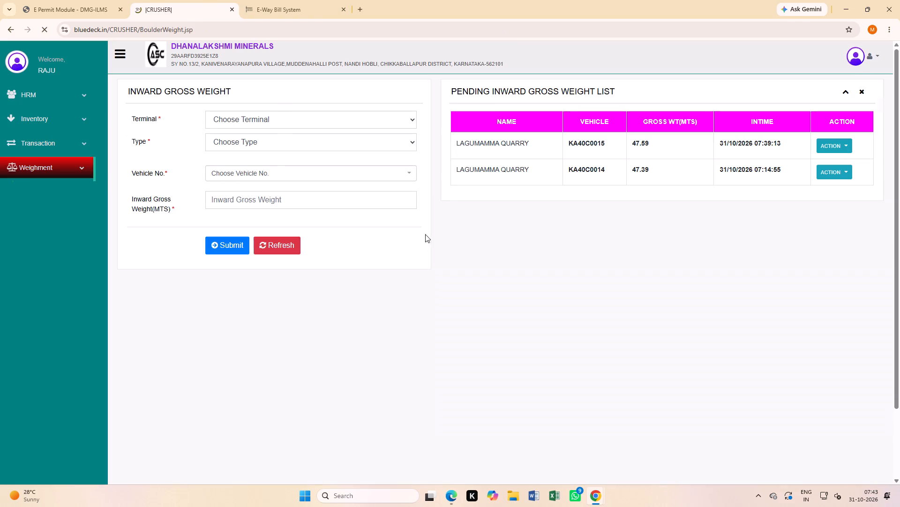
{"action": "left_click", "coordinate": [841, 171]}
{"action": "left_click", "coordinate": [837, 200]}
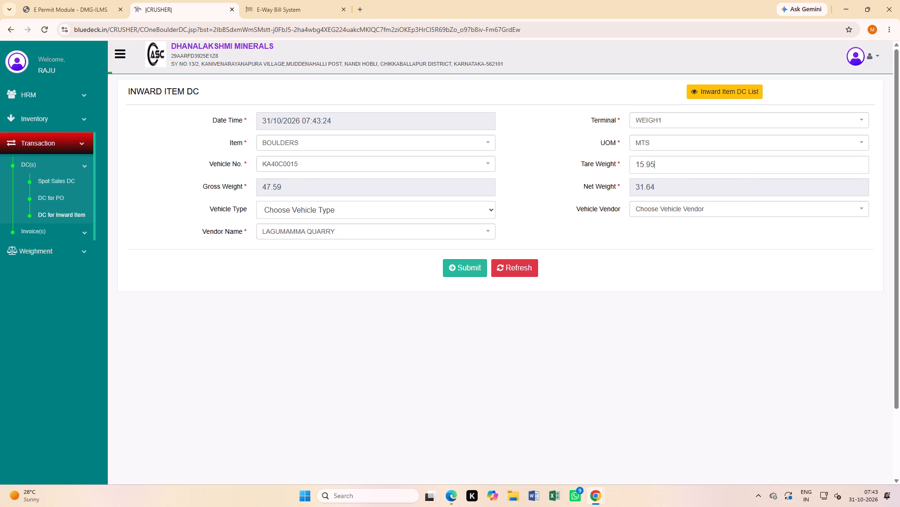
{"action": "key", "text": "BackSpace"}
{"action": "key", "text": "BackSpace"}
{"action": "key", "text": "8"}
{"action": "key", "text": "BackSpace"}
{"action": "type", "text": "57"}
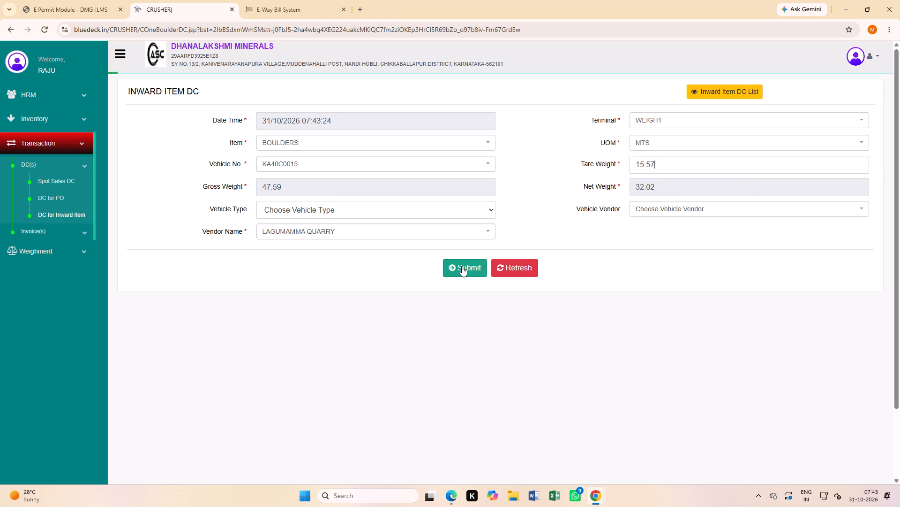
{"action": "left_click", "coordinate": [462, 266]}
{"action": "left_click", "coordinate": [437, 230]}
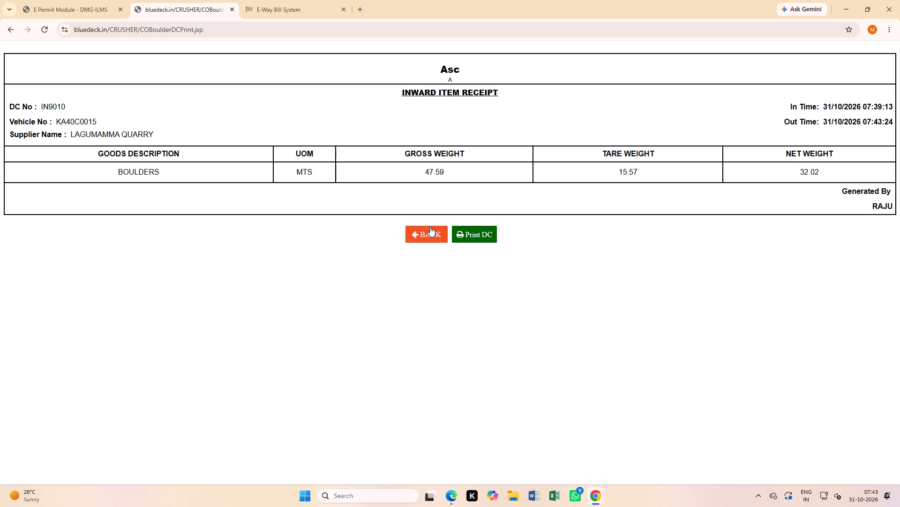
{"action": "left_click", "coordinate": [430, 232]}
{"action": "left_click", "coordinate": [270, 129]}
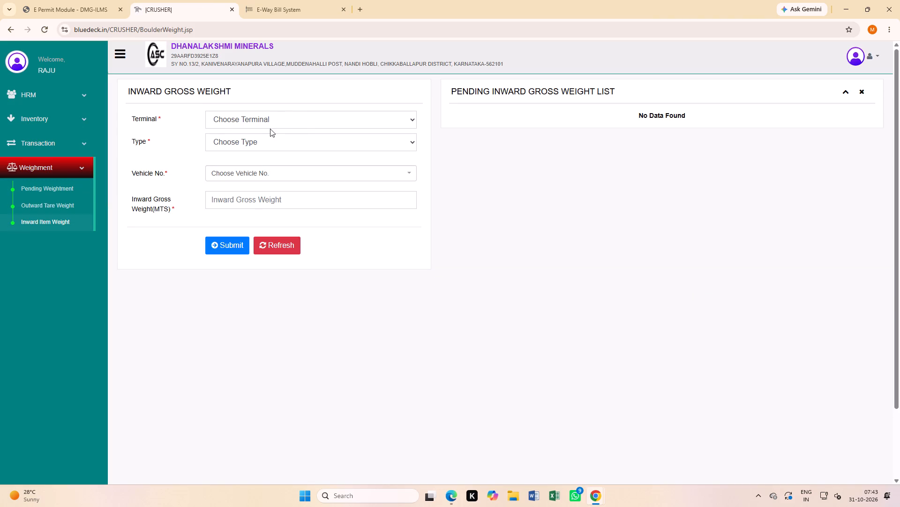
{"action": "left_click", "coordinate": [280, 122]}
{"action": "left_click", "coordinate": [275, 140]}
{"action": "left_click", "coordinate": [285, 114]}
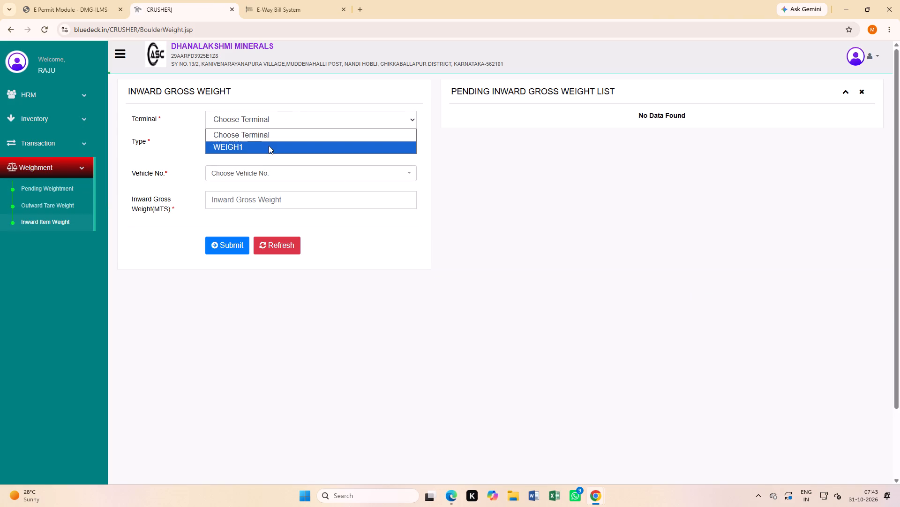
{"action": "double_click", "coordinate": [269, 146]}
{"action": "left_click", "coordinate": [272, 143]}
{"action": "left_click", "coordinate": [260, 169]}
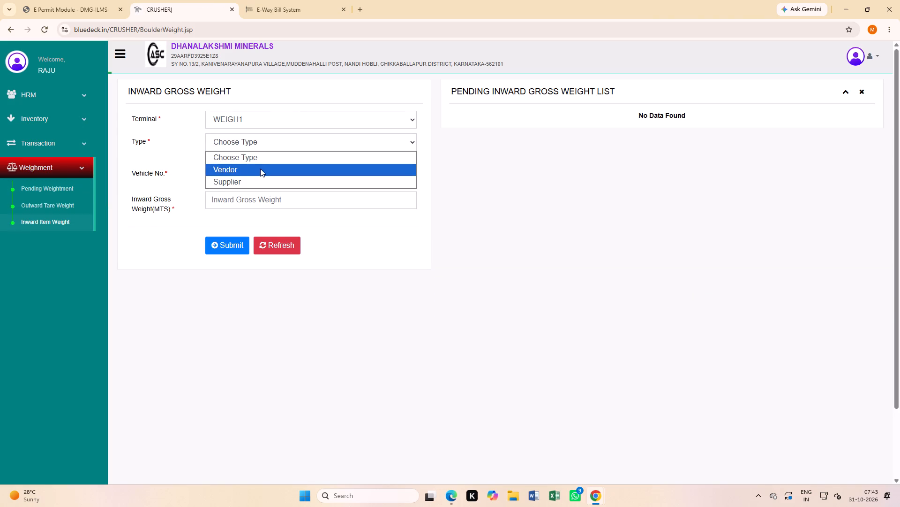
{"action": "left_click", "coordinate": [268, 159]}
{"action": "left_click", "coordinate": [260, 276]}
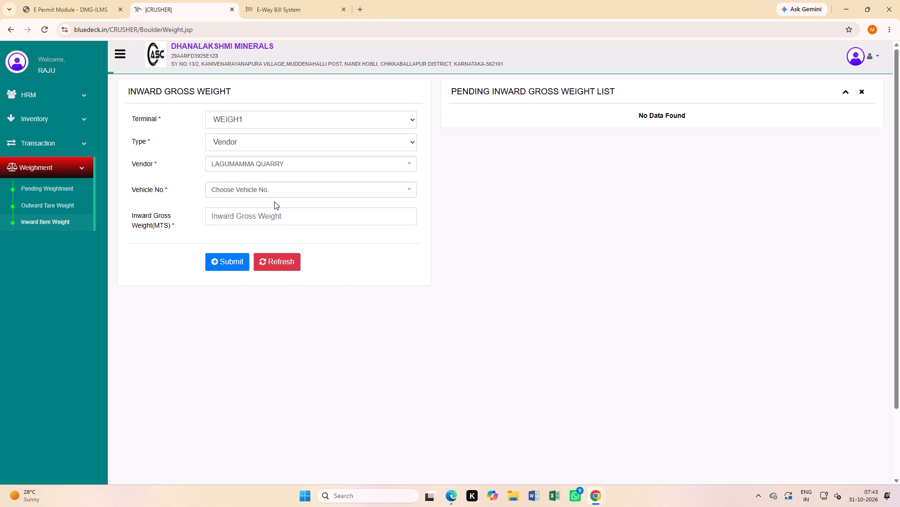
{"action": "left_click", "coordinate": [276, 189]}
{"action": "type", "text": "0015"}
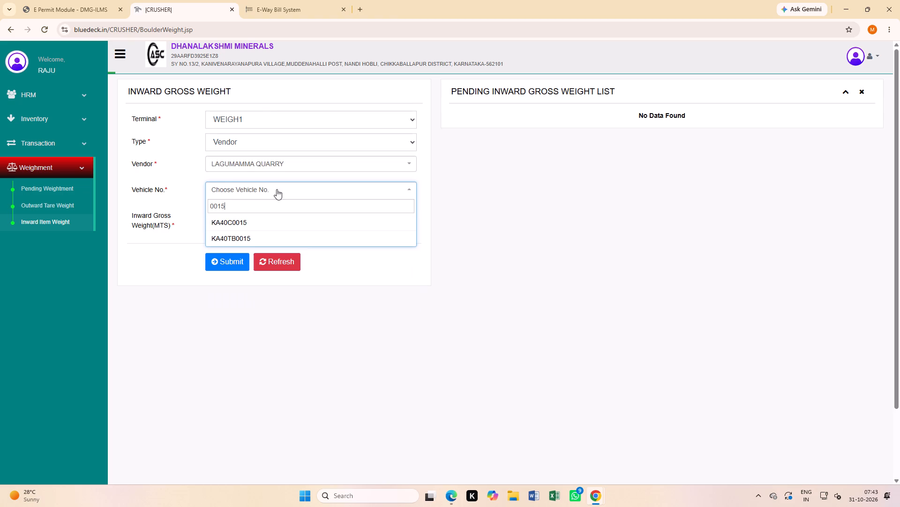
{"action": "double_click", "coordinate": [260, 220]}
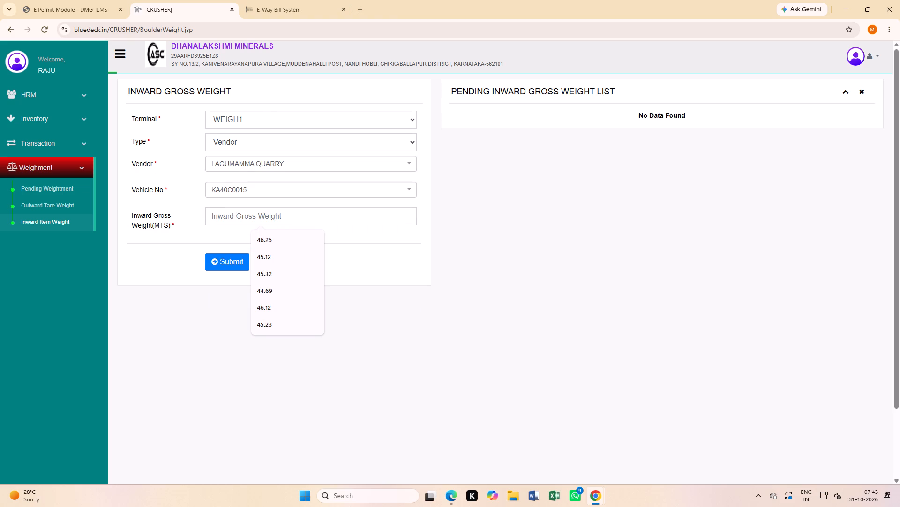
{"action": "key", "text": "4"}
{"action": "type", "text": "5."}
{"action": "type", "text": "26"}
{"action": "key", "text": "Return"}
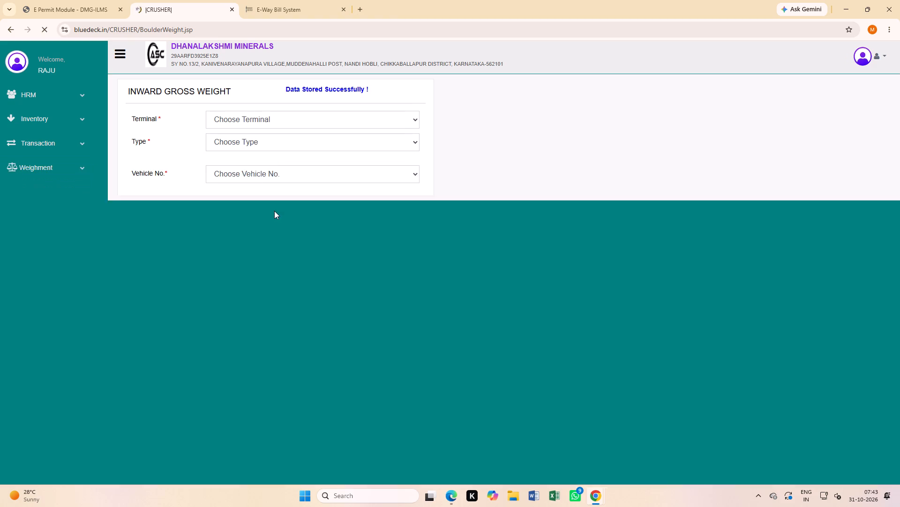
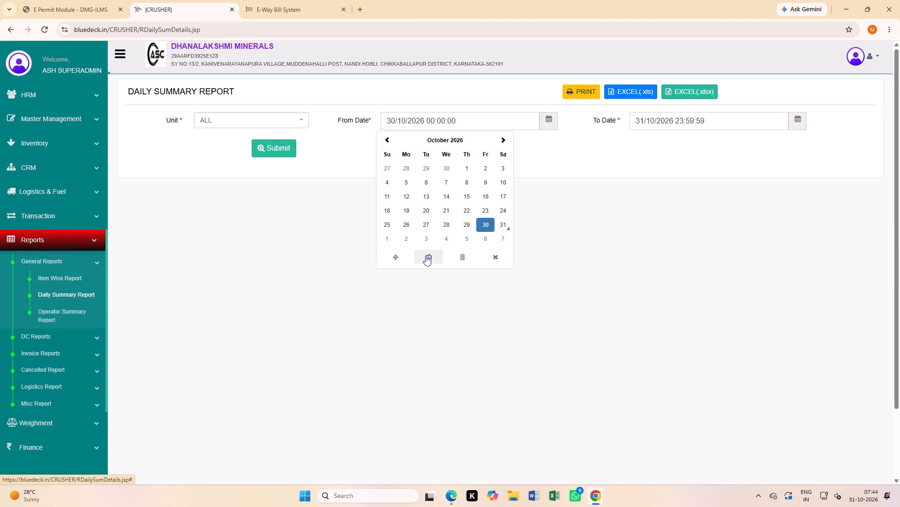
Generate the daily summary report with the From Date set to 30/10/2026 20:00:00 and examine its sales, inward and outward item summaries.
{"action": "left_click", "coordinate": [426, 255]}
{"action": "left_click", "coordinate": [388, 245]}
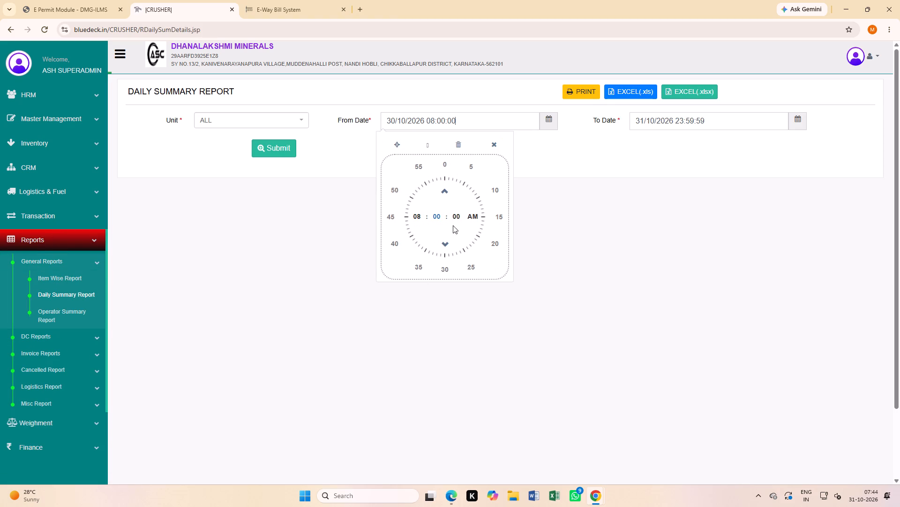
{"action": "left_click", "coordinate": [473, 211]}
{"action": "left_click", "coordinate": [283, 145]}
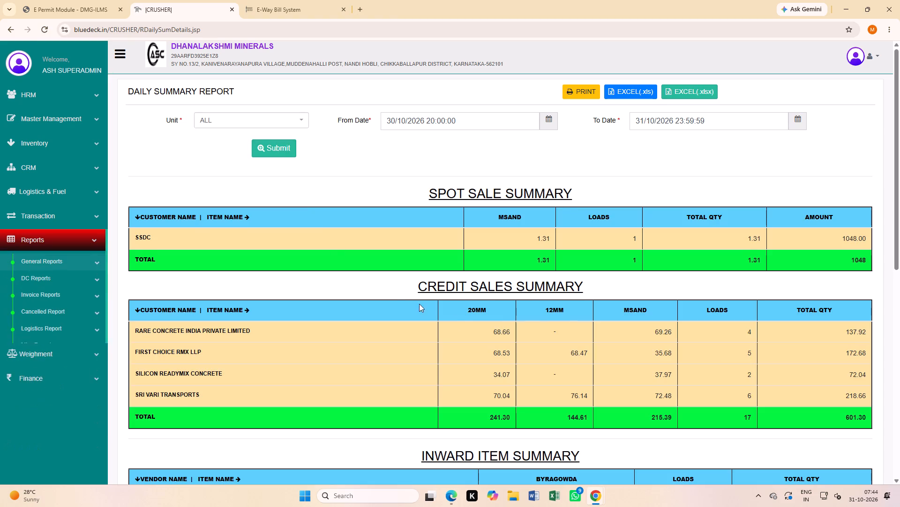
{"action": "scroll", "coordinate": [517, 330], "scroll_direction": "down", "scroll_amount": 14}
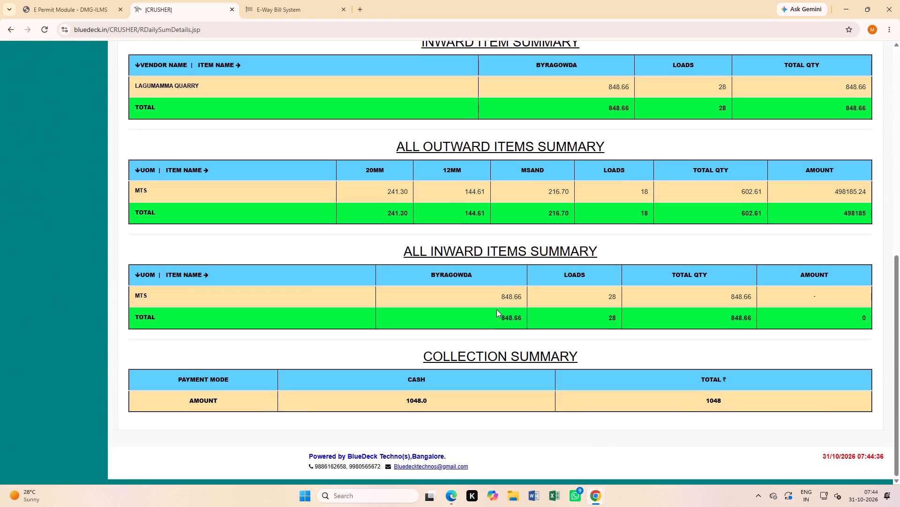
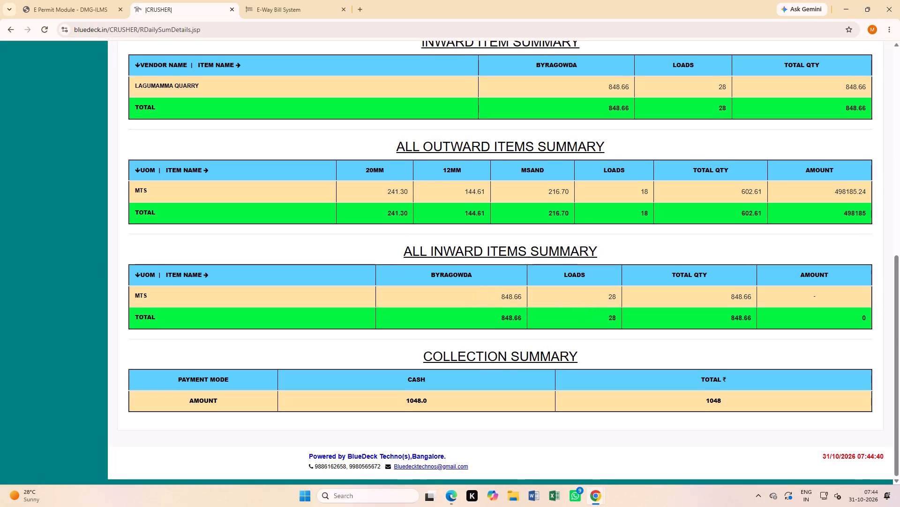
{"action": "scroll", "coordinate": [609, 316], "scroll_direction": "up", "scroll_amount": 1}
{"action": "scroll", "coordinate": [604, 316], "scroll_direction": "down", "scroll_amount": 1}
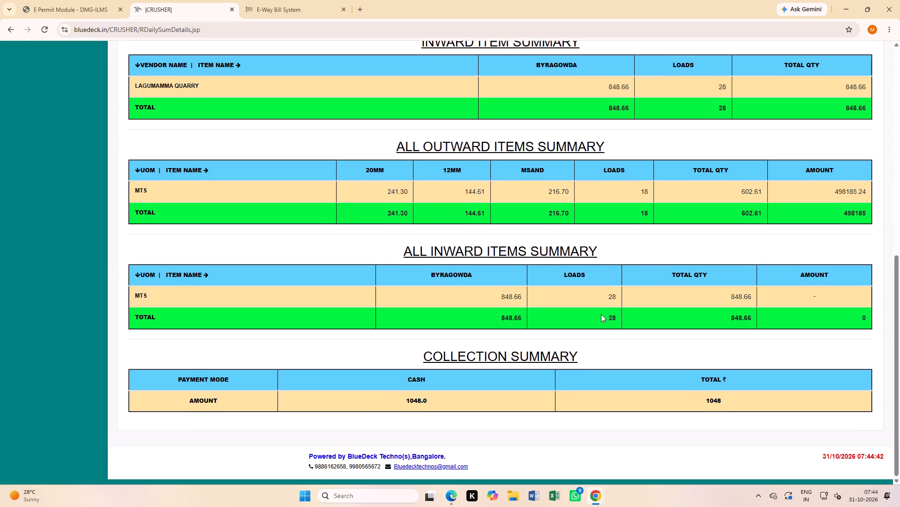
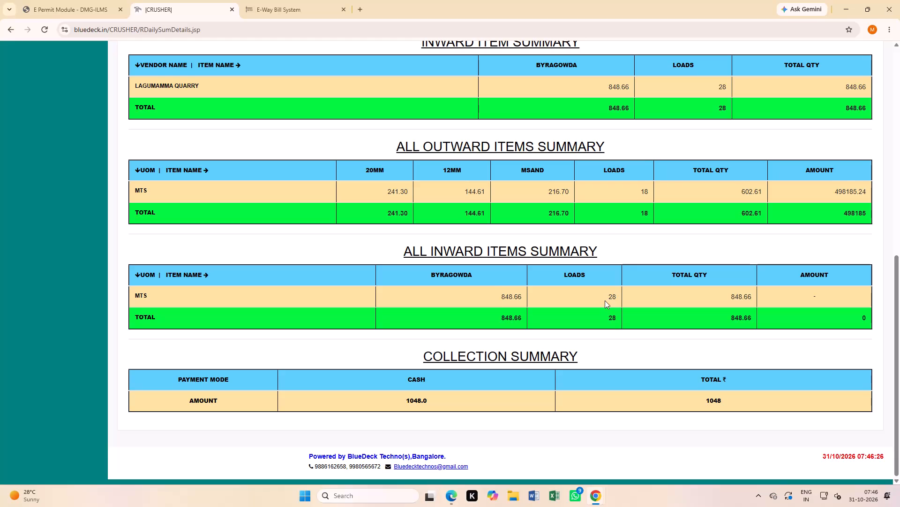
Generate the Inward Item DC Report for all vendors from 30/10/2026 20:00:00 to 31/10/2026 23:59:59.
{"action": "scroll", "coordinate": [323, 203], "scroll_direction": "up", "scroll_amount": 5}
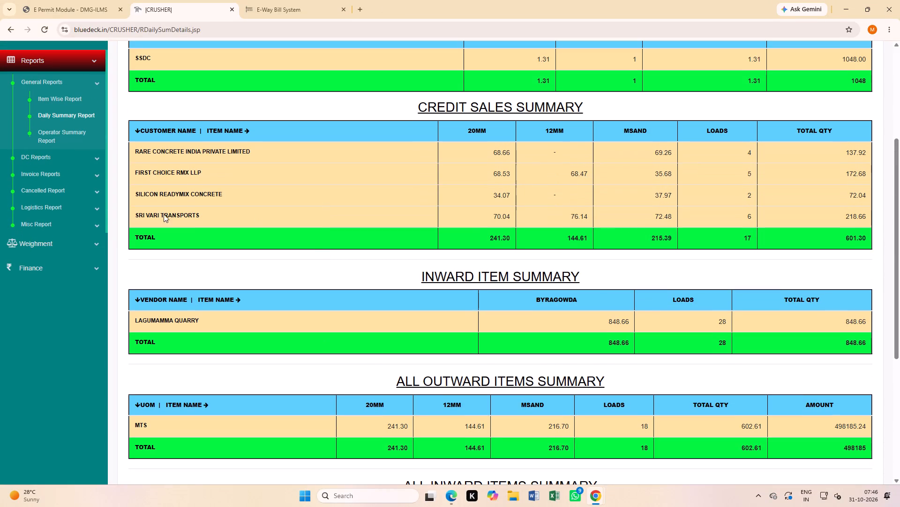
{"action": "left_click", "coordinate": [55, 149]}
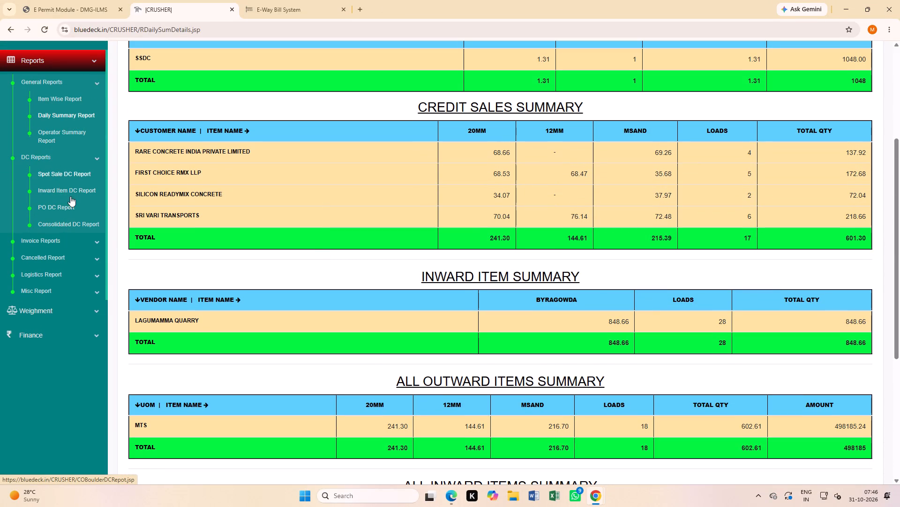
{"action": "left_click", "coordinate": [71, 189]}
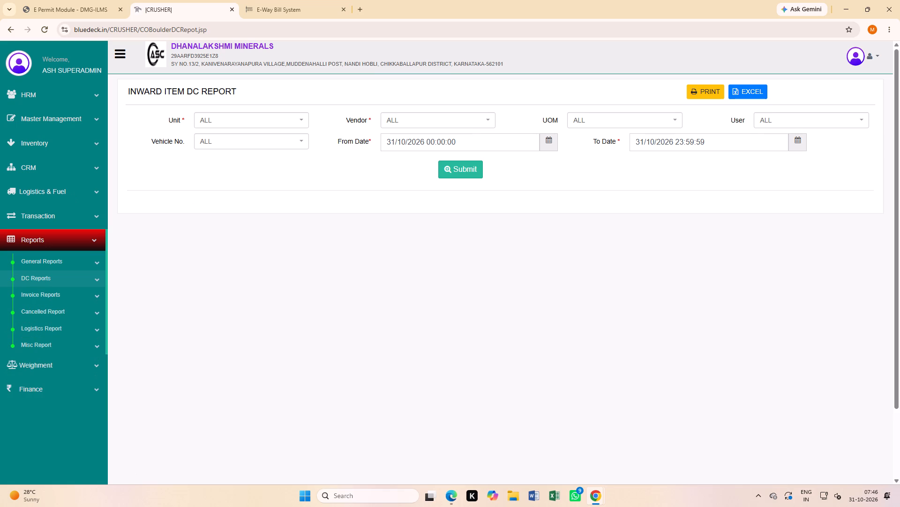
{"action": "left_click", "coordinate": [471, 144]}
{"action": "left_click", "coordinate": [482, 246]}
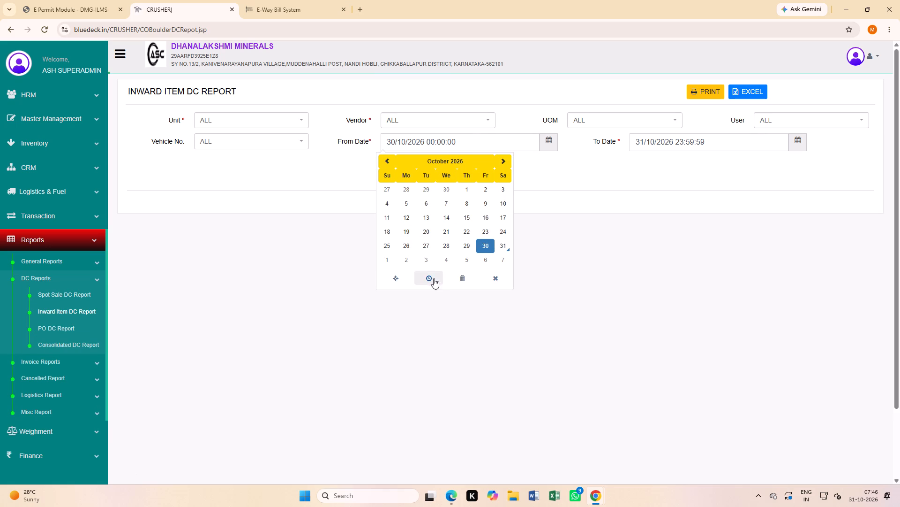
{"action": "left_click", "coordinate": [433, 279]}
{"action": "left_click", "coordinate": [399, 266]}
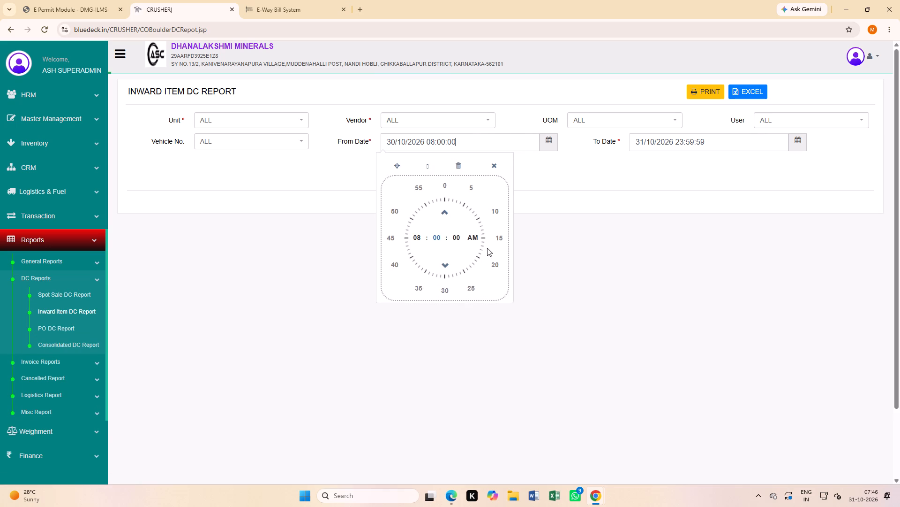
{"action": "left_click", "coordinate": [473, 237]}
{"action": "left_click", "coordinate": [337, 265]}
{"action": "left_click", "coordinate": [469, 170]}
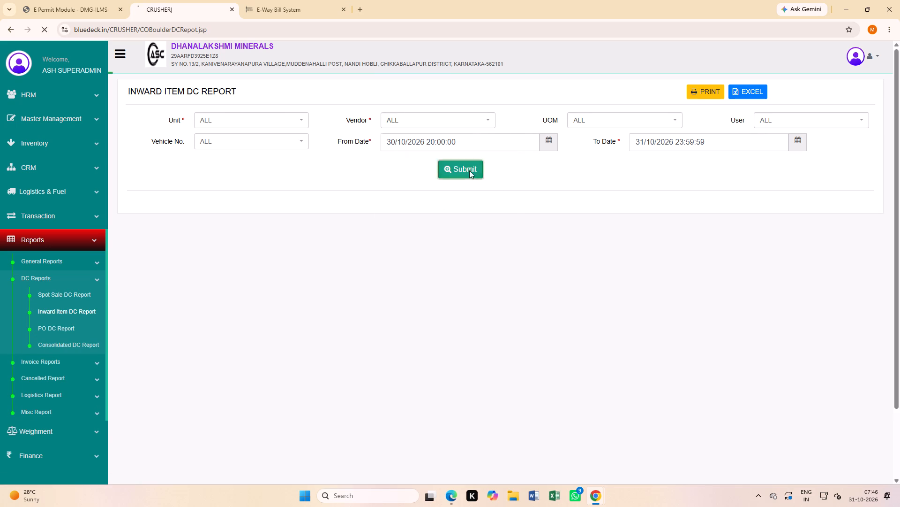
Export the inward item DC report to Excel and open the downloaded workbook for editing.
{"action": "left_click", "coordinate": [742, 87]}
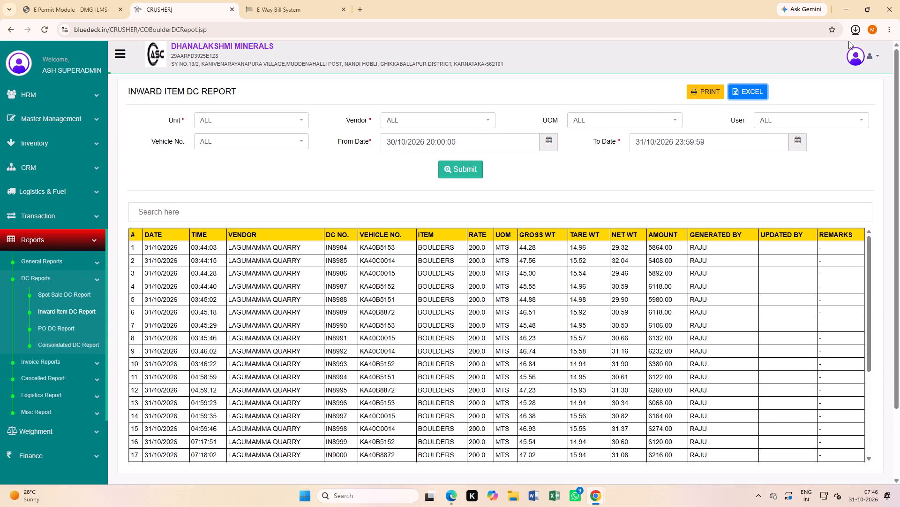
{"action": "left_click", "coordinate": [856, 30]}
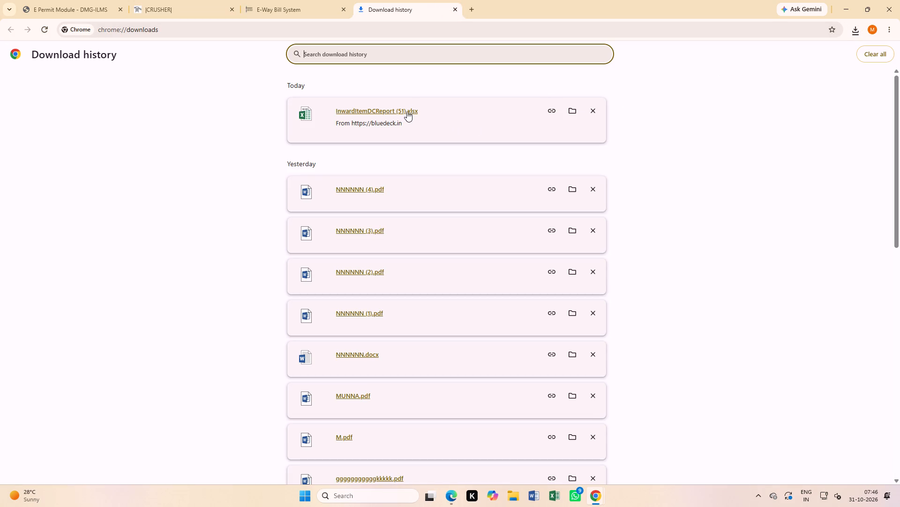
{"action": "left_click", "coordinate": [384, 106]}
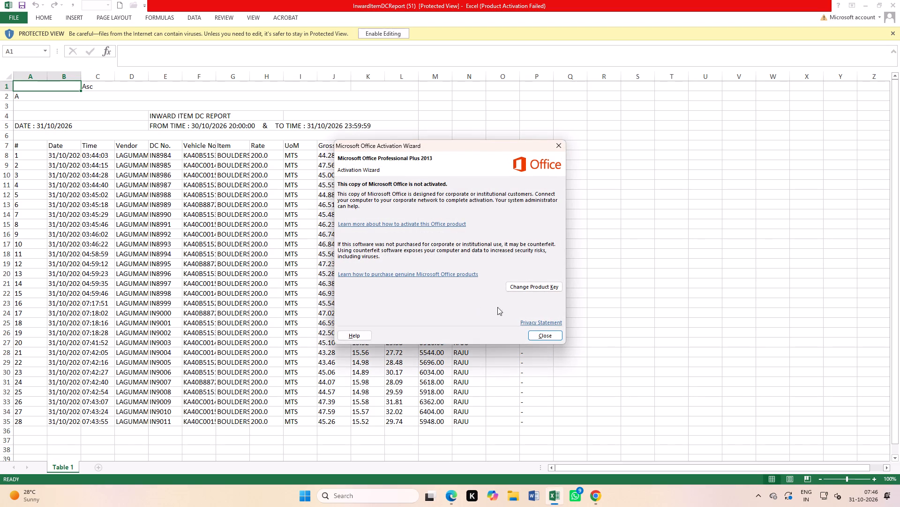
{"action": "left_click", "coordinate": [548, 336]}
{"action": "scroll", "coordinate": [218, 335], "scroll_direction": "up", "scroll_amount": 2}
{"action": "scroll", "coordinate": [218, 335], "scroll_direction": "down", "scroll_amount": 4}
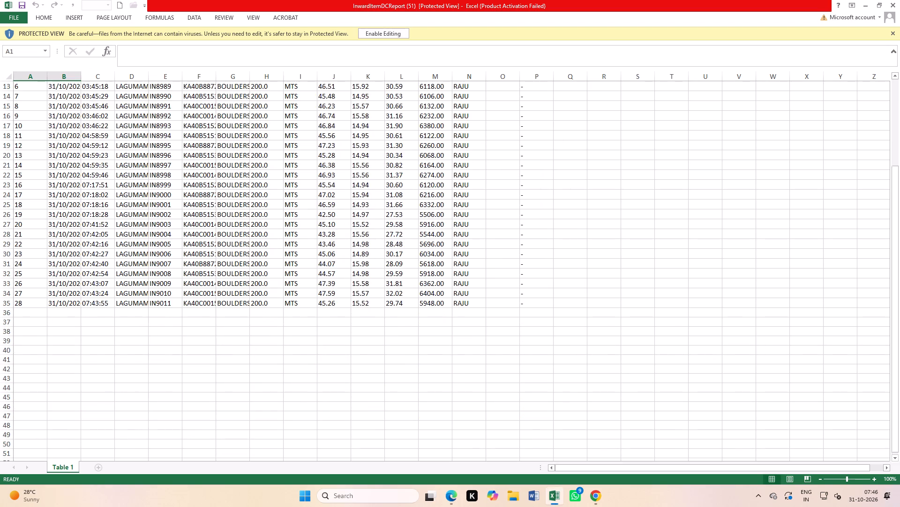
{"action": "scroll", "coordinate": [218, 335], "scroll_direction": "up", "scroll_amount": 4}
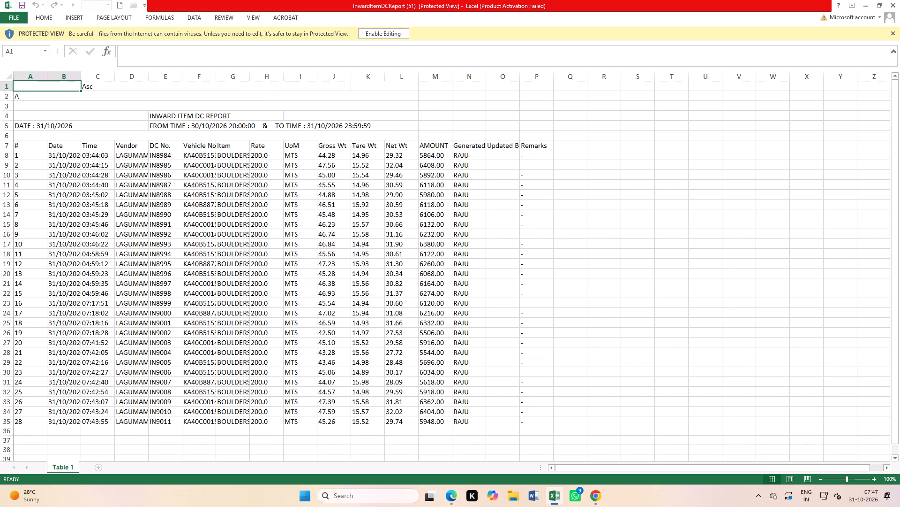
{"action": "left_click", "coordinate": [382, 35]}
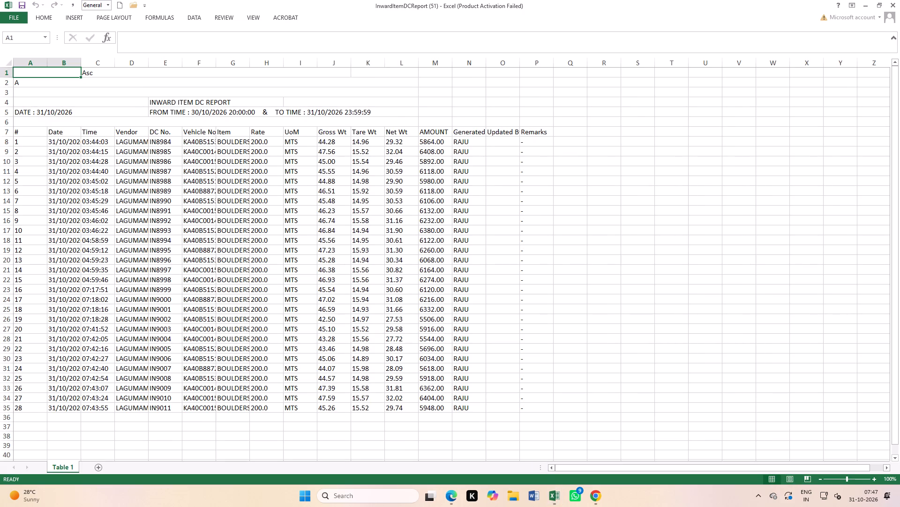
Delete rows 1 to 6, the report title block above the column headings.
{"action": "left_click_drag", "start_coordinate": [6, 74], "coordinate": [21, 125]}
{"action": "right_click", "coordinate": [21, 125]}
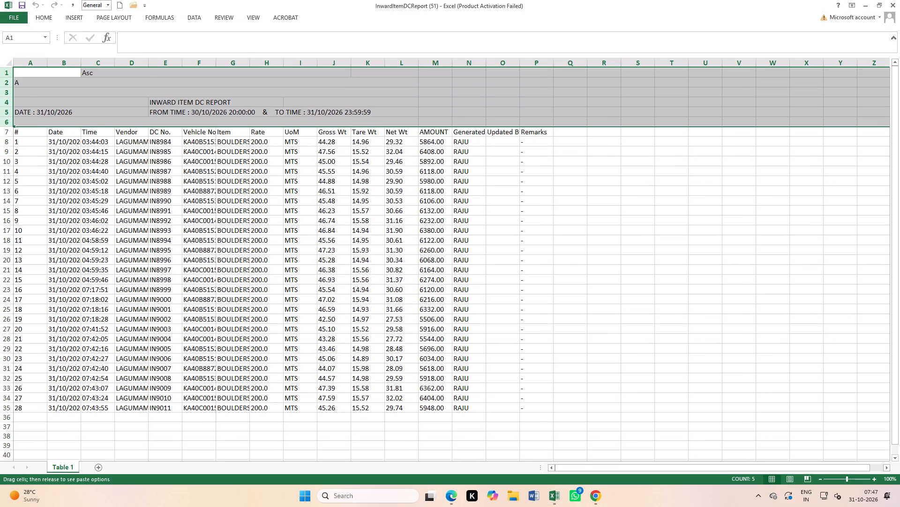
{"action": "right_click", "coordinate": [33, 114]}
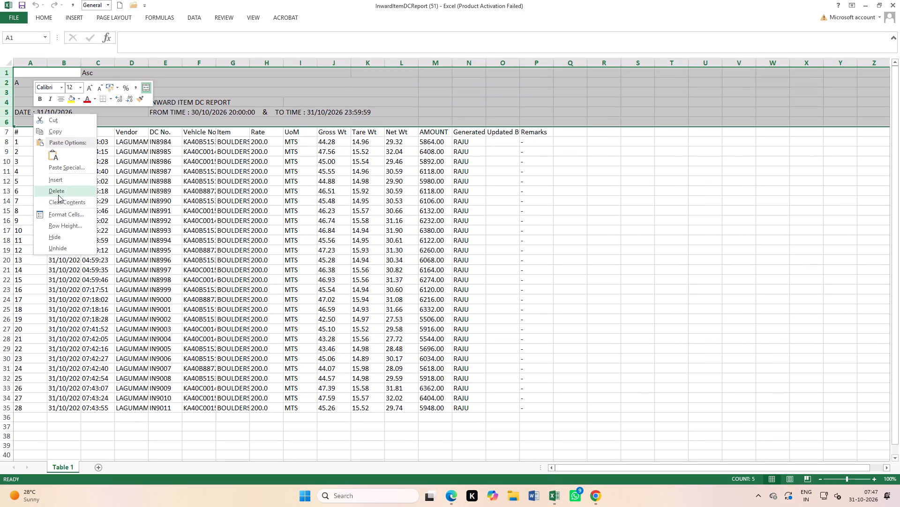
{"action": "left_click", "coordinate": [58, 195]}
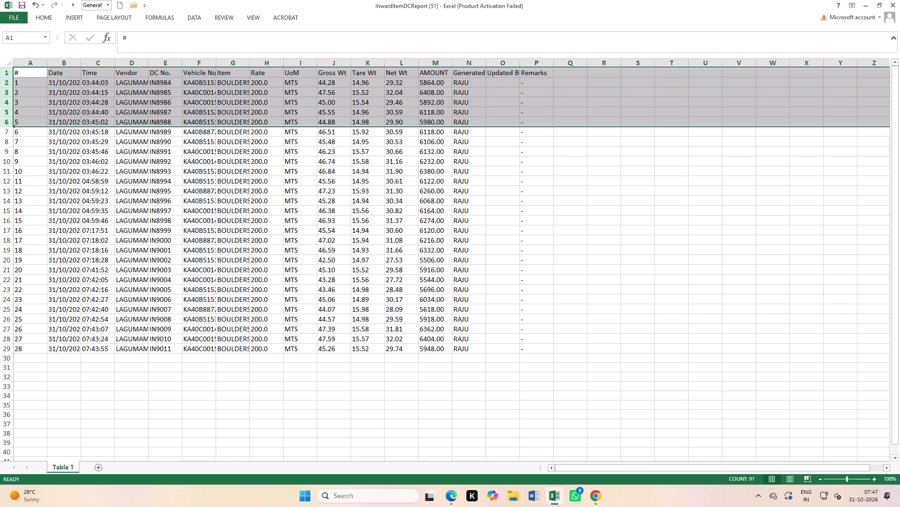
{"action": "left_click", "coordinate": [519, 162]}
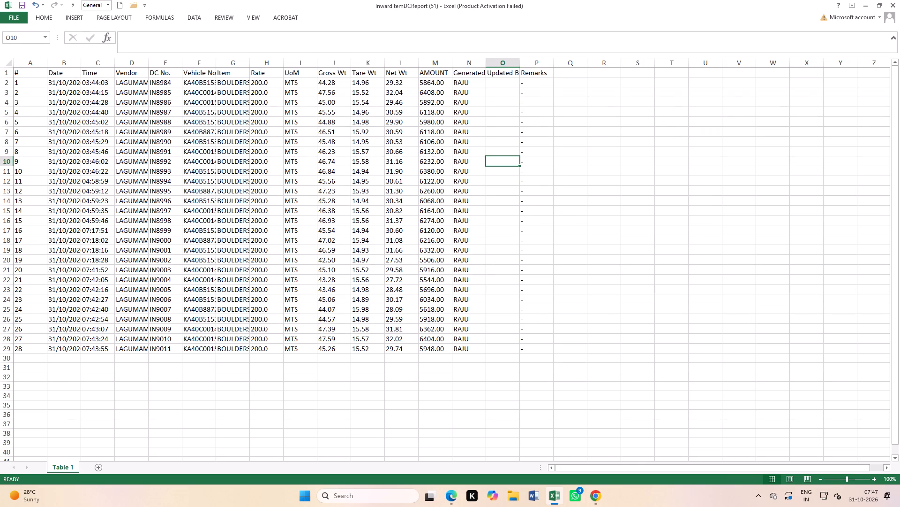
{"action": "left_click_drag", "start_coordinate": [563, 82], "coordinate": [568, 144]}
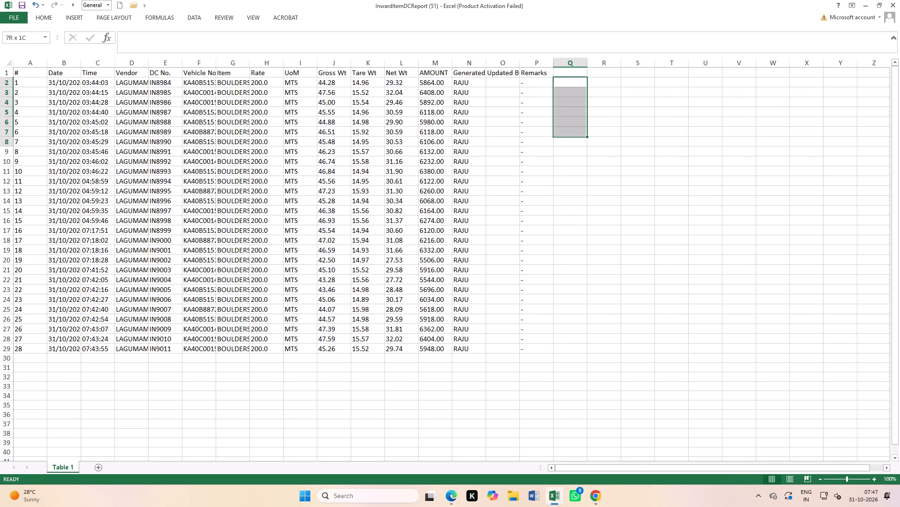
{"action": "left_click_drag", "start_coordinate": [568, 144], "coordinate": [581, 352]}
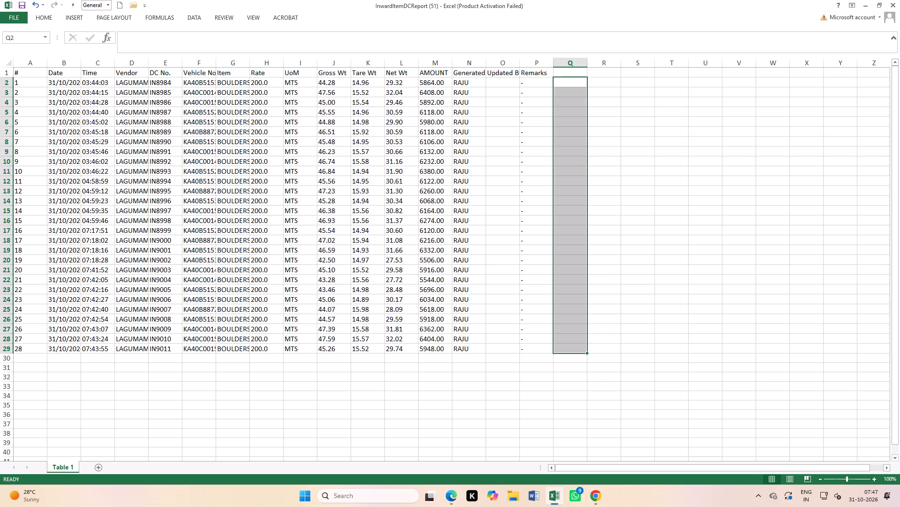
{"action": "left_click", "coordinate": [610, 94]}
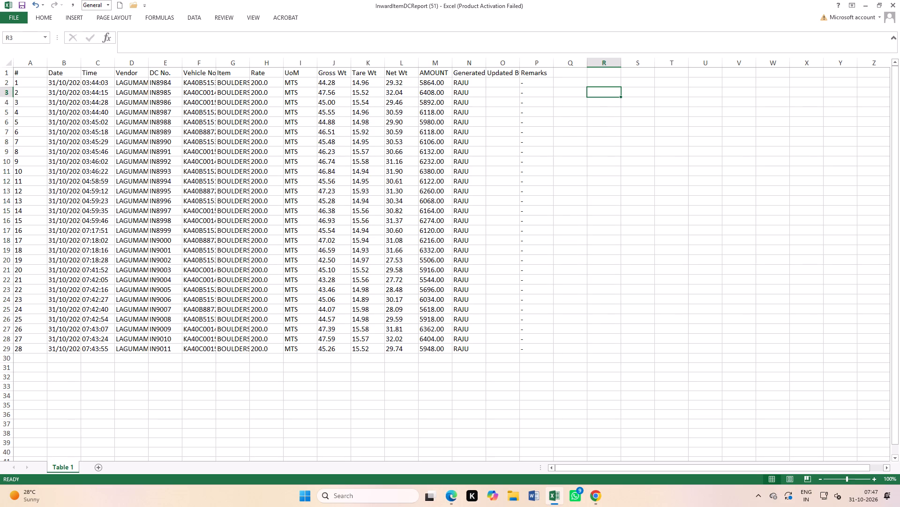
Add filters to the column heading row and fit the Vehicle No. column's width to its contents.
{"action": "left_click", "coordinate": [8, 74]}
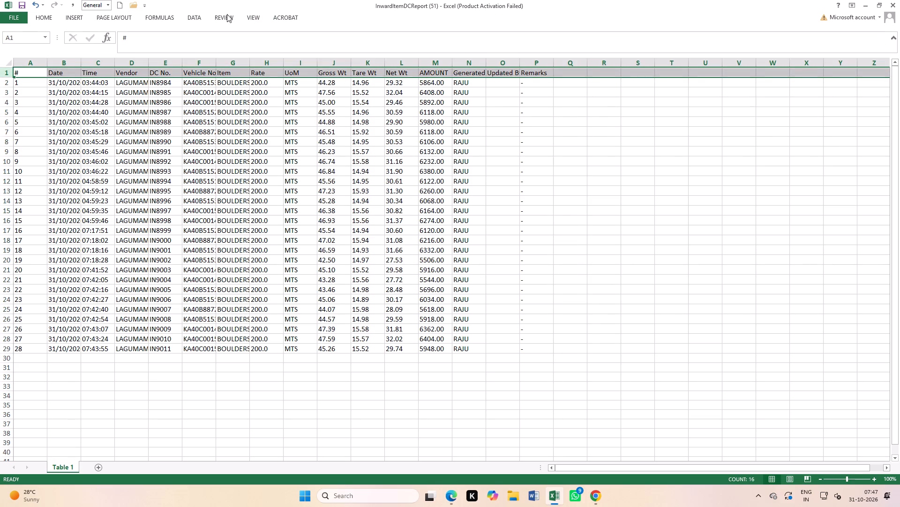
{"action": "left_click", "coordinate": [49, 18]}
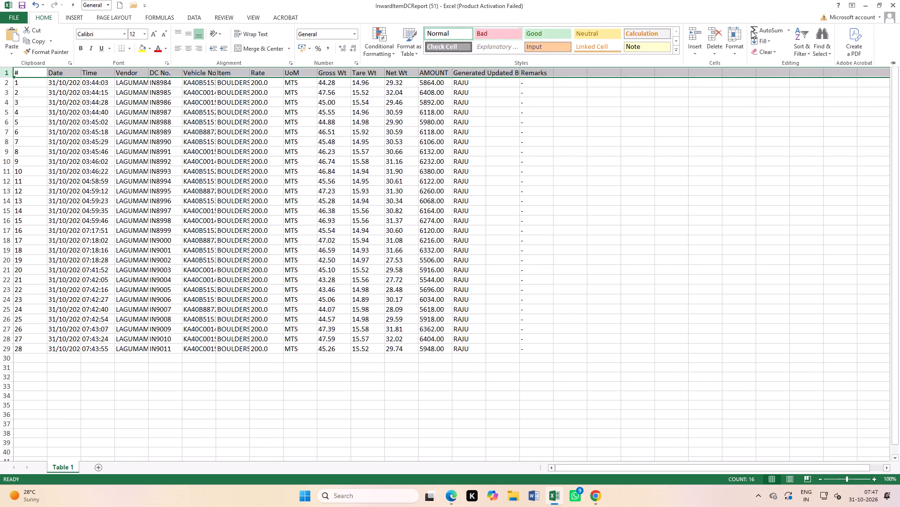
{"action": "left_click", "coordinate": [800, 48]}
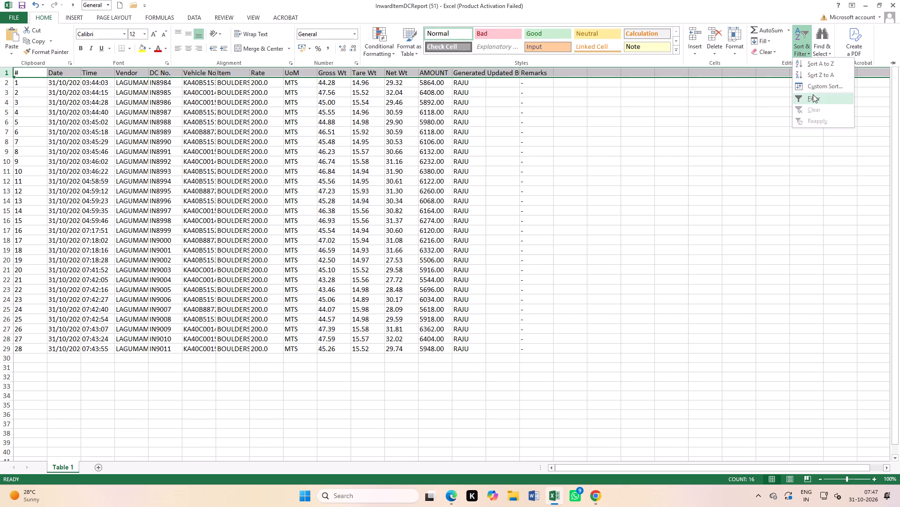
{"action": "left_click", "coordinate": [821, 87]}
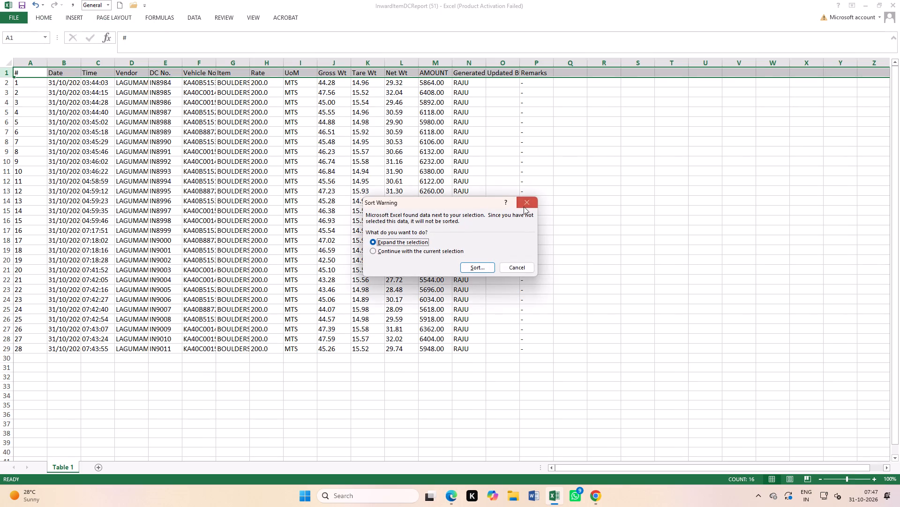
{"action": "left_click", "coordinate": [524, 206]}
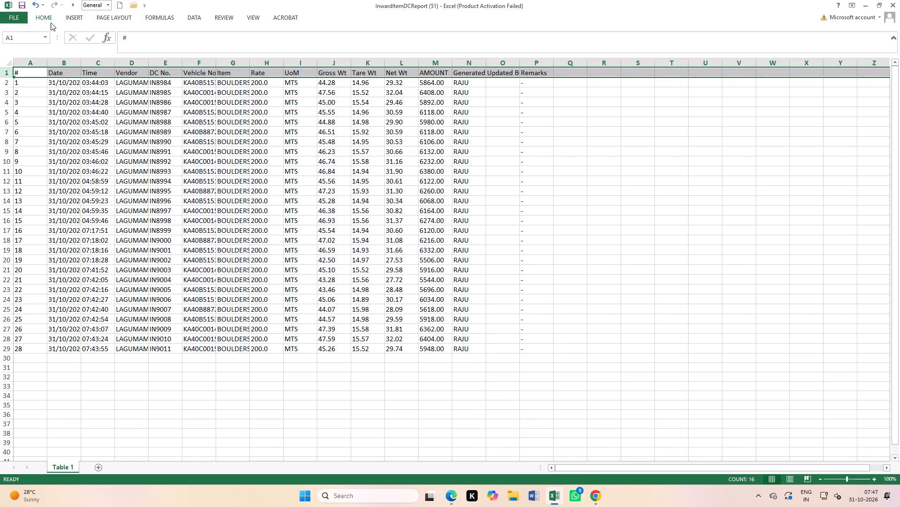
{"action": "left_click", "coordinate": [46, 17]}
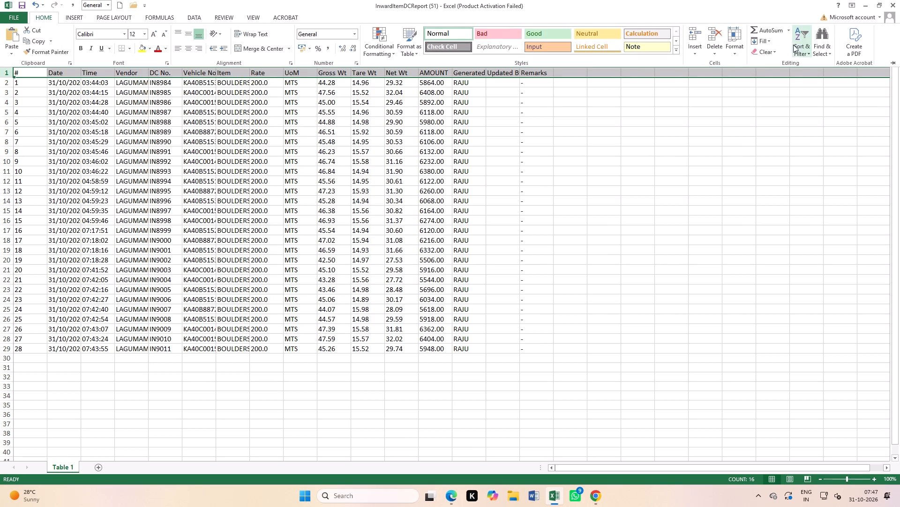
{"action": "left_click", "coordinate": [801, 43]}
{"action": "left_click", "coordinate": [814, 101]}
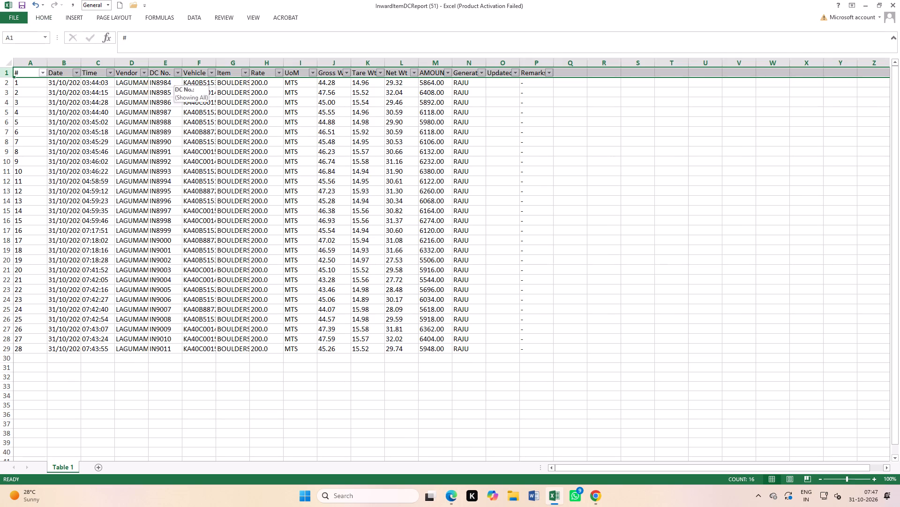
{"action": "double_click", "coordinate": [214, 62]}
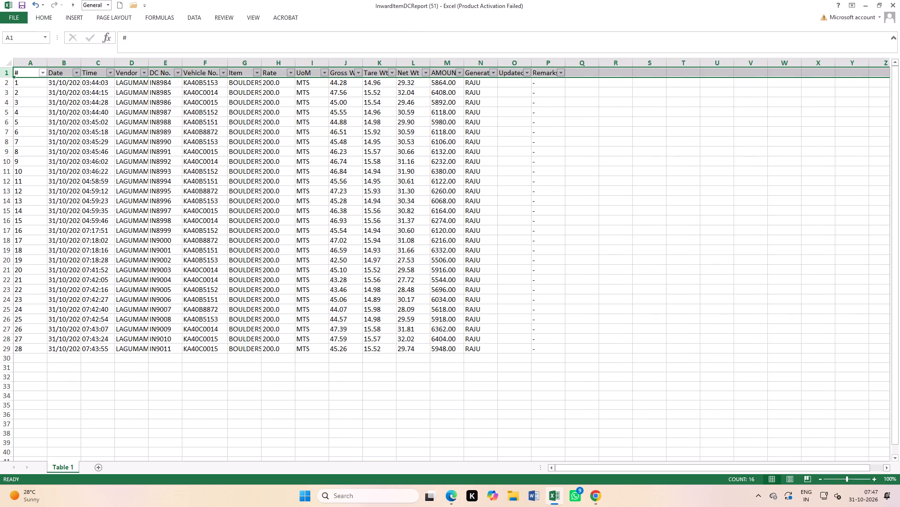
{"action": "left_click", "coordinate": [225, 72]}
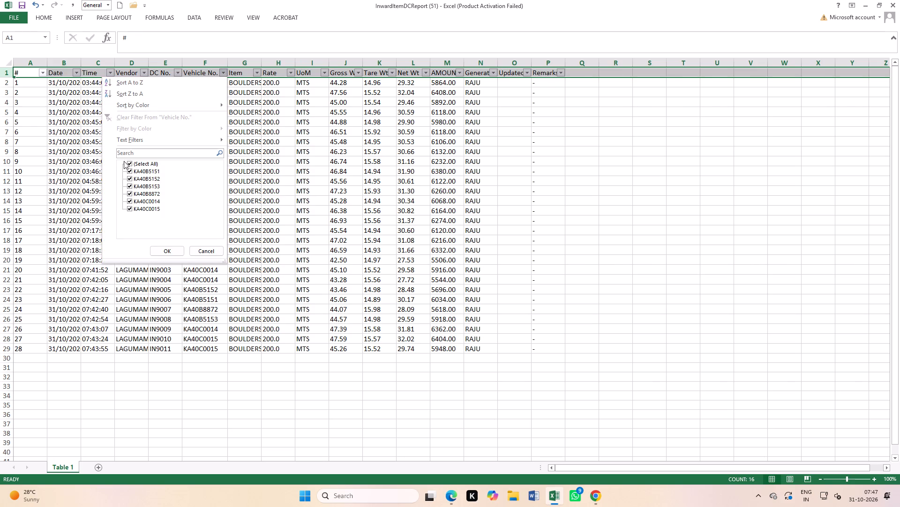
{"action": "left_click", "coordinate": [131, 162]}
{"action": "left_click", "coordinate": [130, 172]}
{"action": "left_click", "coordinate": [165, 248]}
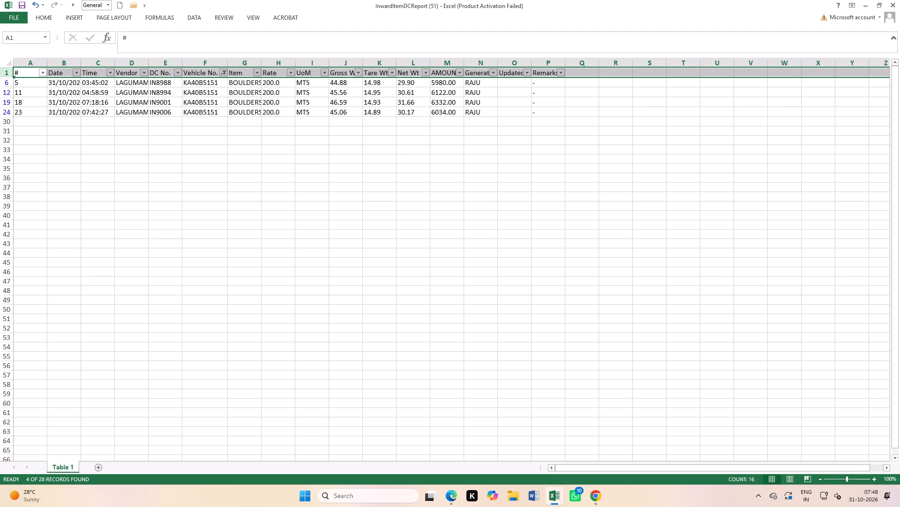
{"action": "left_click", "coordinate": [226, 73]}
{"action": "left_click", "coordinate": [143, 170]}
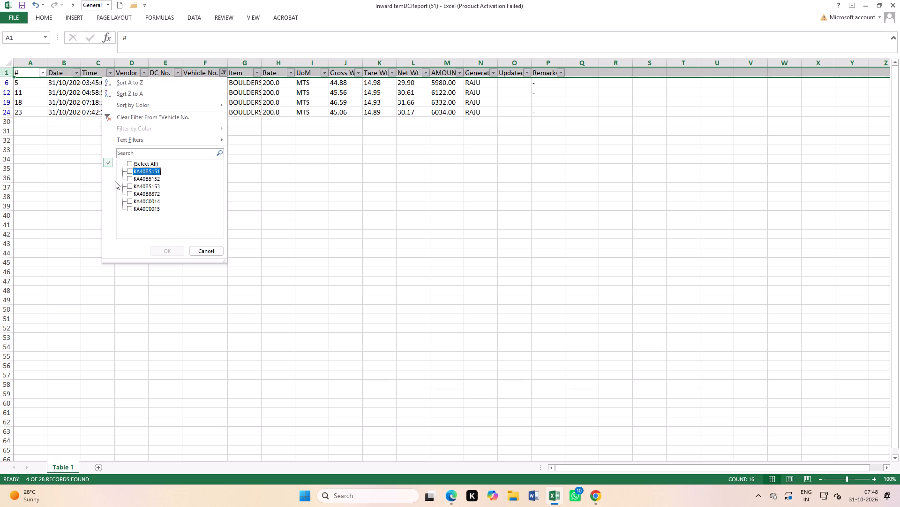
{"action": "left_click", "coordinate": [132, 176]}
{"action": "left_click", "coordinate": [162, 247]}
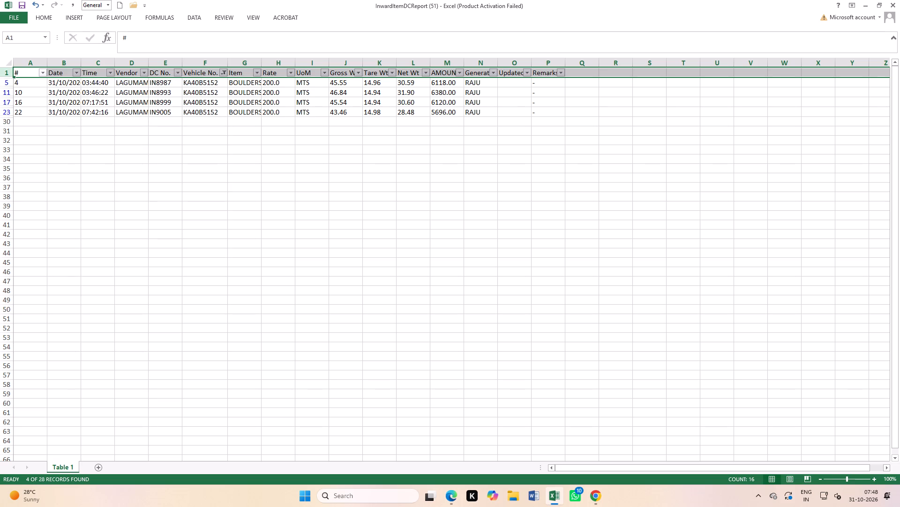
{"action": "left_click", "coordinate": [223, 73]}
{"action": "left_click", "coordinate": [141, 189]}
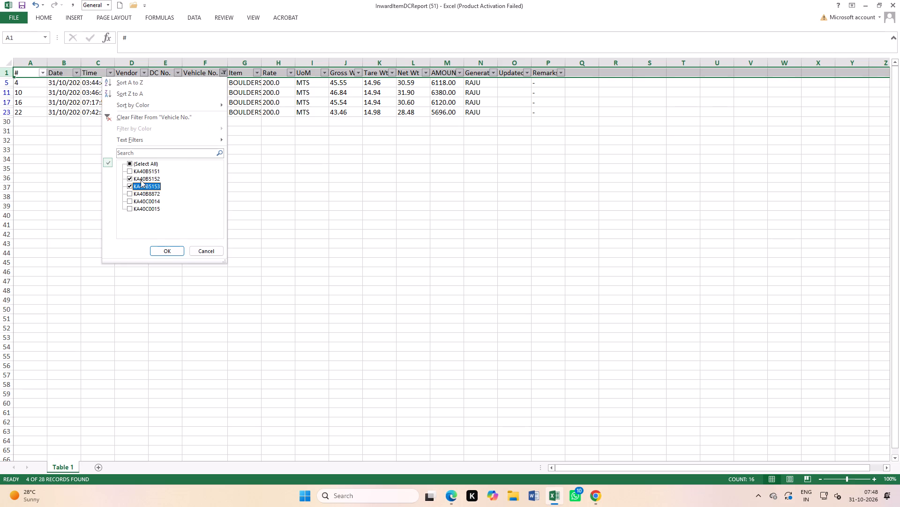
{"action": "left_click", "coordinate": [141, 180]}
{"action": "left_click", "coordinate": [163, 247]}
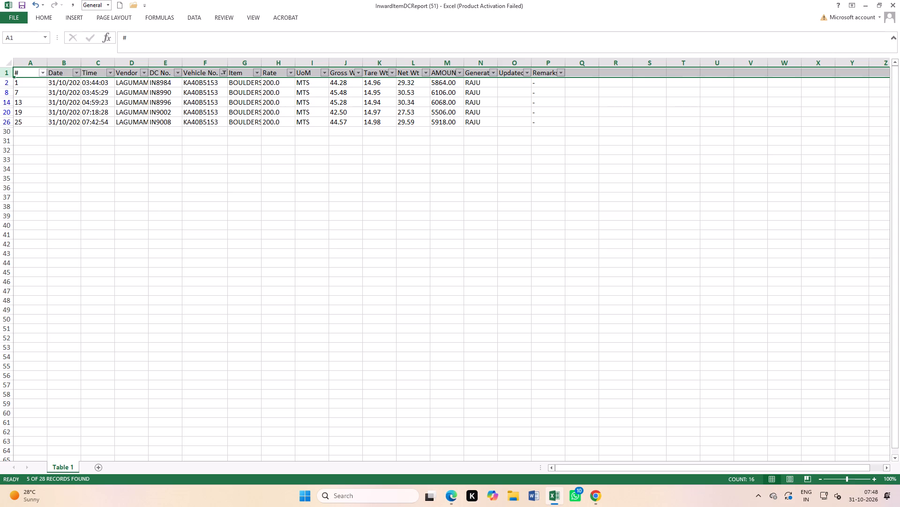
{"action": "left_click", "coordinate": [223, 68]}
{"action": "left_click", "coordinate": [222, 76]}
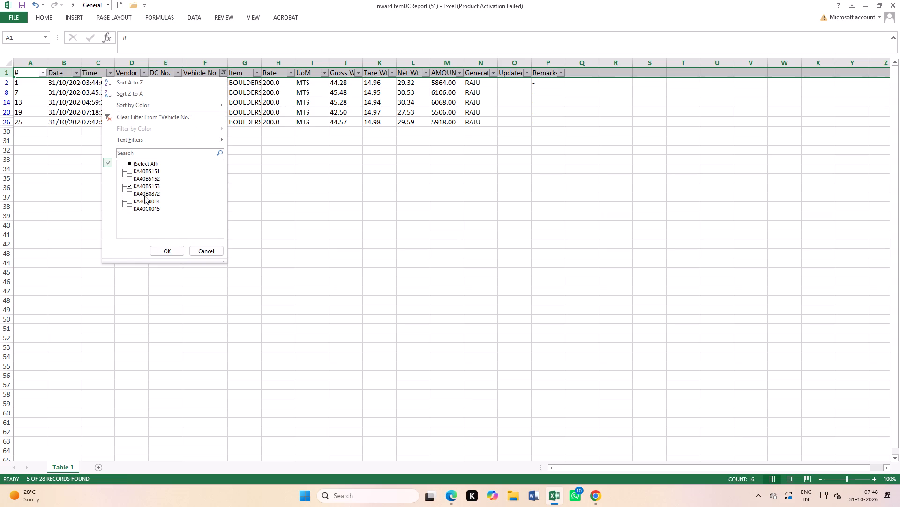
{"action": "left_click", "coordinate": [144, 196]}
{"action": "left_click", "coordinate": [146, 186]}
{"action": "left_click", "coordinate": [156, 249]}
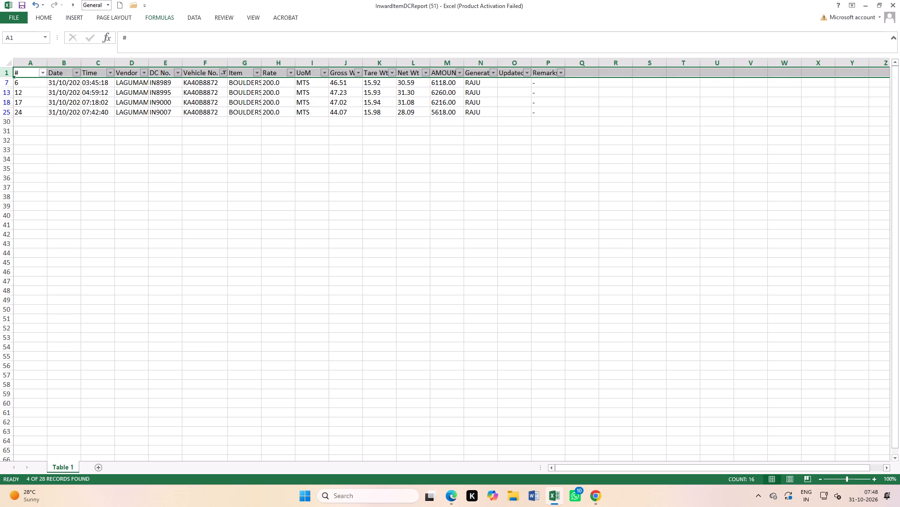
{"action": "left_click", "coordinate": [224, 75]}
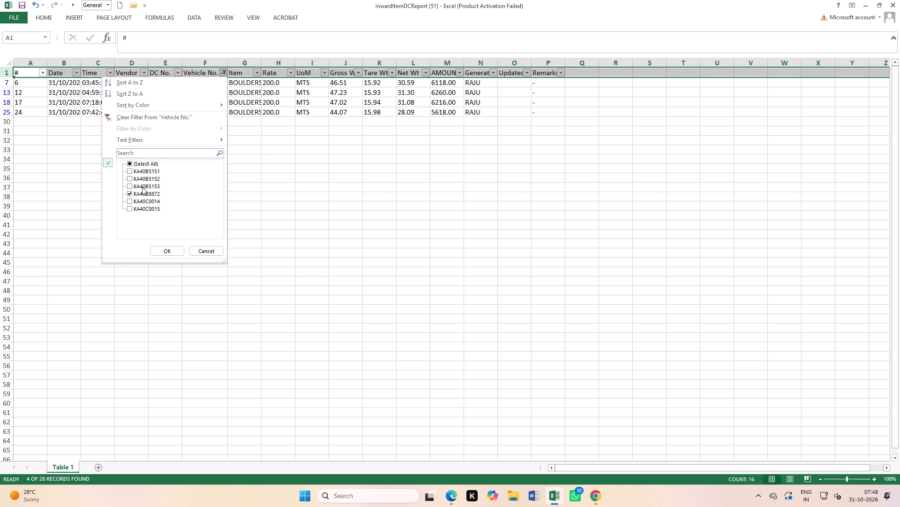
{"action": "left_click", "coordinate": [143, 199]}
{"action": "left_click", "coordinate": [147, 190]}
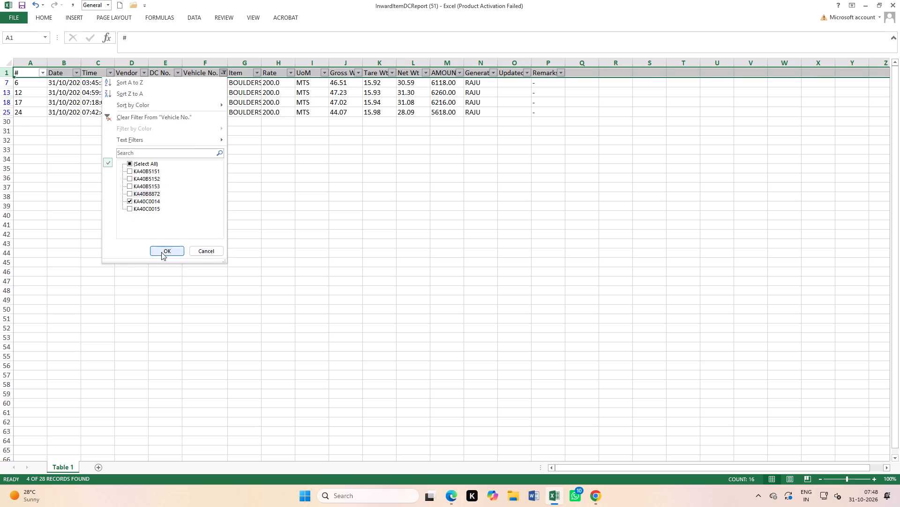
{"action": "left_click", "coordinate": [165, 253]}
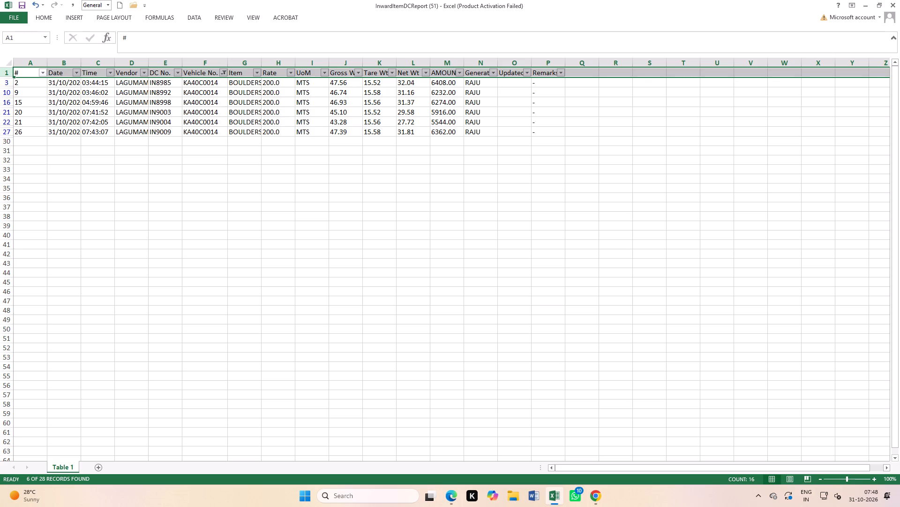
{"action": "left_click", "coordinate": [222, 77]}
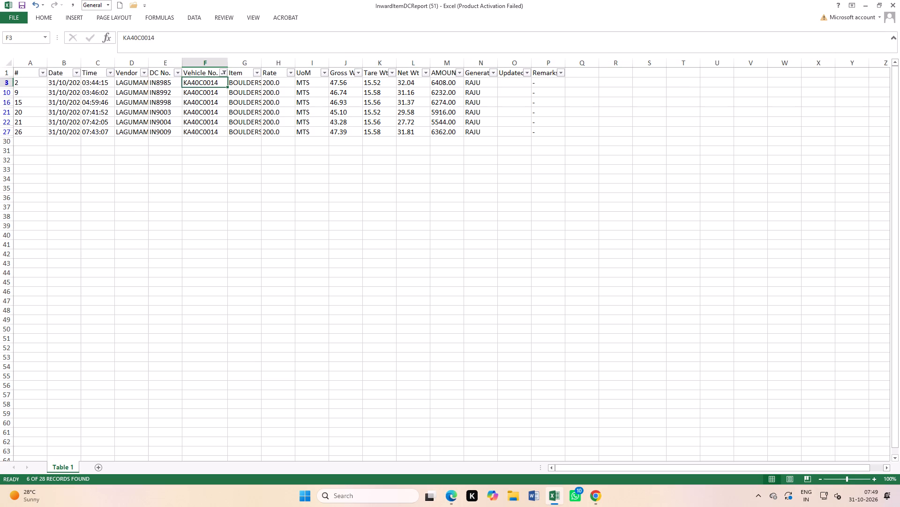
{"action": "left_click", "coordinate": [225, 71]}
{"action": "left_click", "coordinate": [127, 209]}
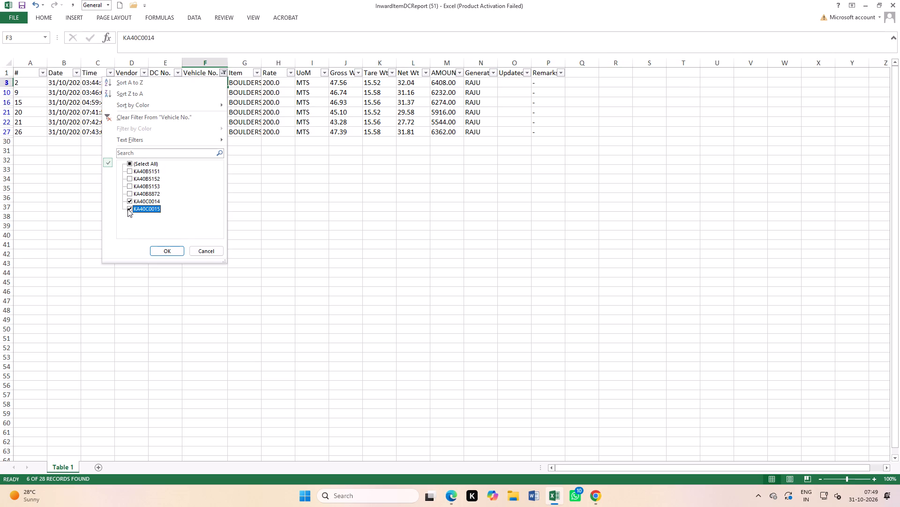
{"action": "left_click", "coordinate": [130, 200]}
{"action": "left_click", "coordinate": [159, 252]}
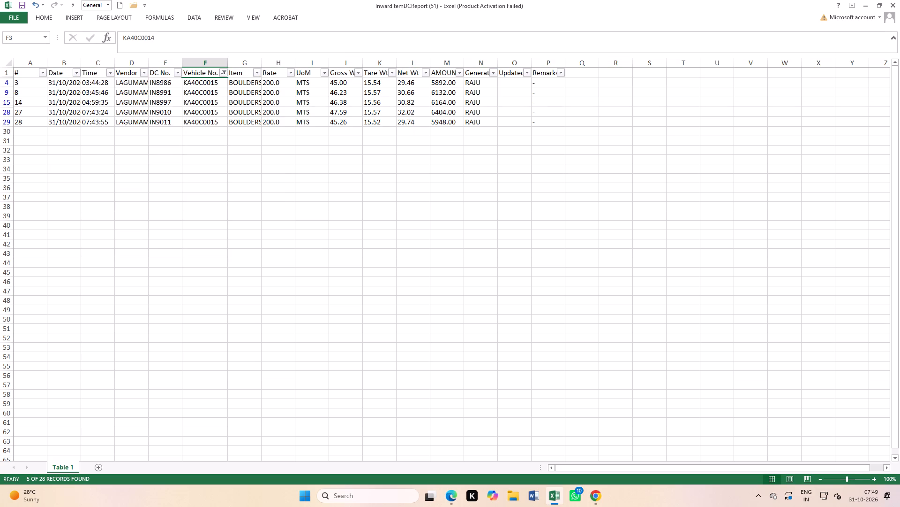
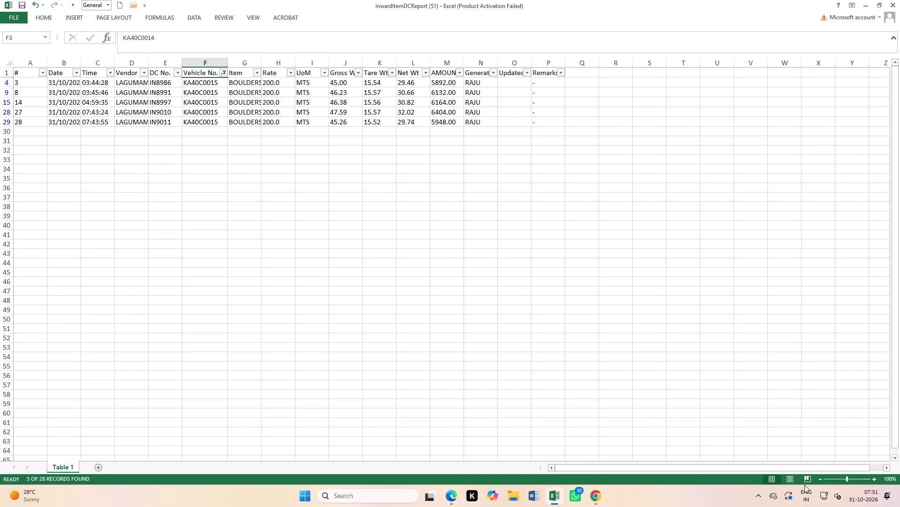
Switch to the crusher site in Chrome and open the Daily Summary Report.
{"action": "left_click", "coordinate": [593, 494]}
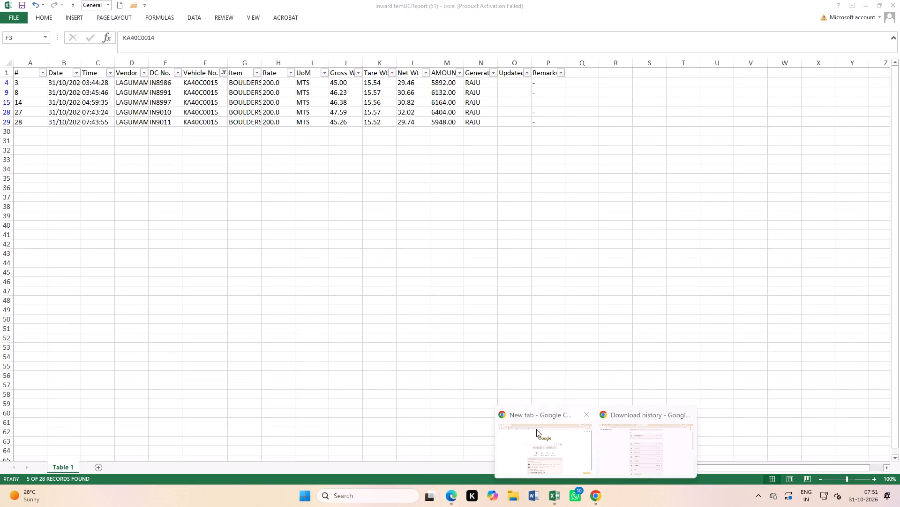
{"action": "left_click", "coordinate": [637, 441]}
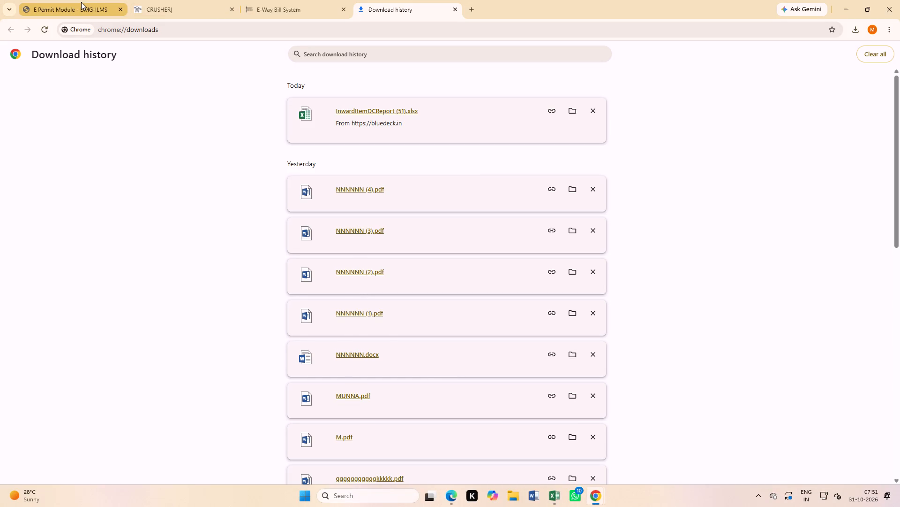
{"action": "left_click", "coordinate": [142, 7]}
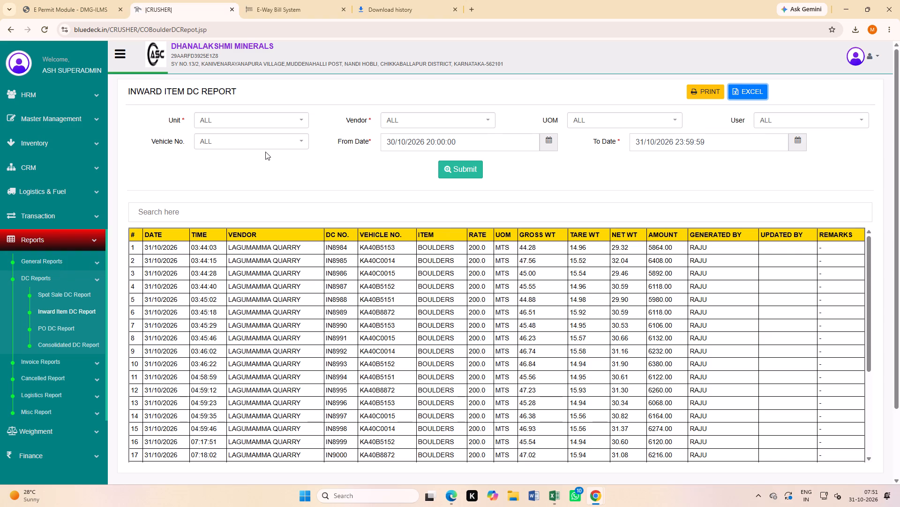
{"action": "scroll", "coordinate": [48, 300], "scroll_direction": "down", "scroll_amount": 2}
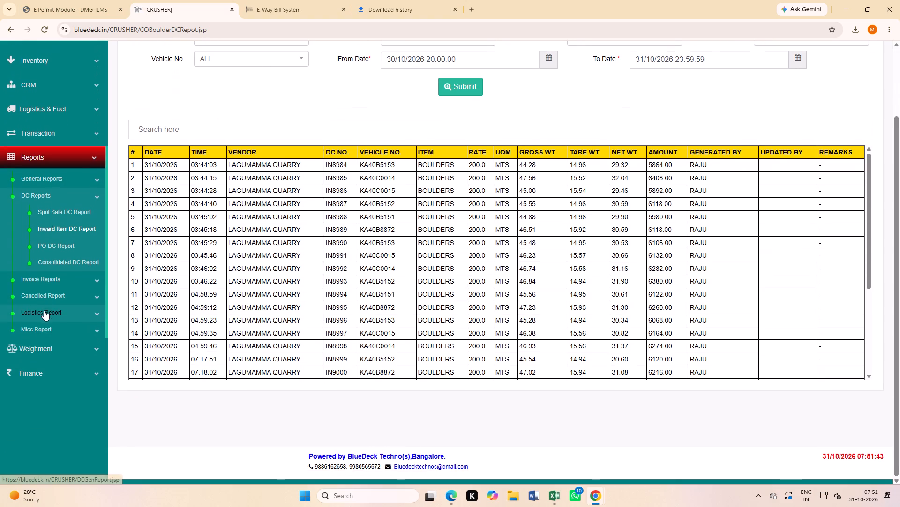
{"action": "left_click", "coordinate": [50, 181]}
{"action": "left_click", "coordinate": [61, 209]}
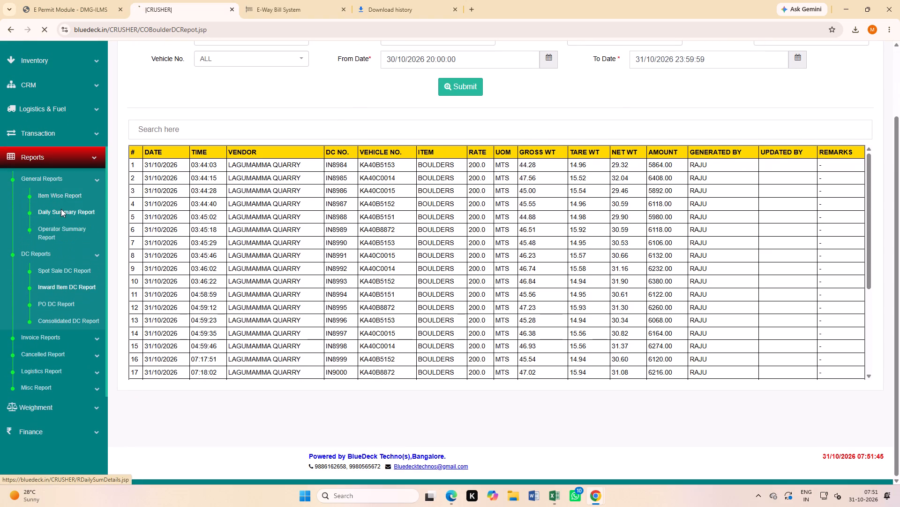
Generate the daily summary for all units starting from 01/10/2026 00:00:00 and review the outward, inward and collection summaries.
{"action": "left_click", "coordinate": [469, 118]}
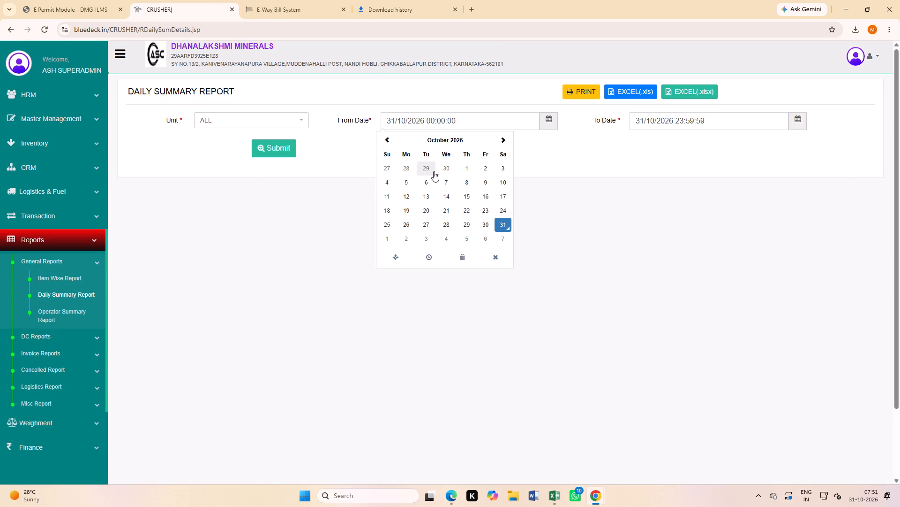
{"action": "left_click", "coordinate": [460, 171]}
{"action": "left_click", "coordinate": [432, 262]}
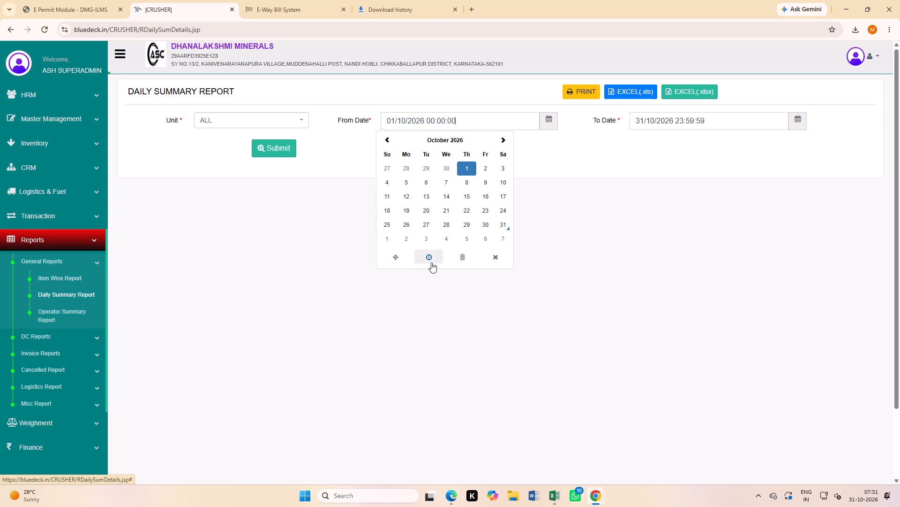
{"action": "left_click", "coordinate": [285, 200]}
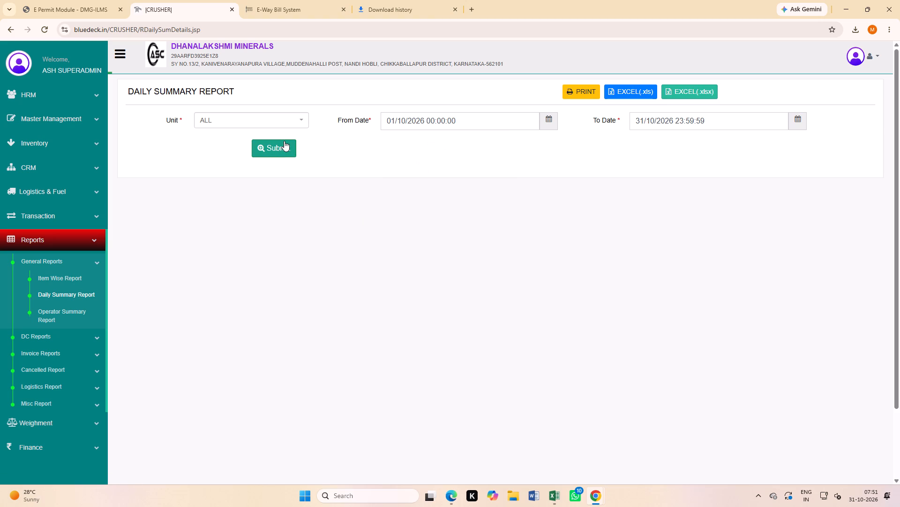
{"action": "left_click", "coordinate": [286, 141]}
{"action": "scroll", "coordinate": [512, 247], "scroll_direction": "down", "scroll_amount": 16}
{"action": "scroll", "coordinate": [472, 234], "scroll_direction": "down", "scroll_amount": 3}
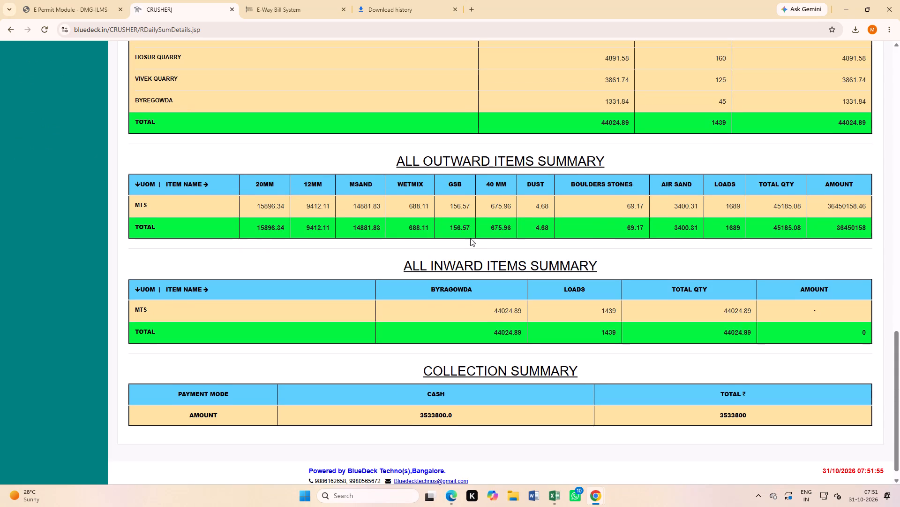
{"action": "scroll", "coordinate": [475, 247], "scroll_direction": "down", "scroll_amount": 2}
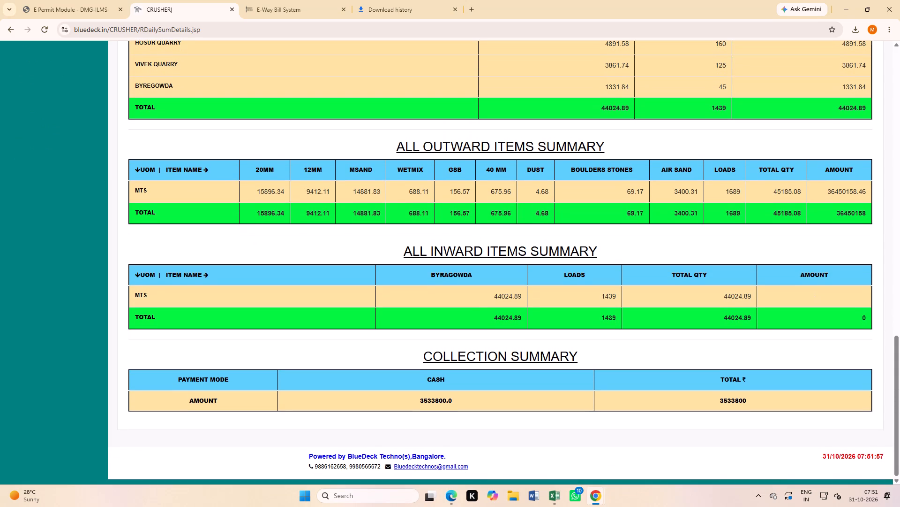
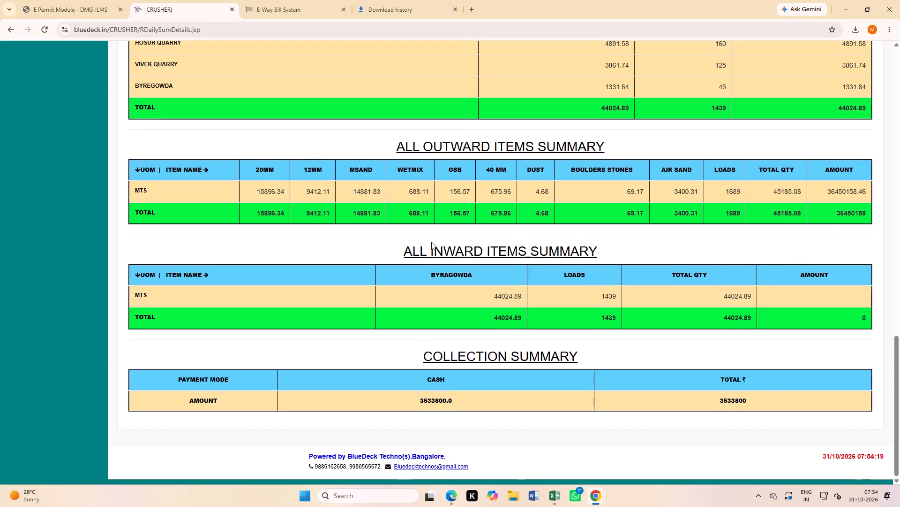
Reopen a blank Daily Summary Report form from the general reports.
{"action": "scroll", "coordinate": [431, 242], "scroll_direction": "up", "scroll_amount": 4}
{"action": "scroll", "coordinate": [380, 184], "scroll_direction": "up", "scroll_amount": 3}
{"action": "scroll", "coordinate": [548, 205], "scroll_direction": "up", "scroll_amount": 4}
{"action": "scroll", "coordinate": [500, 204], "scroll_direction": "up", "scroll_amount": 2}
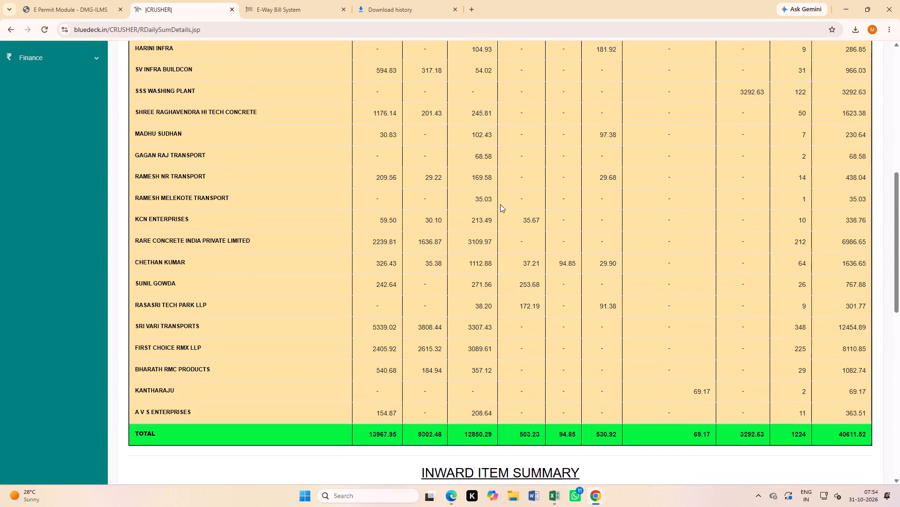
{"action": "scroll", "coordinate": [500, 204], "scroll_direction": "up", "scroll_amount": 2}
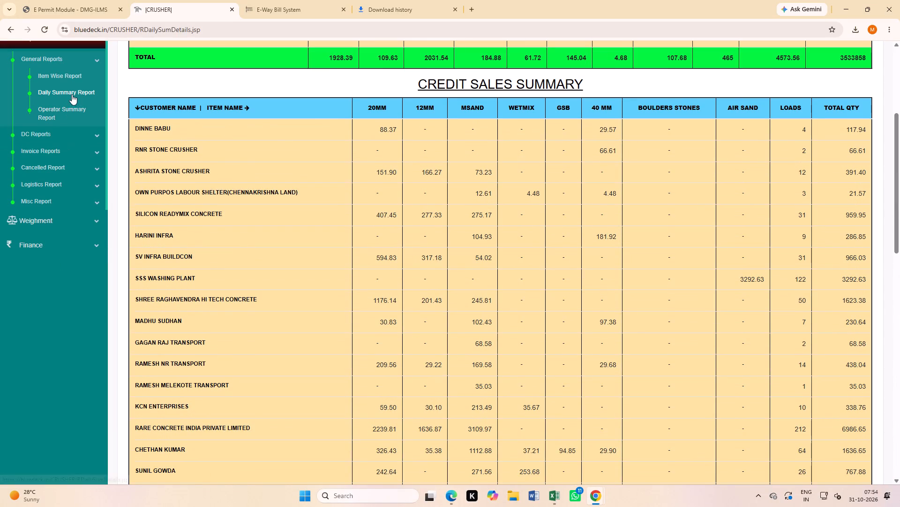
{"action": "left_click", "coordinate": [72, 91]}
Generate the daily summary for all units from 30/10/2026 20:00:00 and review the sales, inward and outward summaries.
{"action": "left_click", "coordinate": [448, 124]}
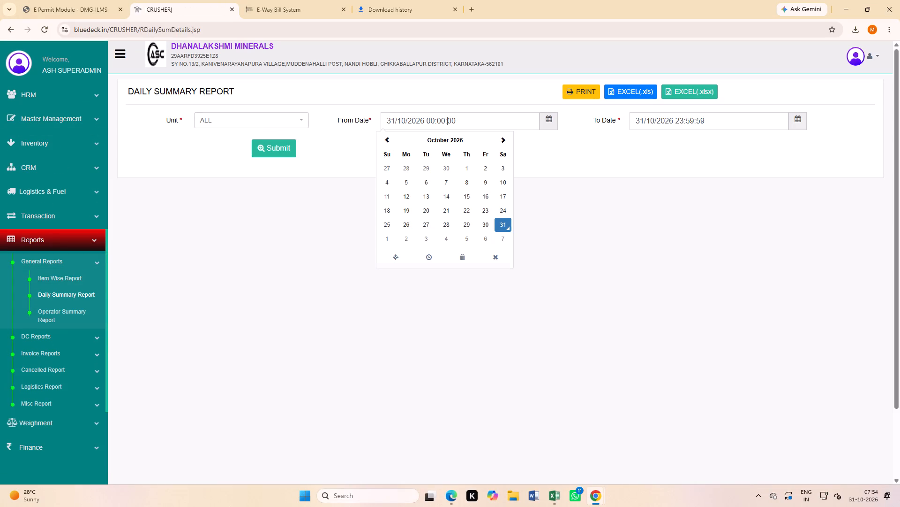
{"action": "left_click", "coordinate": [426, 259]}
{"action": "left_click", "coordinate": [401, 246]}
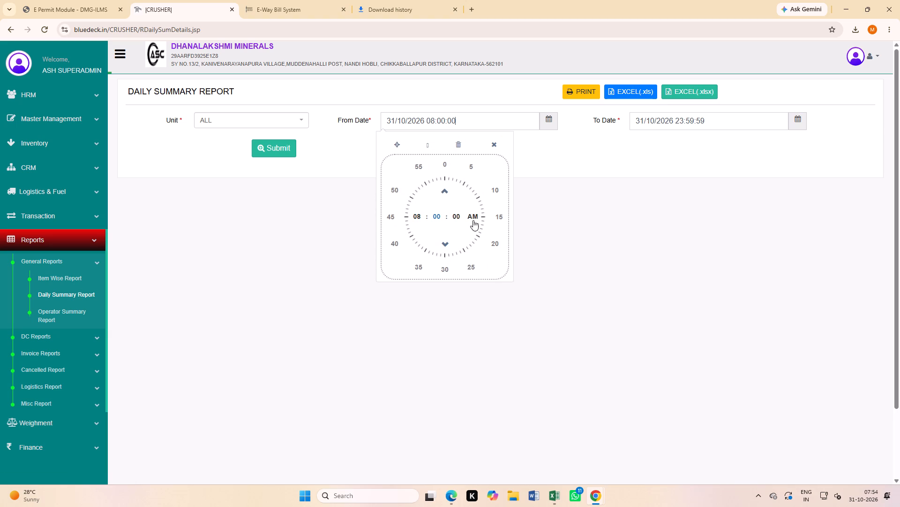
{"action": "left_click", "coordinate": [475, 215]}
{"action": "left_click", "coordinate": [298, 170]}
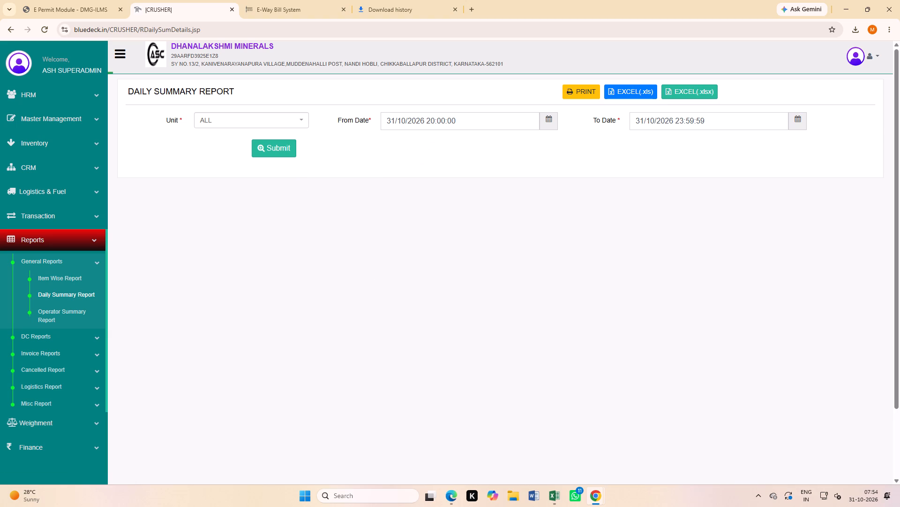
{"action": "left_click", "coordinate": [411, 124]}
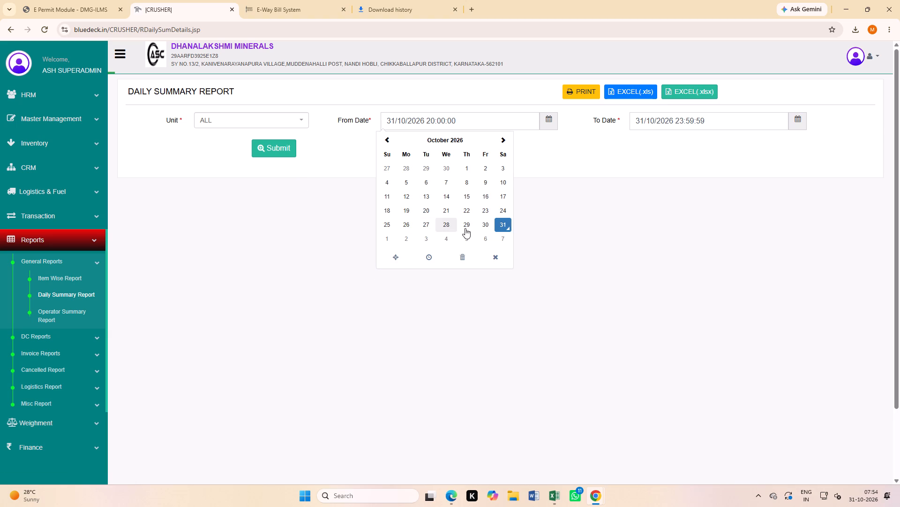
{"action": "left_click", "coordinate": [487, 227]}
{"action": "left_click", "coordinate": [252, 162]}
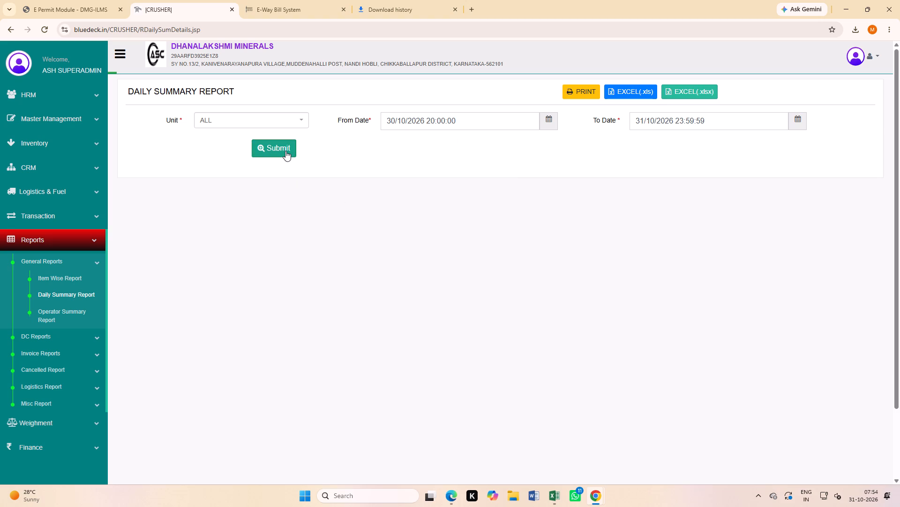
{"action": "left_click", "coordinate": [285, 151]}
{"action": "scroll", "coordinate": [356, 253], "scroll_direction": "down", "scroll_amount": 1}
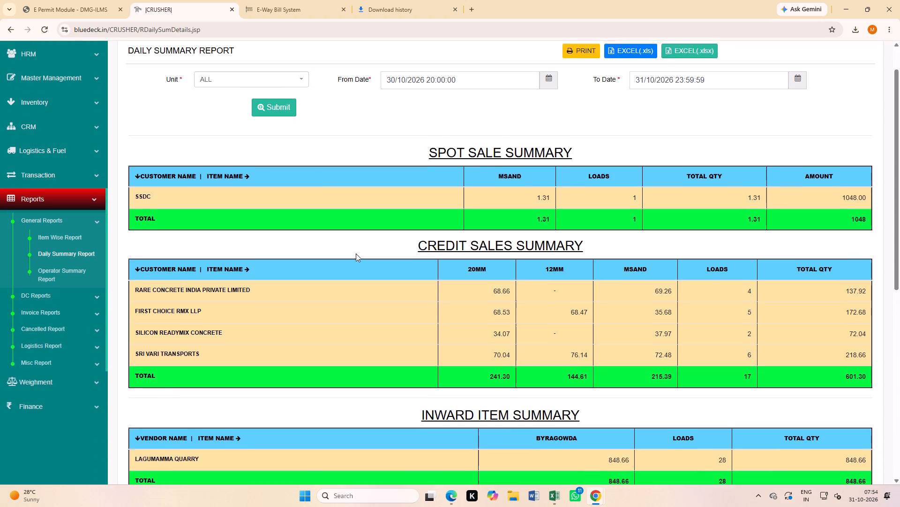
{"action": "scroll", "coordinate": [356, 253], "scroll_direction": "down", "scroll_amount": 1}
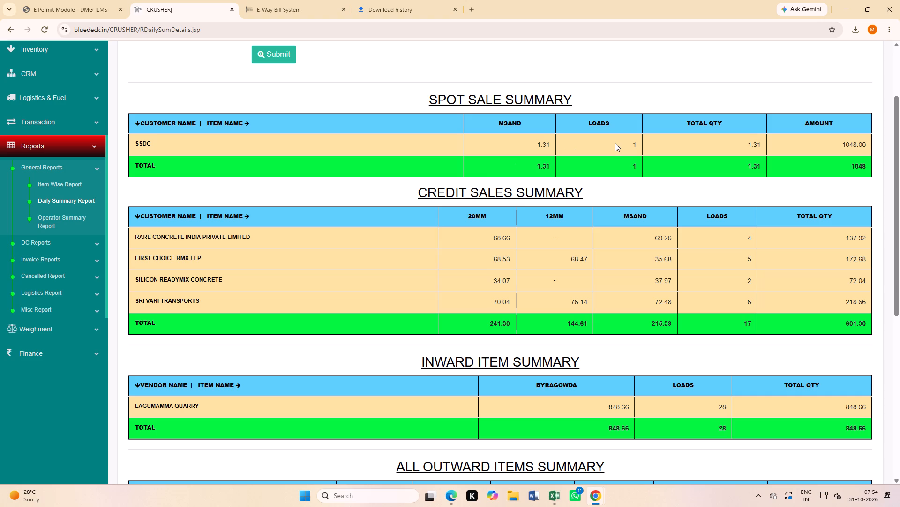
{"action": "scroll", "coordinate": [476, 227], "scroll_direction": "down", "scroll_amount": 2}
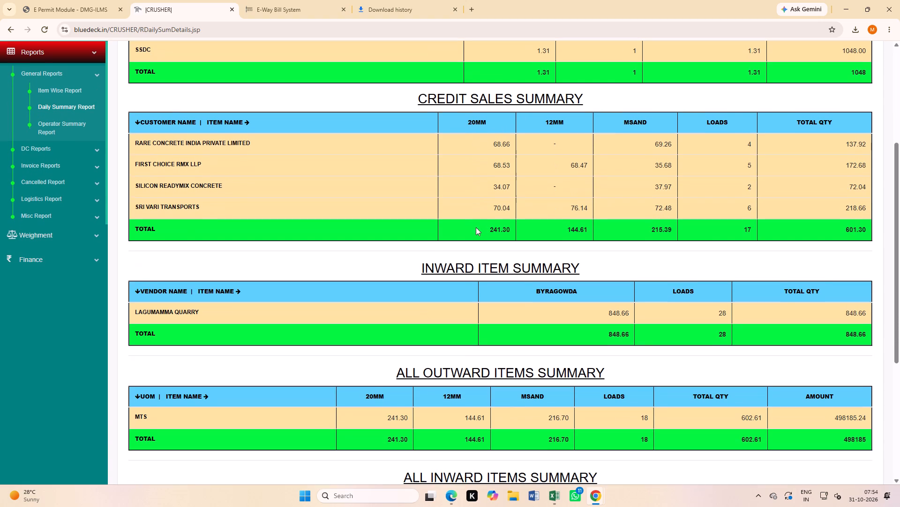
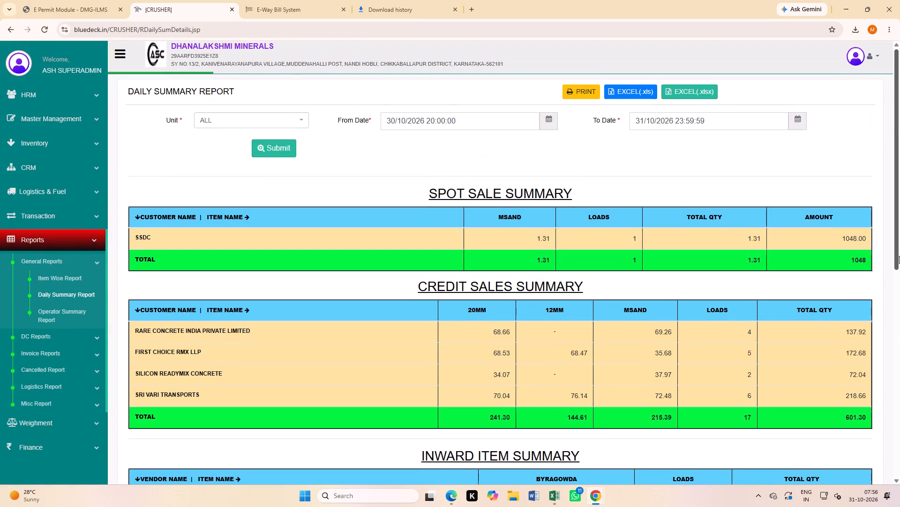
Review the spot sale, credit sales and inward item summaries in the generated daily summary report.
{"action": "scroll", "coordinate": [899, 256], "scroll_direction": "down", "scroll_amount": 1}
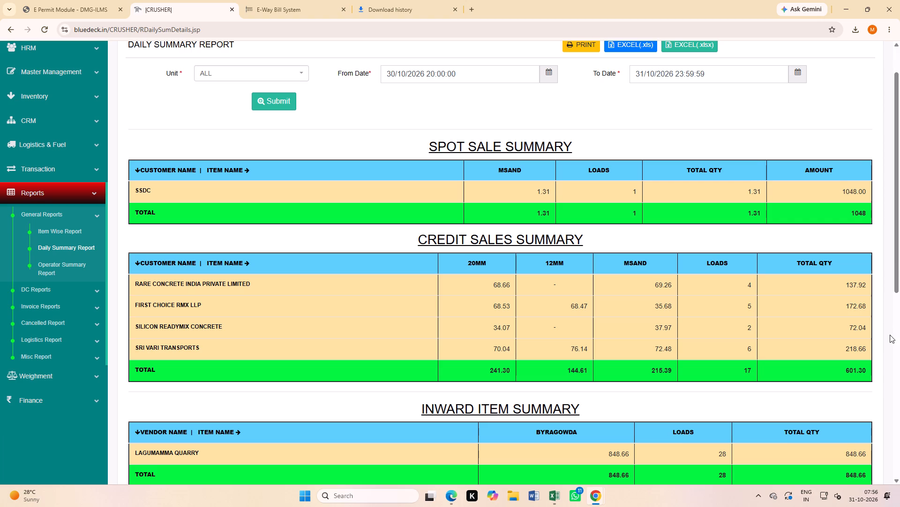
{"action": "scroll", "coordinate": [713, 278], "scroll_direction": "down", "scroll_amount": 1}
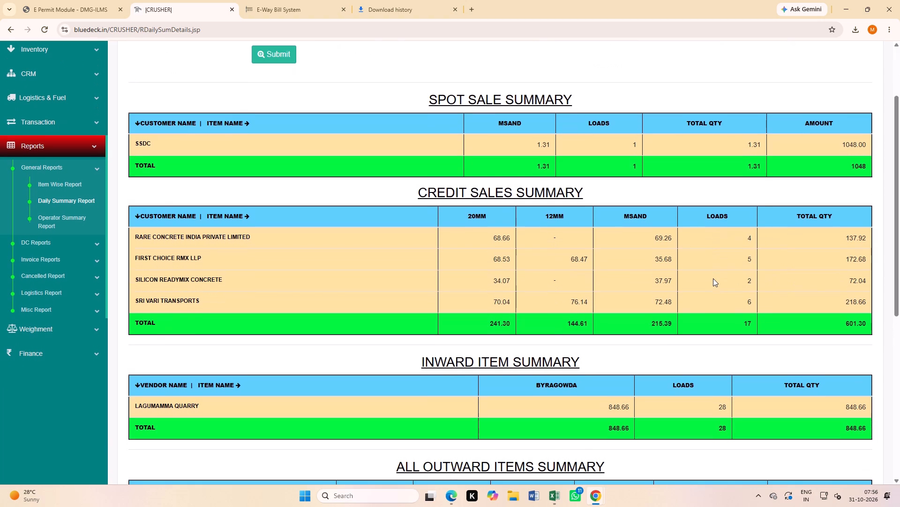